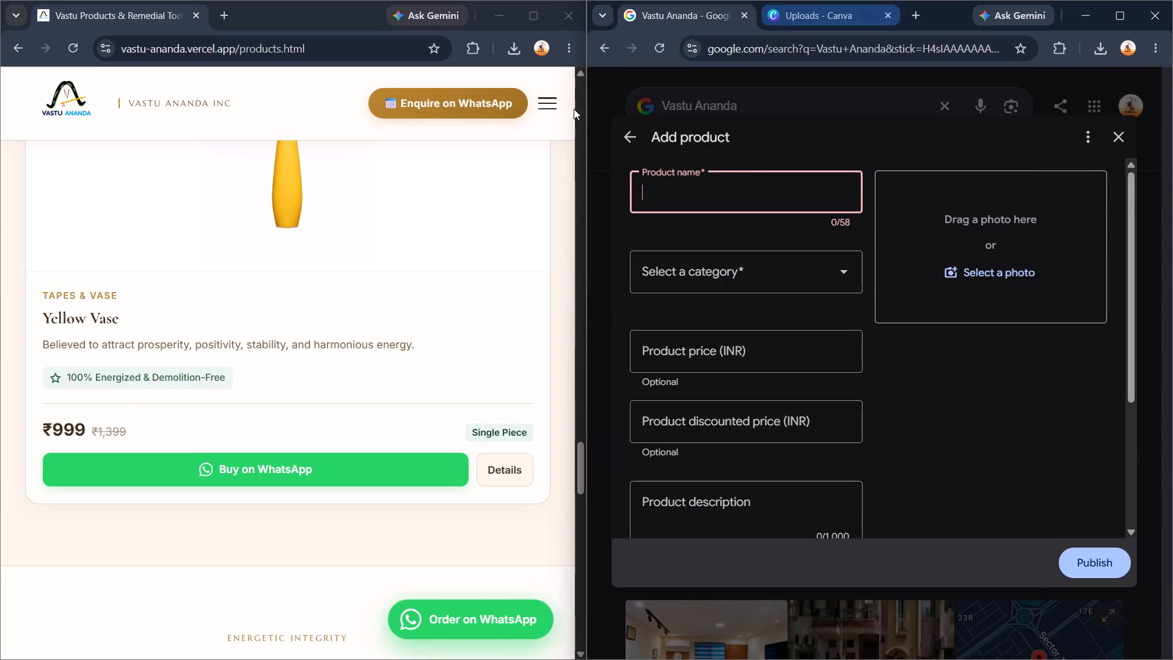
pyautogui.scroll(20, 252, 320)
pyautogui.scroll(7, 252, 320)
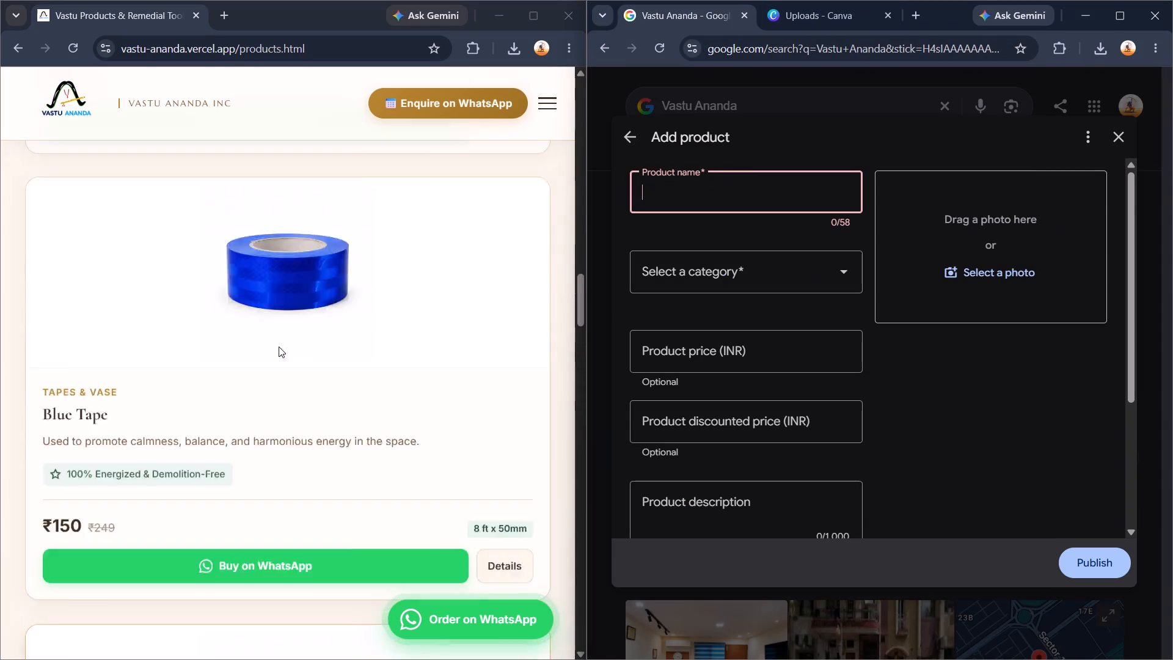
pyautogui.scroll(9, 279, 346)
pyautogui.scroll(-8, 298, 345)
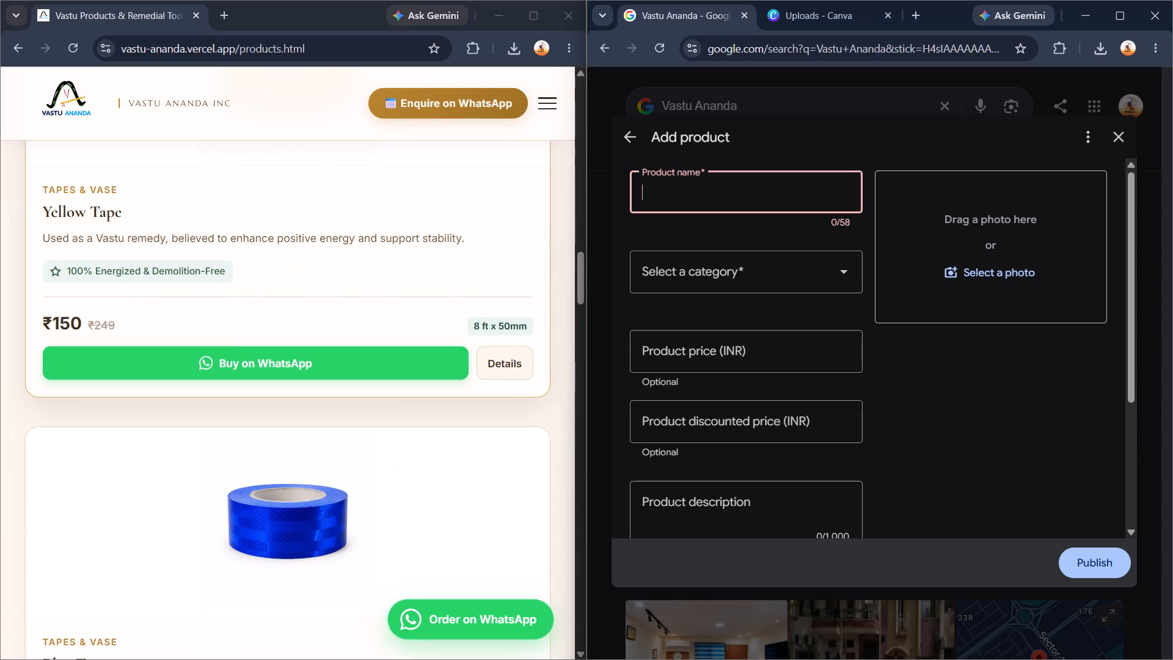
pyautogui.moveTo(152, 207); pyautogui.dragTo(43, 217)
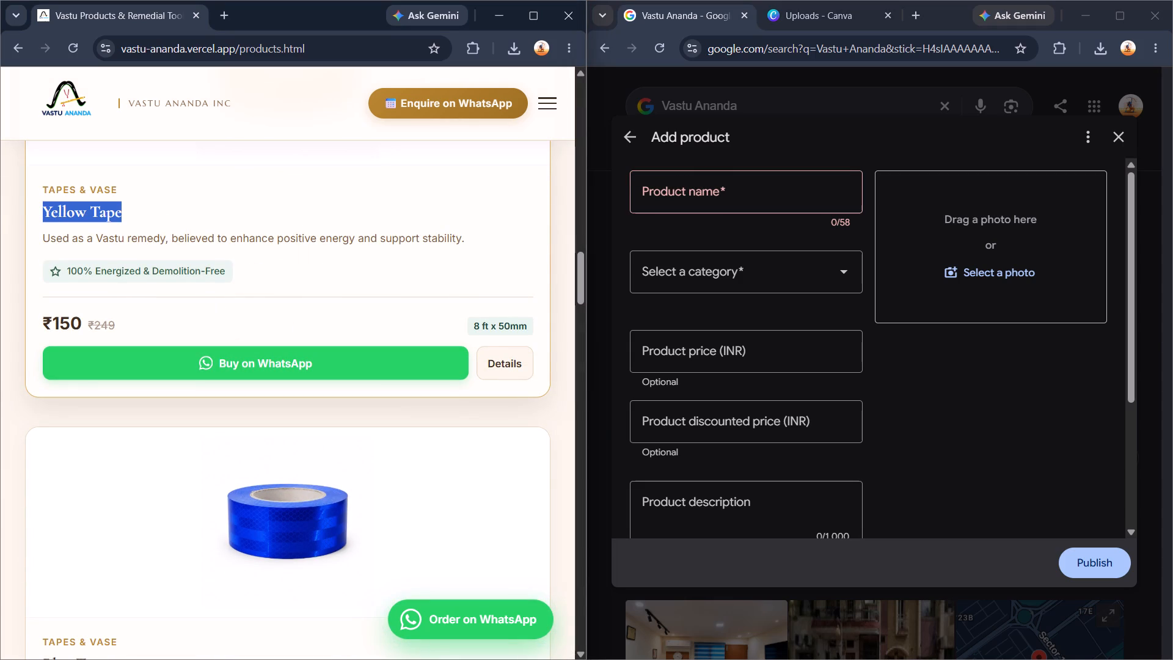
pyautogui.hotkey('ctrl', 'c')
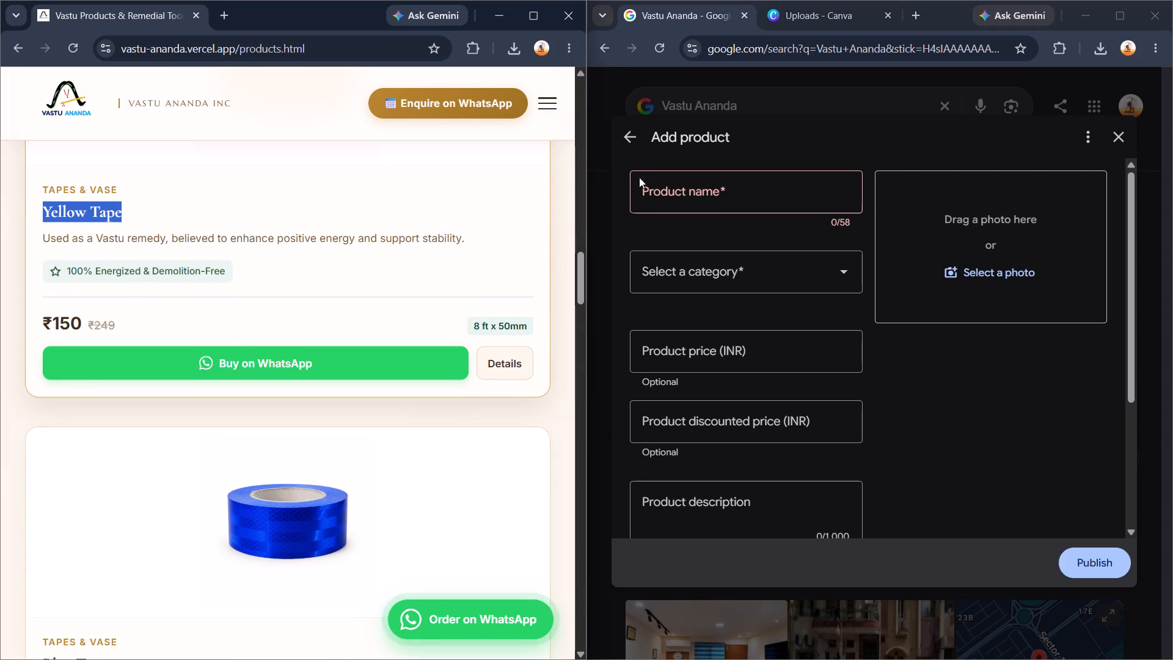
pyautogui.click(663, 196)
pyautogui.hotkey('ctrl', 'v')
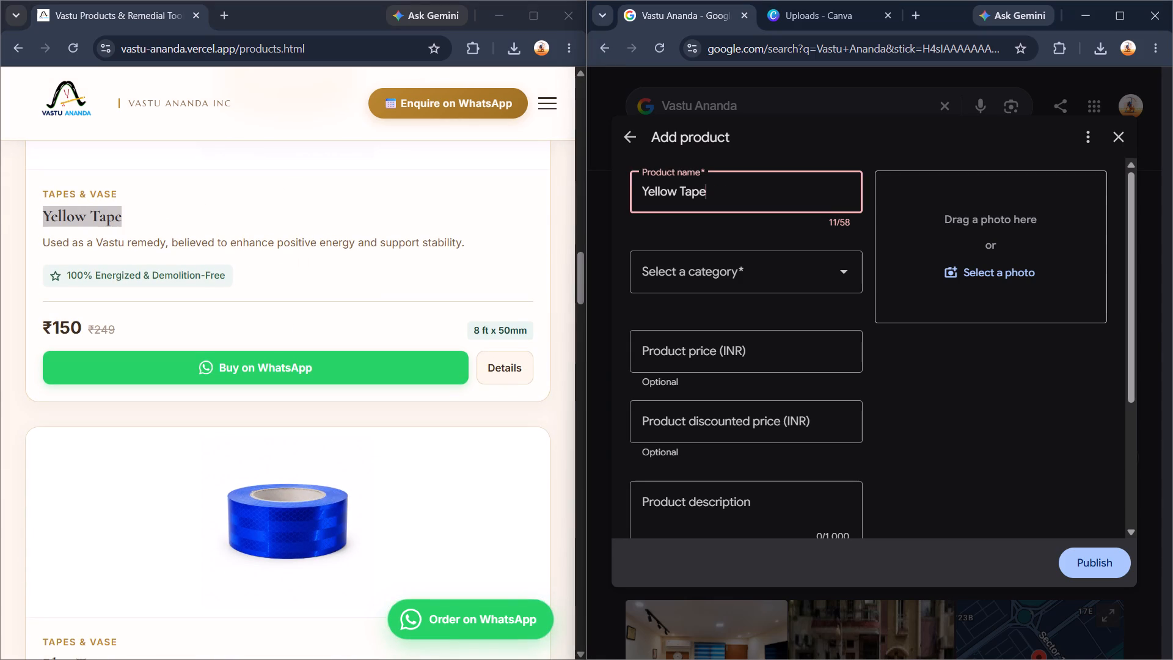
pyautogui.click(715, 277)
pyautogui.click(722, 350)
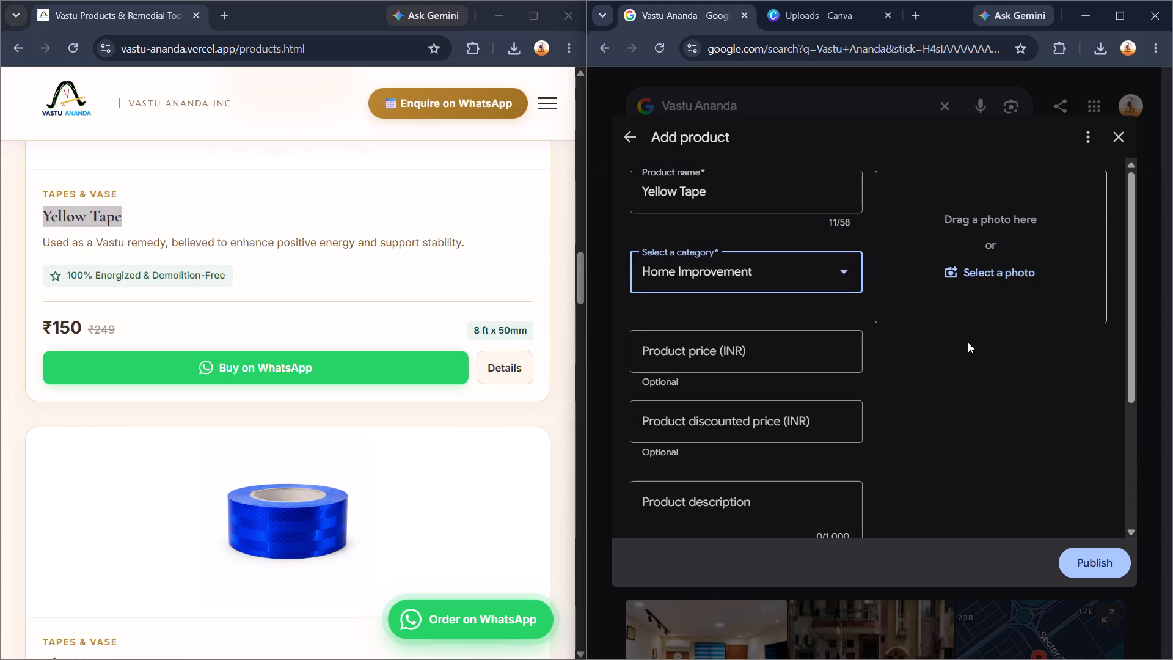
# Add the yellow tape photo image (58) from Downloads to the product and publish it.
pyautogui.click(985, 277)
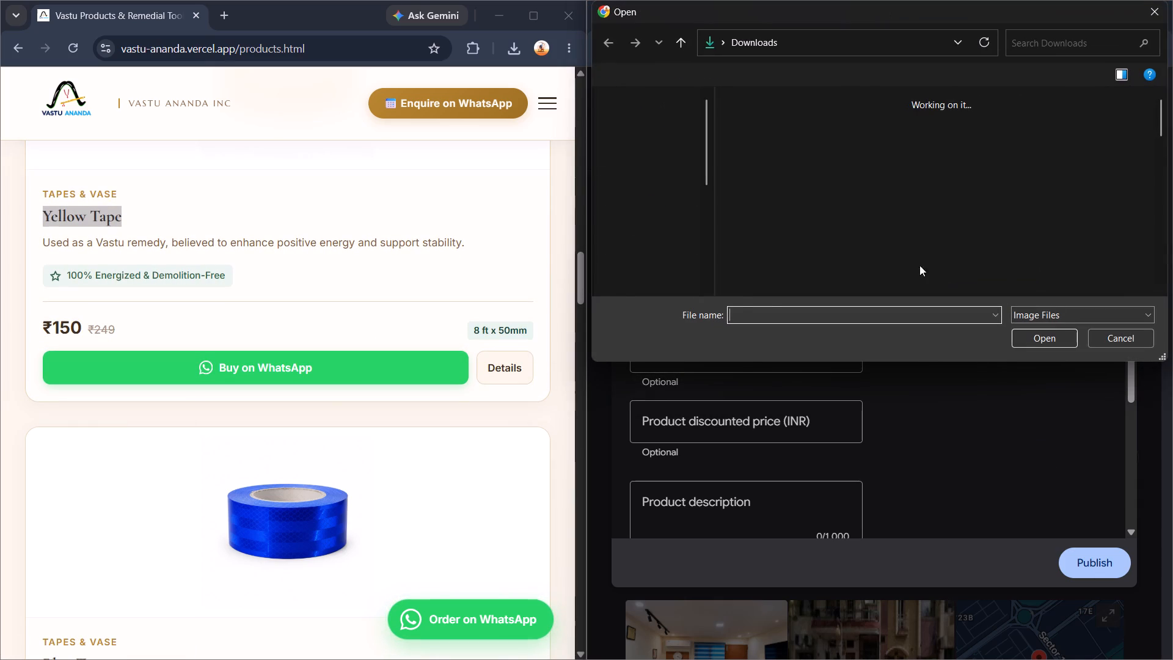
pyautogui.scroll(-1, 940, 226)
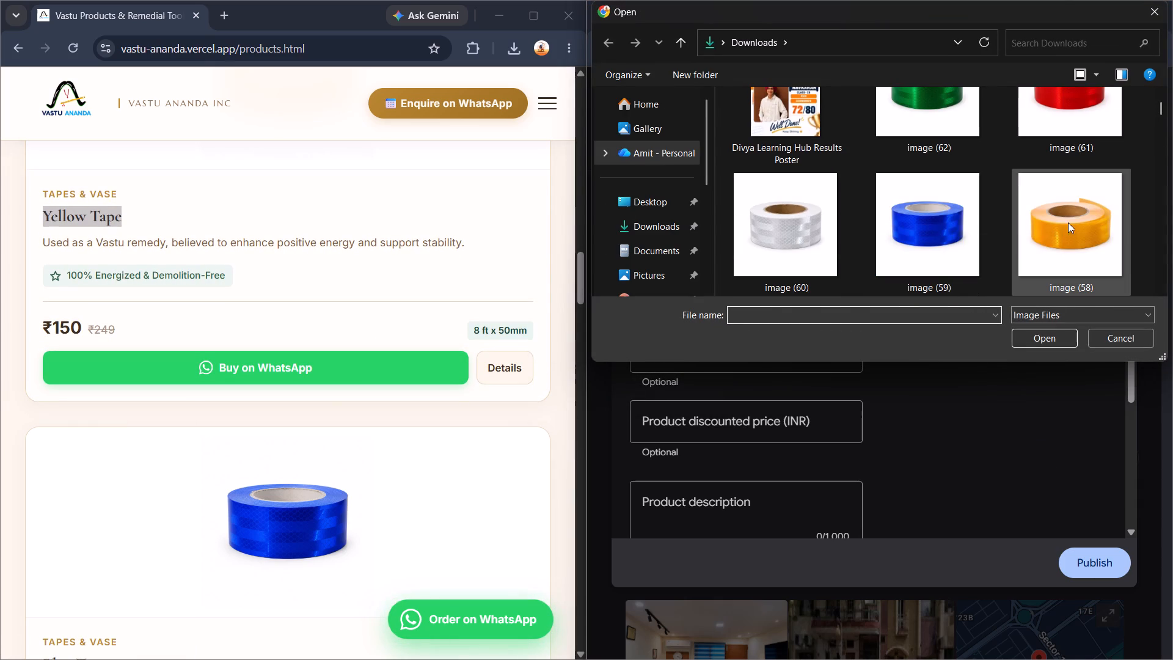
pyautogui.doubleClick(1079, 218)
pyautogui.scroll(2, 420, 336)
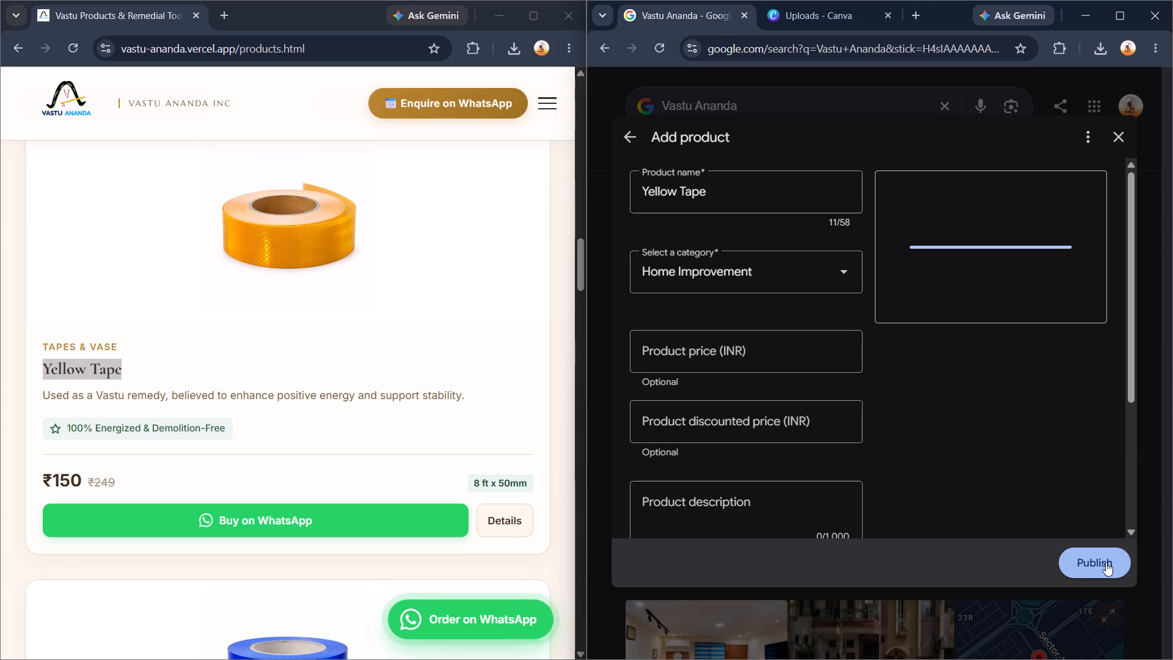
pyautogui.scroll(-3, 478, 472)
pyautogui.scroll(-1, 375, 493)
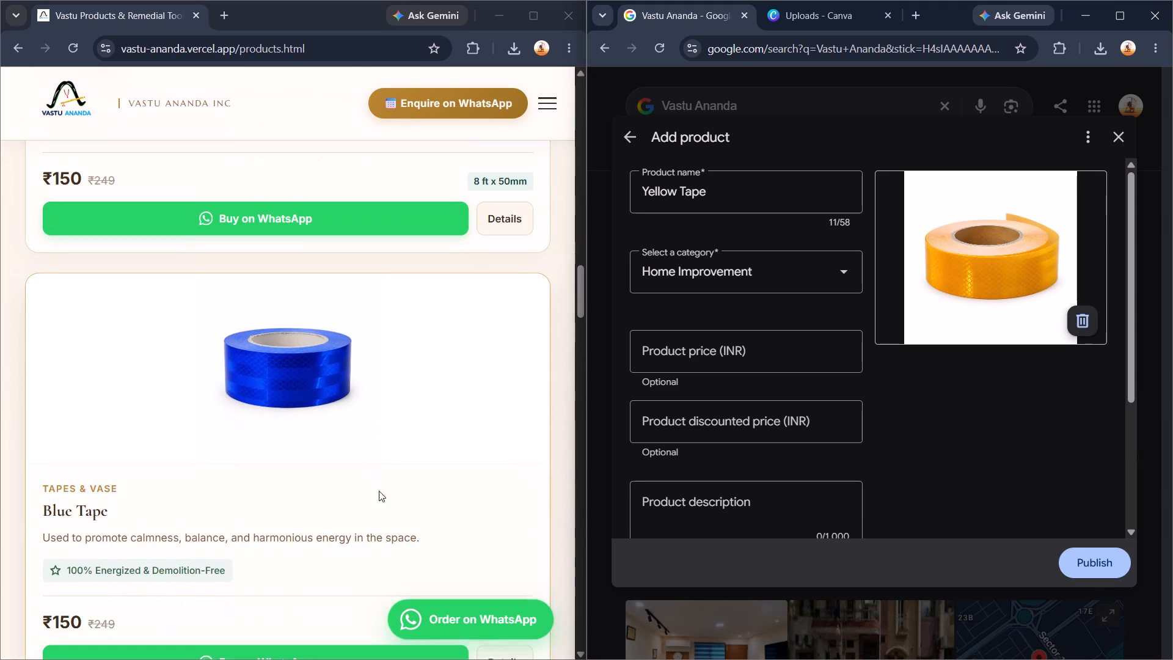
pyautogui.click(1097, 557)
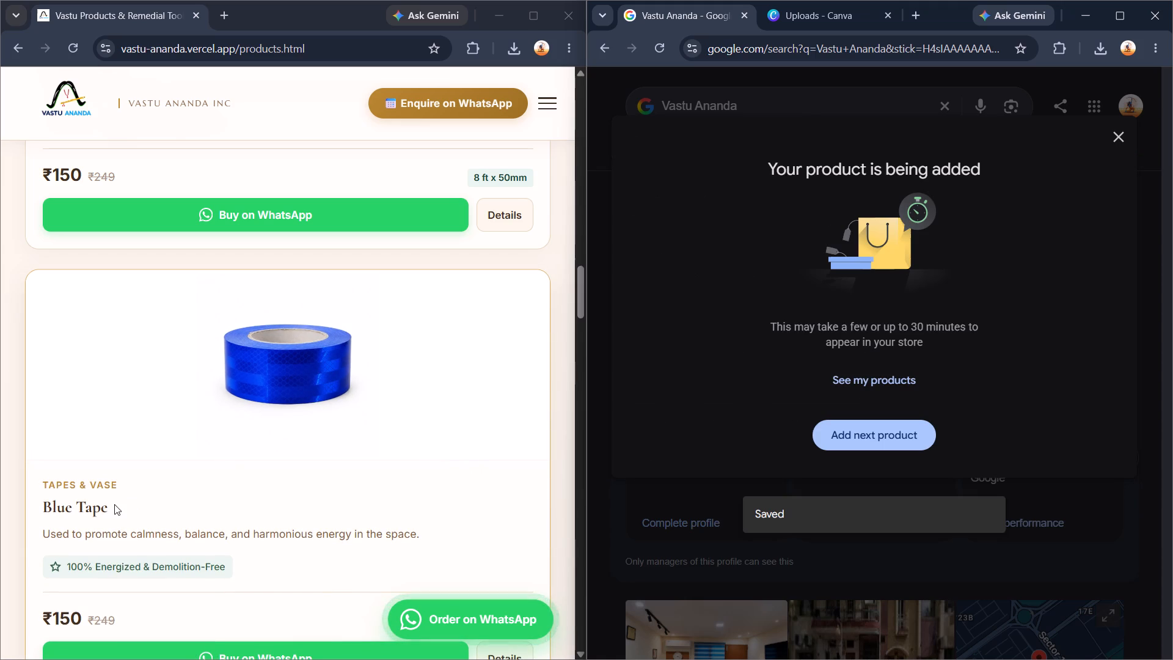
# Start another product named Blue Tape, copied from the products page, with the category Home Improvement.
pyautogui.moveTo(113, 504); pyautogui.dragTo(43, 506)
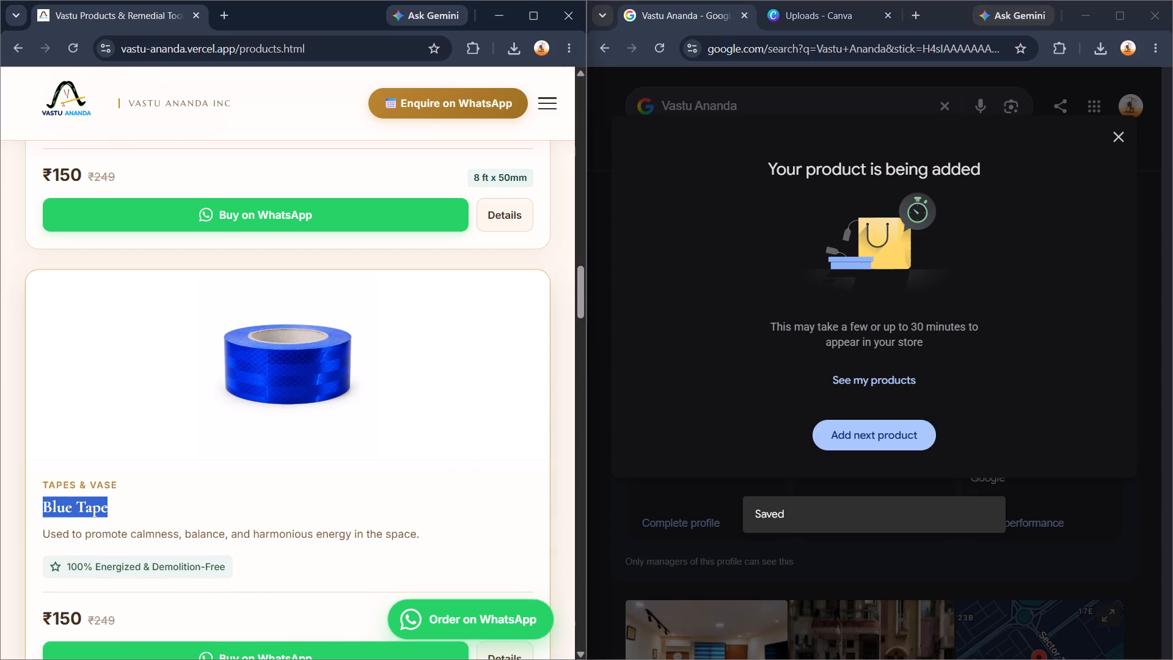
pyautogui.hotkey('ctrl', 'c')
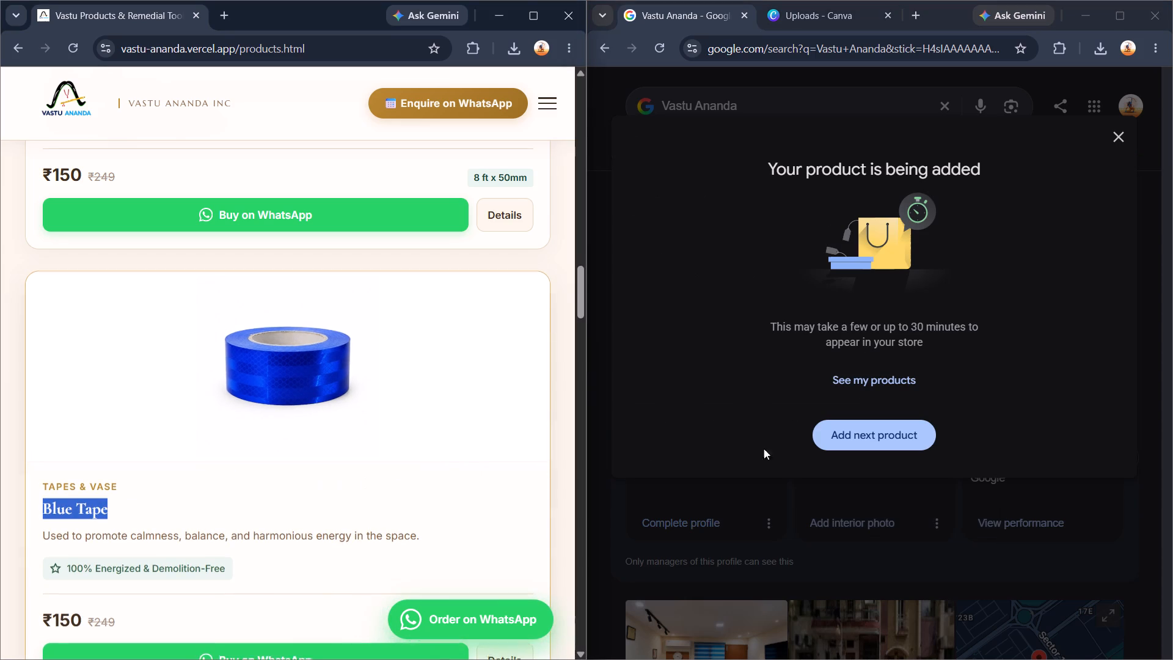
pyautogui.click(857, 432)
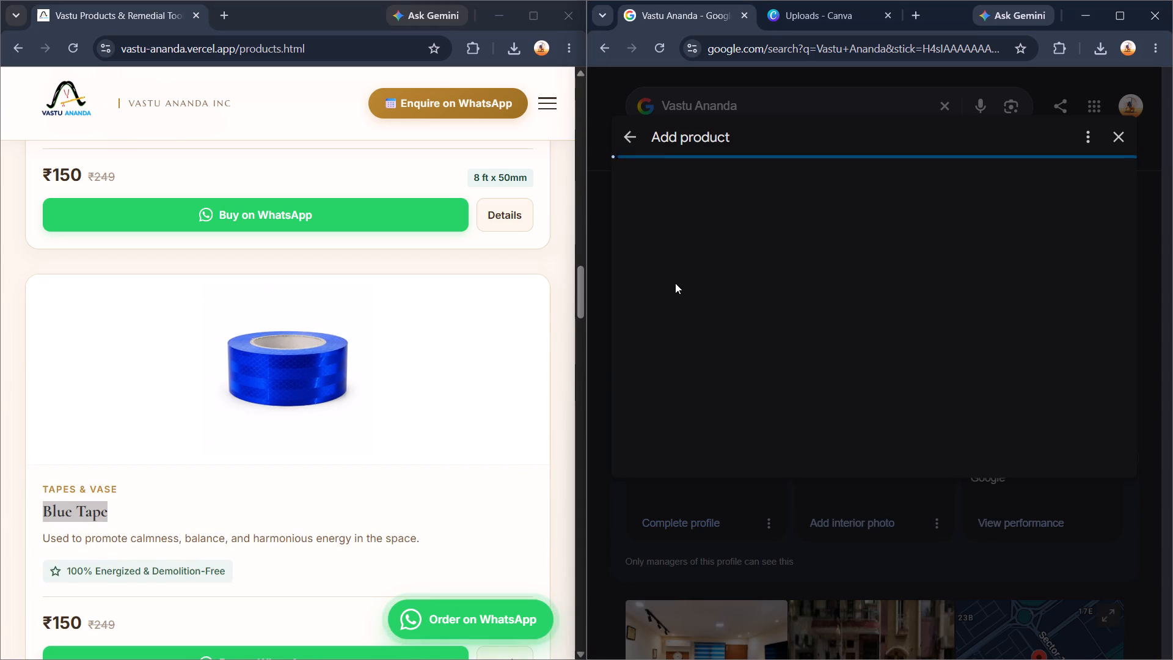
pyautogui.click(765, 180)
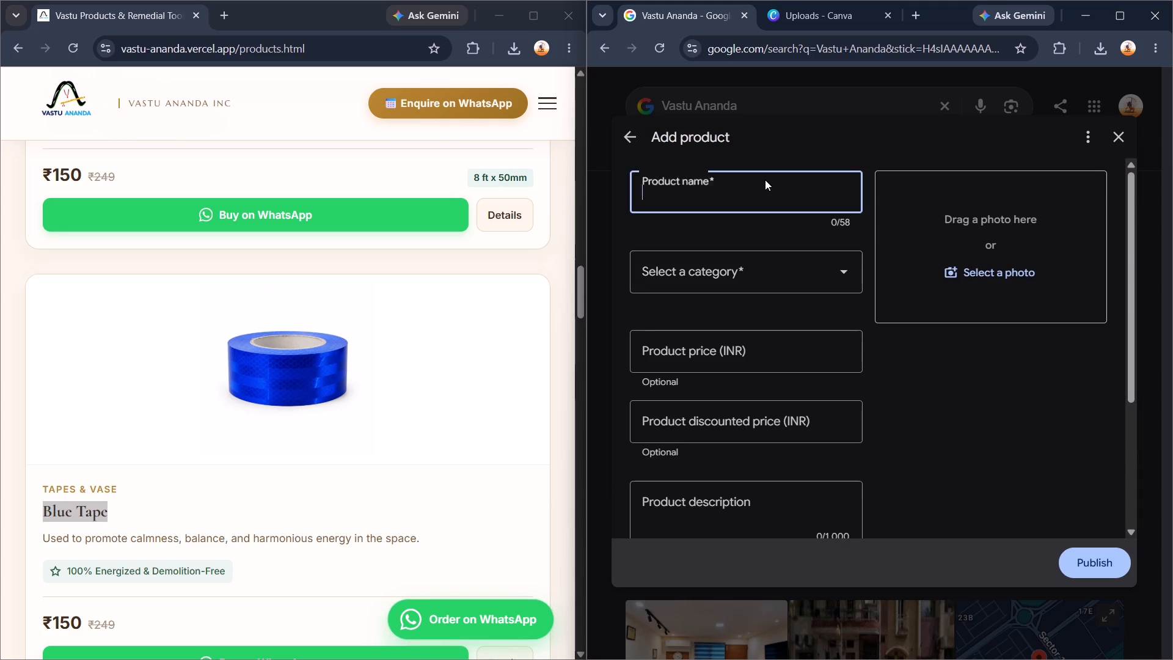
pyautogui.hotkey('ctrl', 'v')
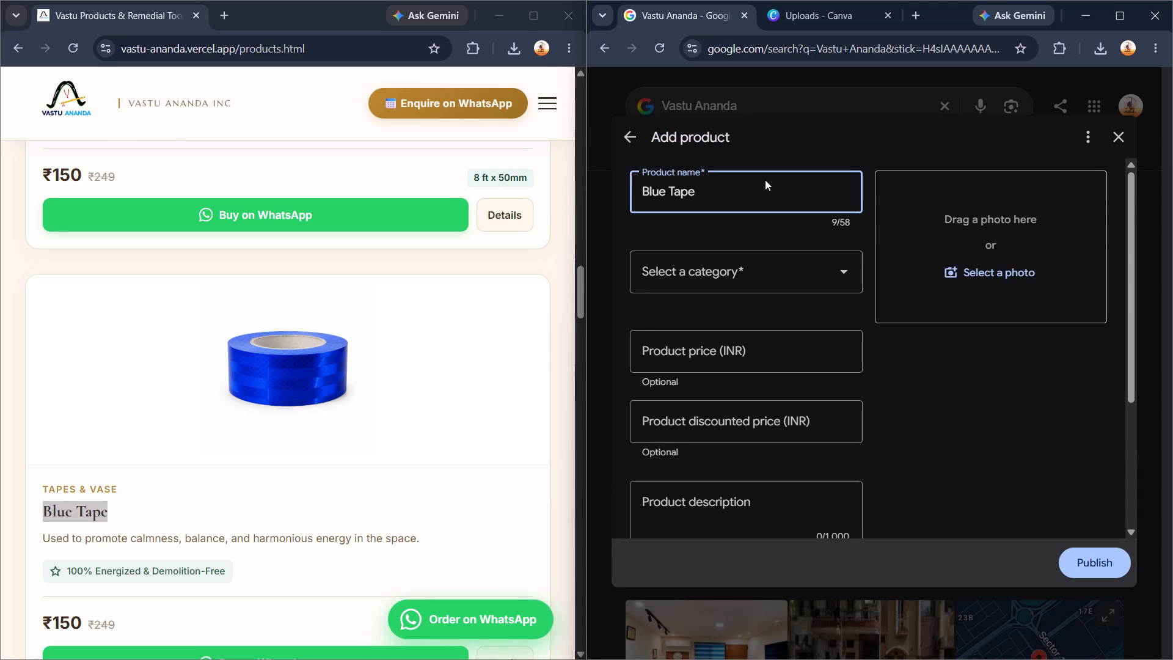
pyautogui.click(846, 268)
pyautogui.click(803, 346)
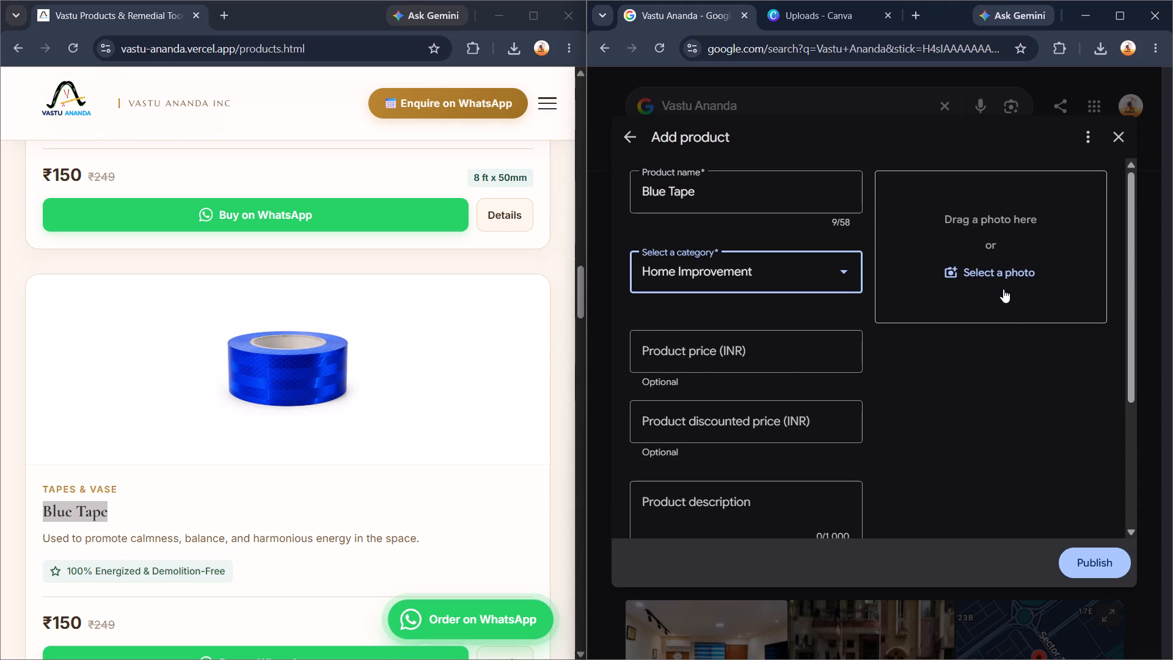
# Add the blue tape photo image (59) from Downloads to the product and publish it.
pyautogui.click(1000, 273)
pyautogui.scroll(-1, 956, 255)
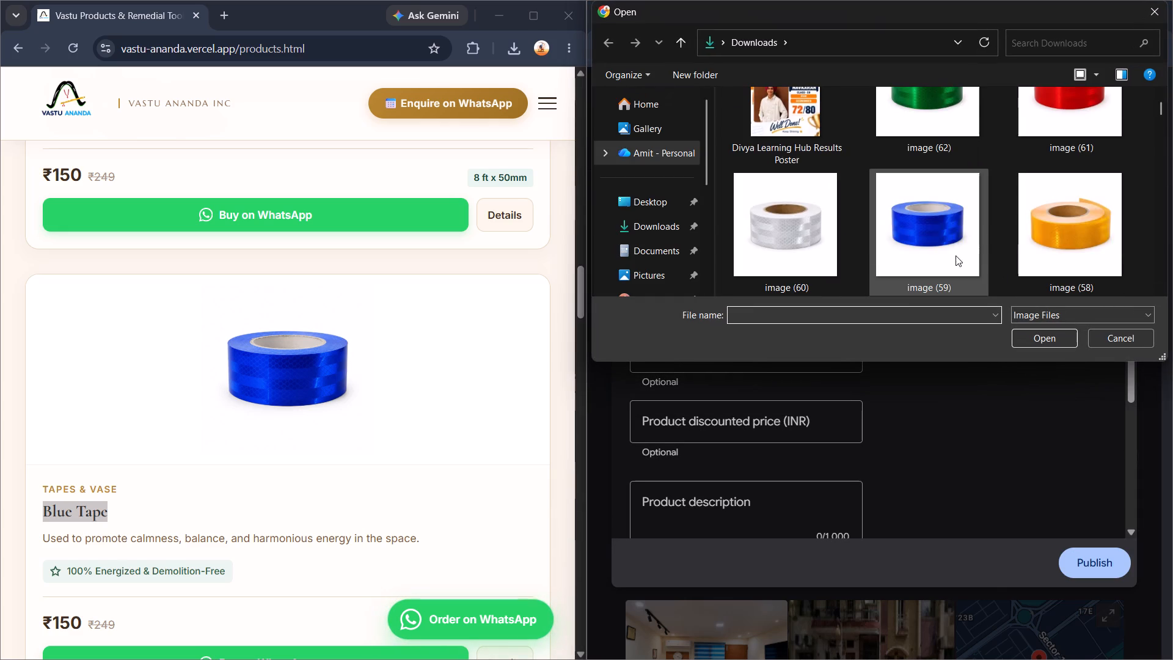
pyautogui.doubleClick(933, 226)
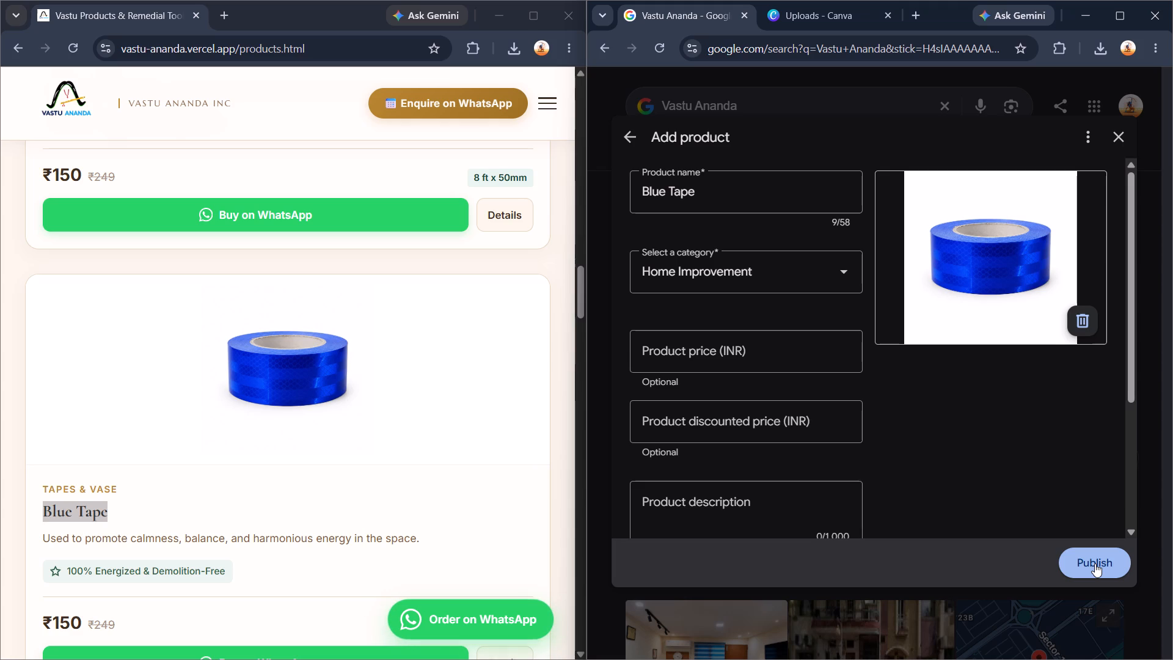
pyautogui.click(1109, 570)
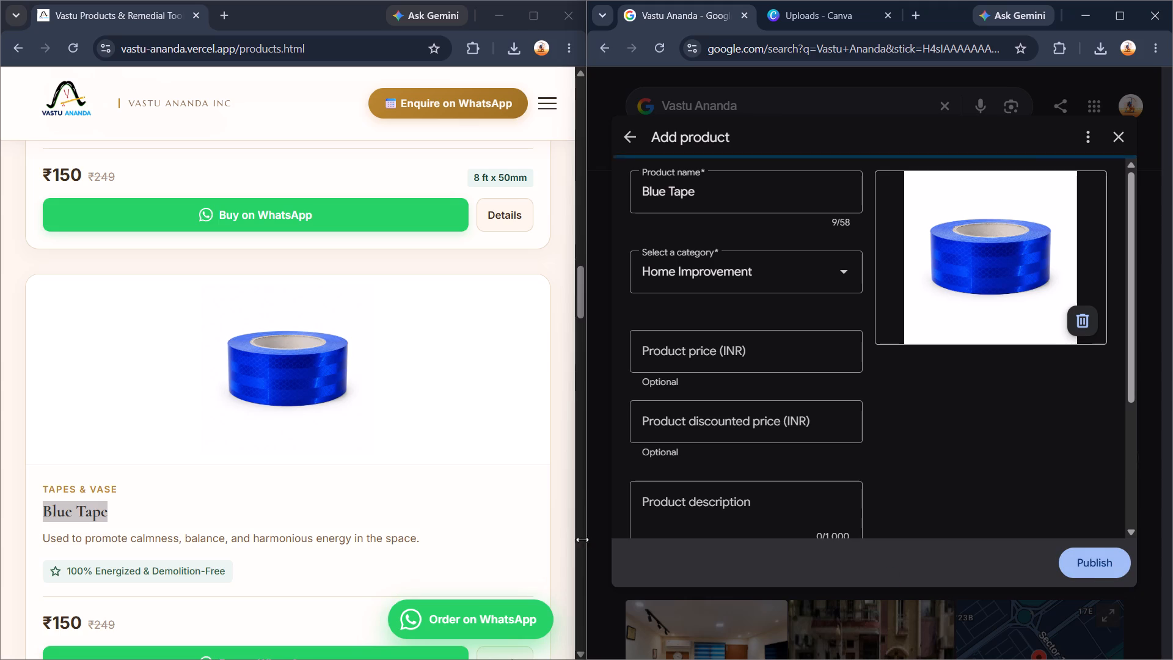
# Start another product named Silver Tape, copied from the products page, with the category Home Improvement.
pyautogui.scroll(-7, 472, 513)
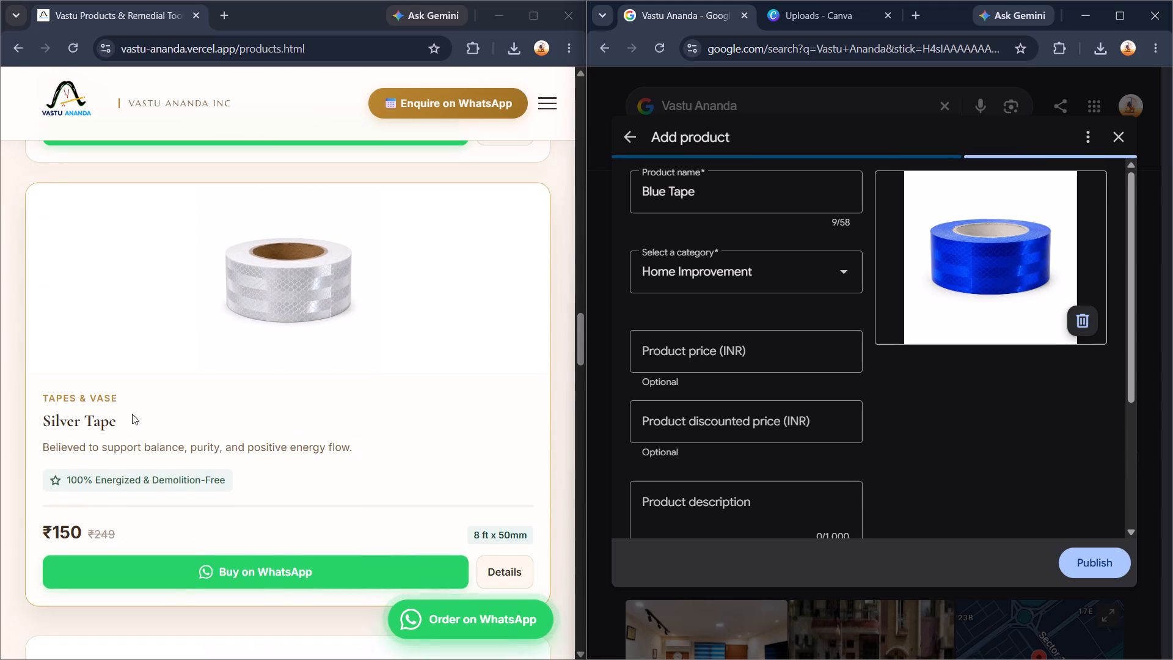
pyautogui.moveTo(132, 414); pyautogui.dragTo(0, 426)
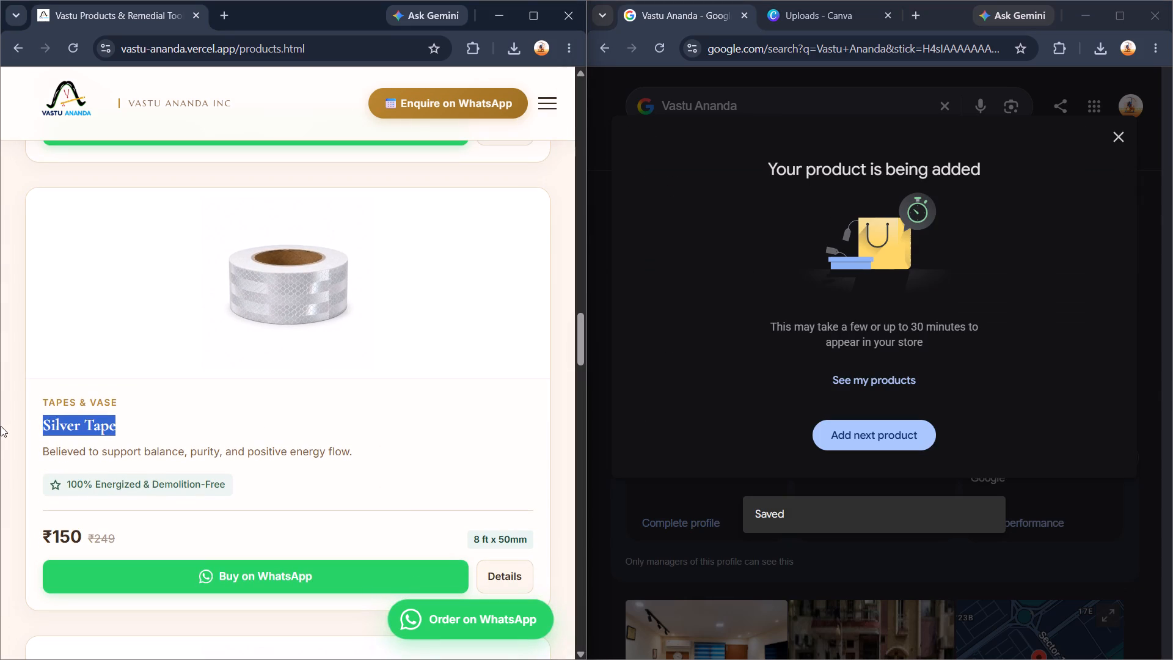
pyautogui.hotkey('ctrl', 'c')
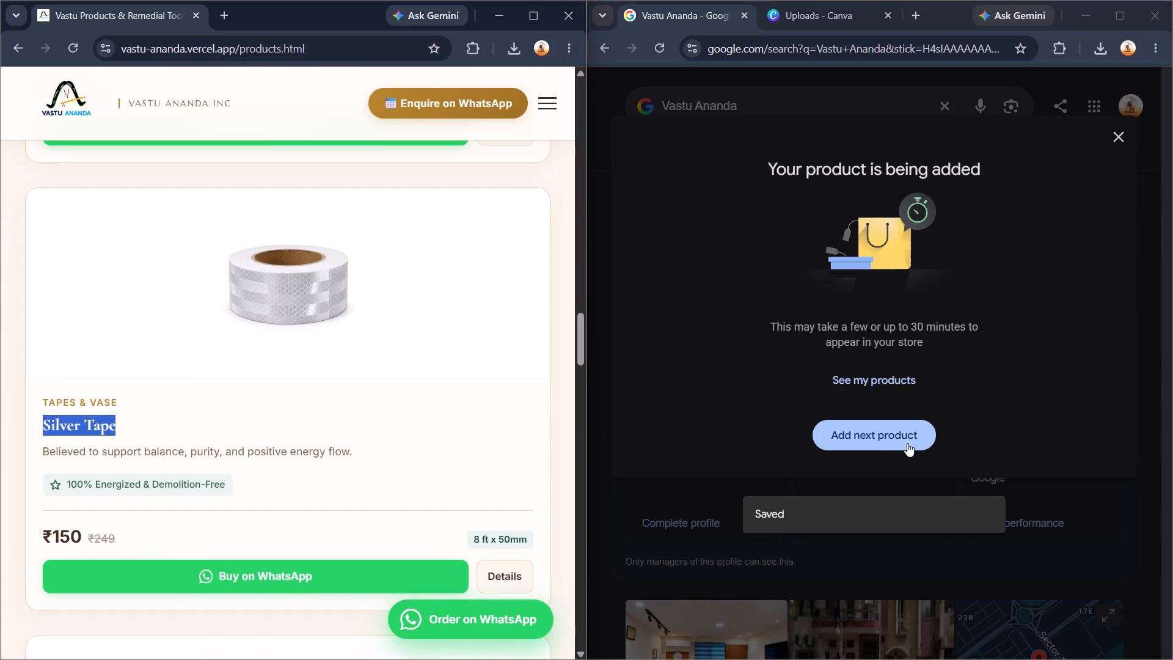
pyautogui.click(880, 437)
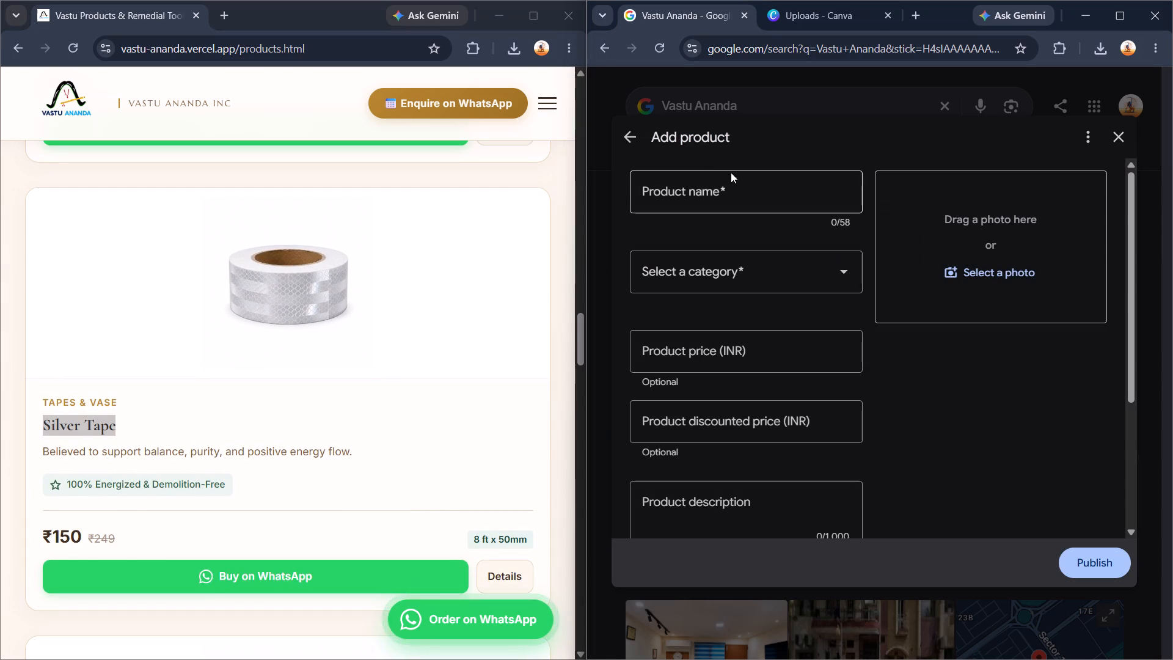
pyautogui.click(736, 182)
pyautogui.hotkey('ctrl', 'v')
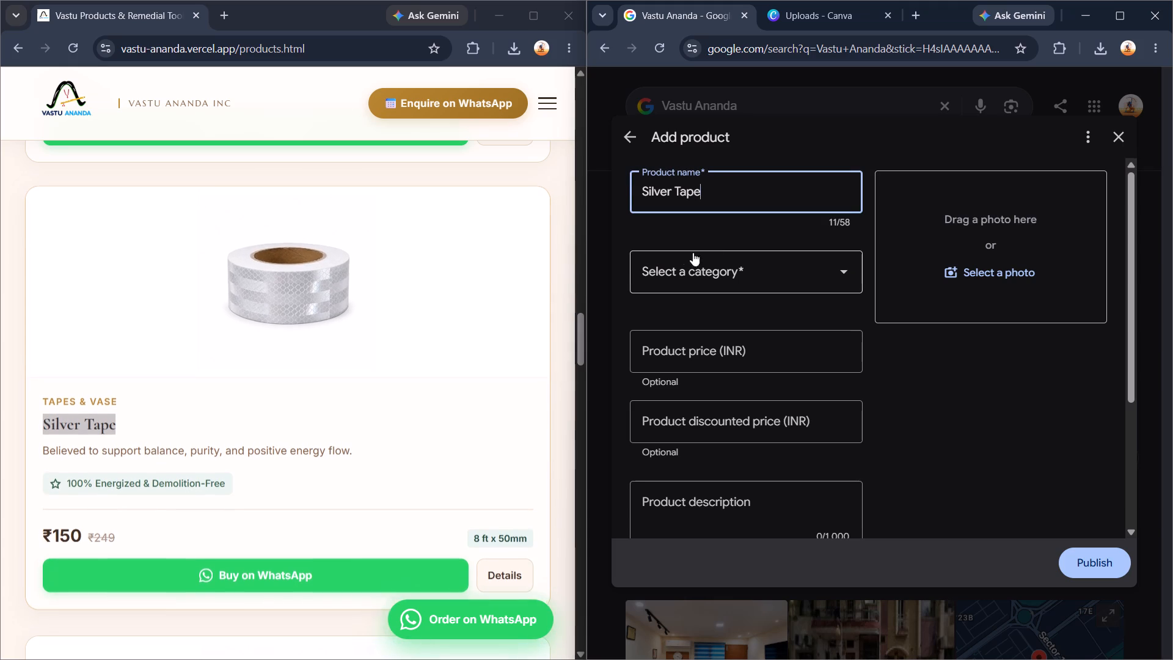
pyautogui.click(720, 265)
pyautogui.click(737, 351)
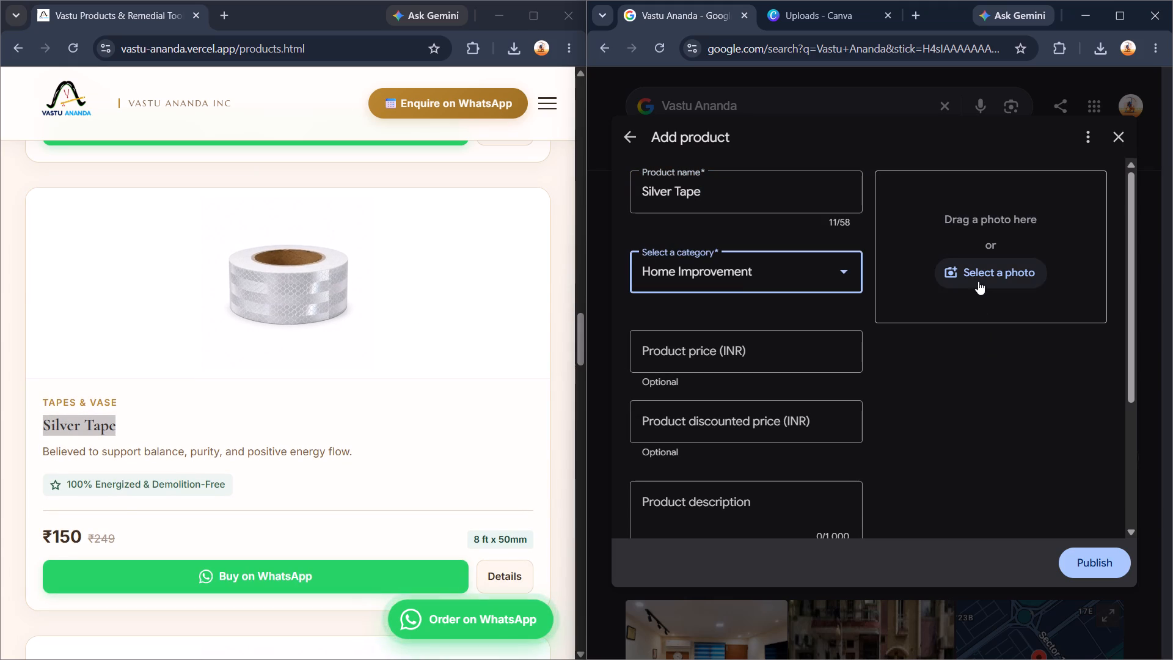
# Add the silver tape photo image (60) from Downloads to the product and publish it.
pyautogui.click(978, 281)
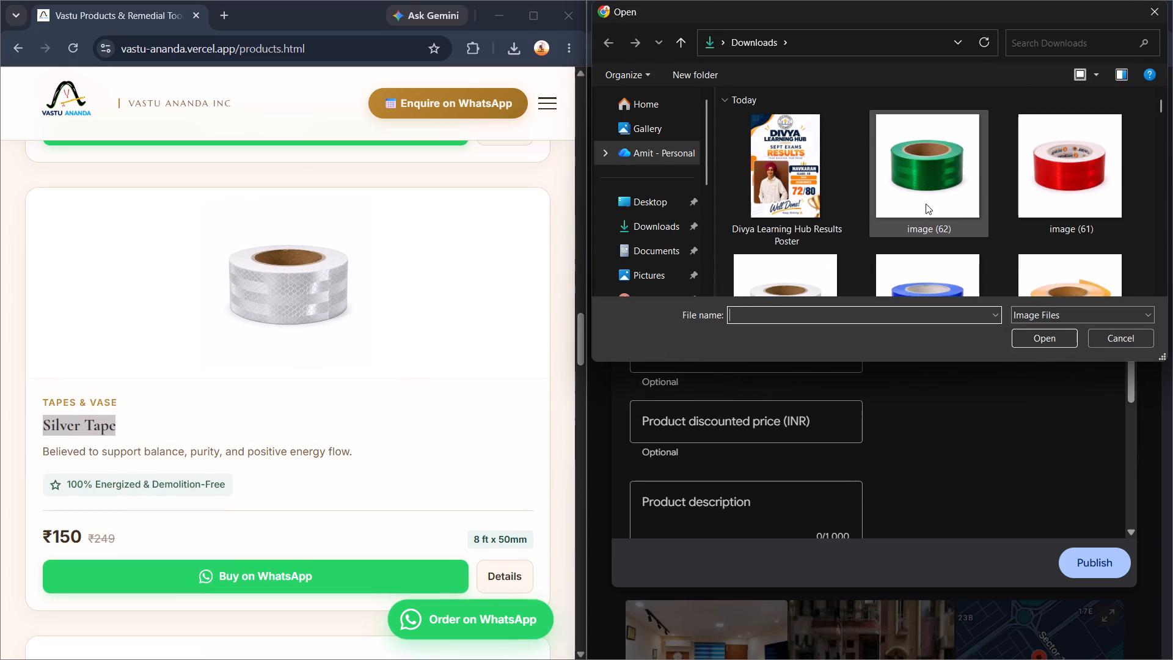
pyautogui.scroll(-1, 979, 210)
pyautogui.doubleClick(807, 233)
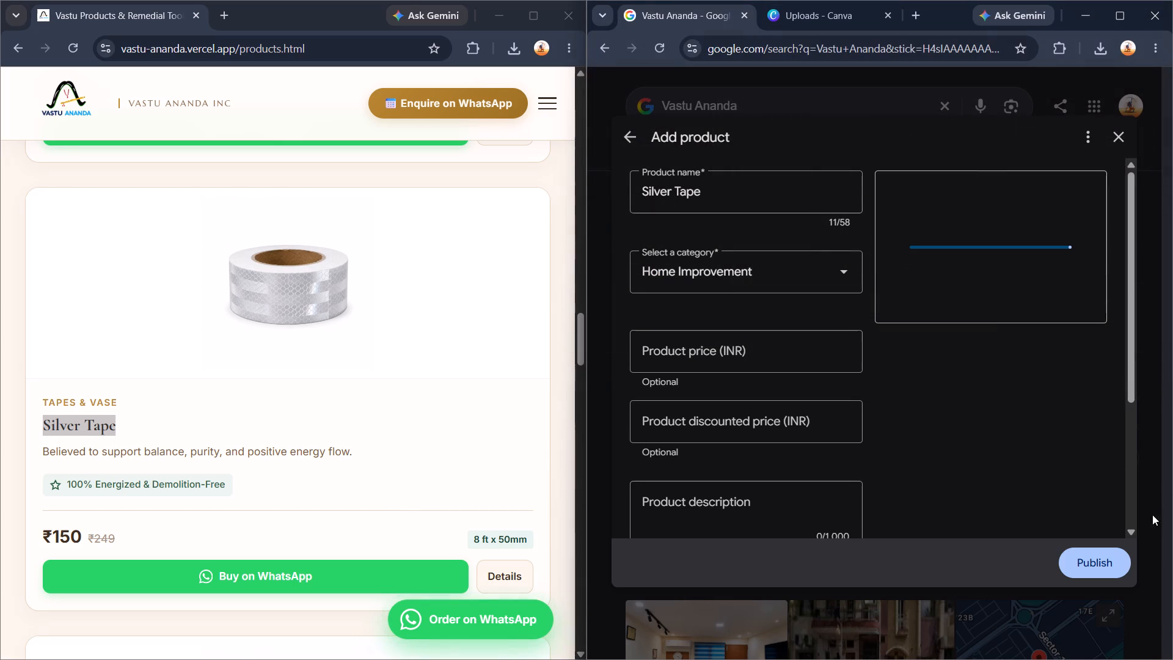
pyautogui.click(1079, 566)
# Start another product named Red Tape, copied from the products page, with the category Home Improvement.
pyautogui.scroll(-3, 356, 427)
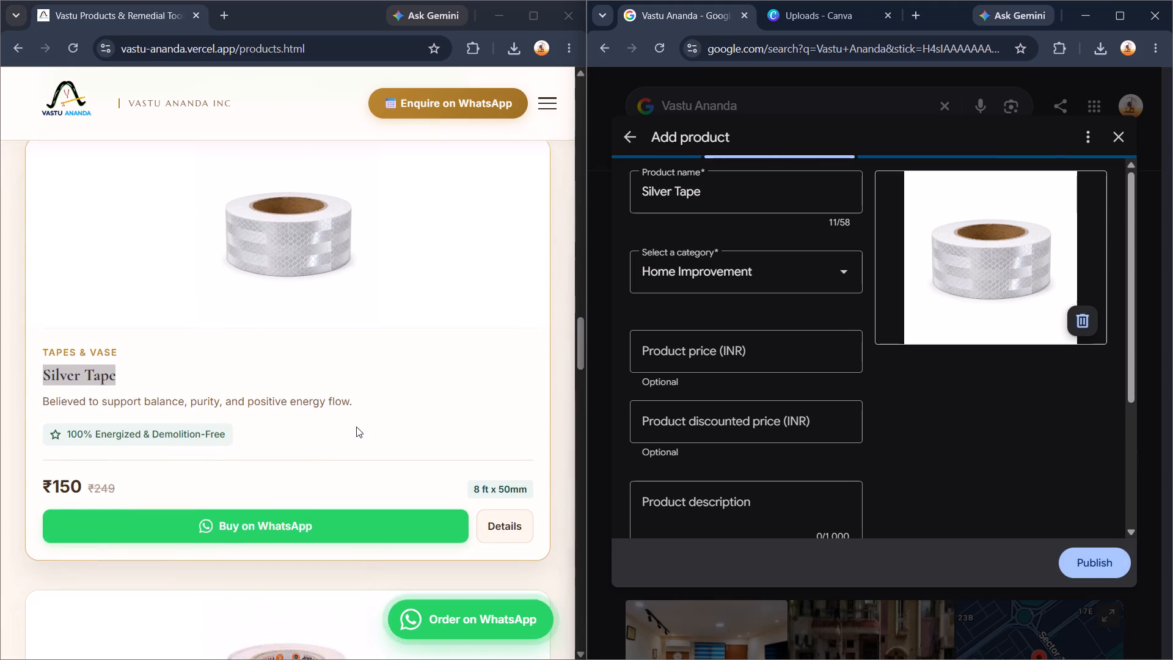
pyautogui.scroll(-1, 356, 426)
pyautogui.scroll(-2, 269, 444)
pyautogui.moveTo(120, 413); pyautogui.dragTo(26, 414)
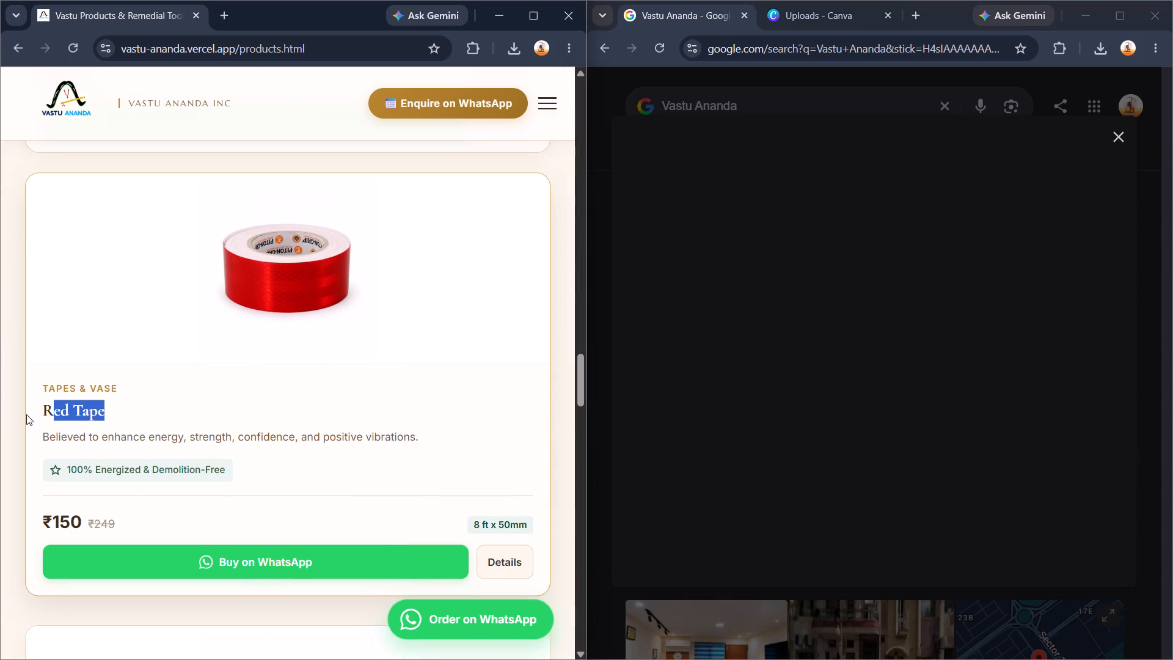
pyautogui.moveTo(26, 414); pyautogui.dragTo(26, 414)
pyautogui.hotkey('ctrl', 'c')
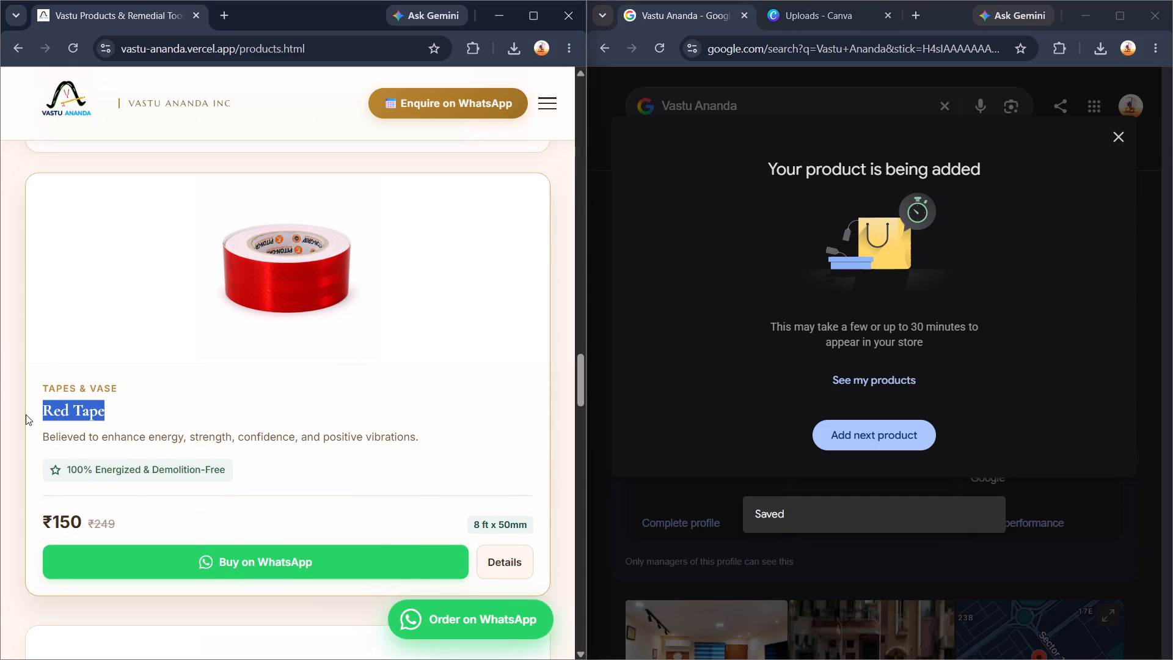
pyautogui.click(864, 425)
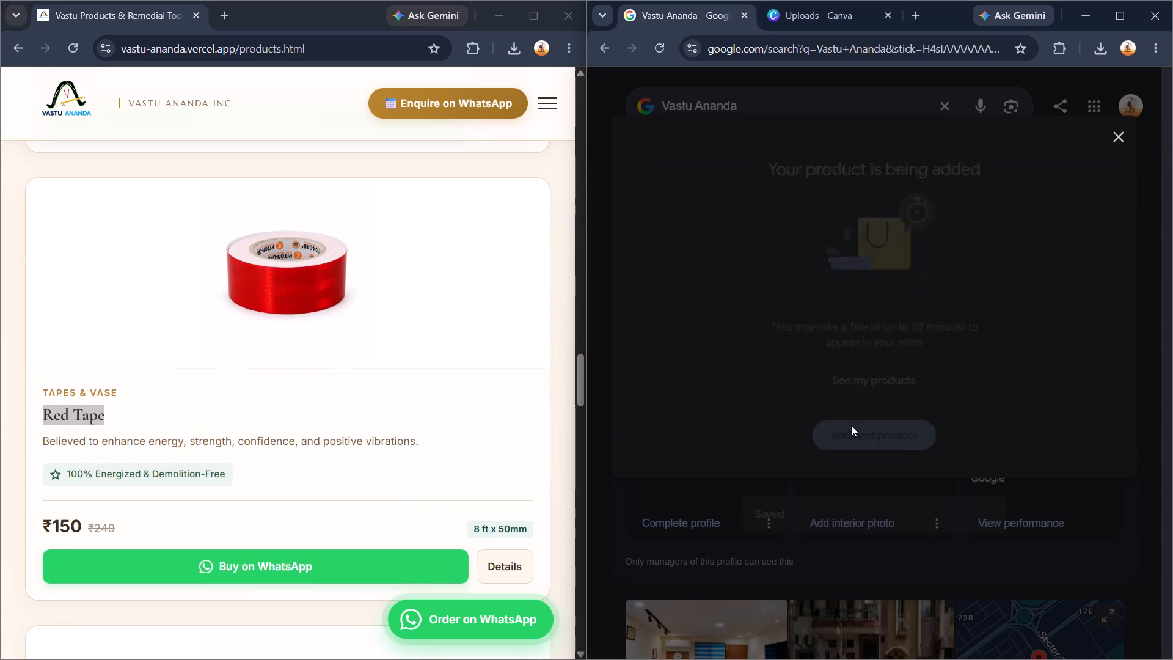
pyautogui.click(778, 195)
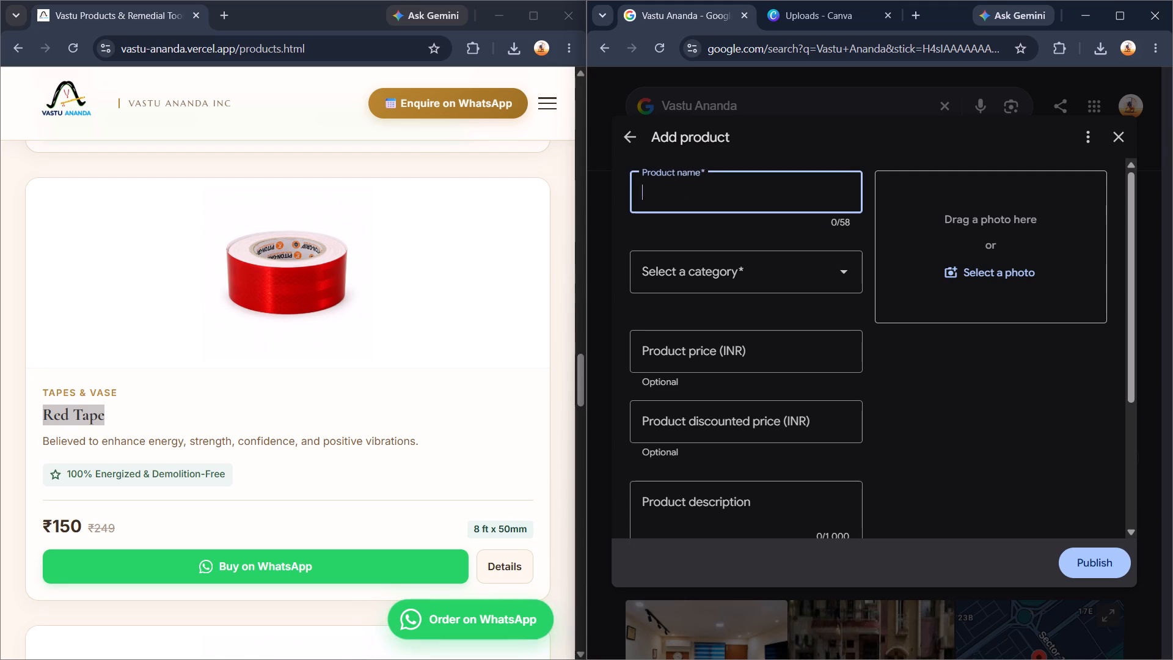
pyautogui.hotkey('ctrl', 'v')
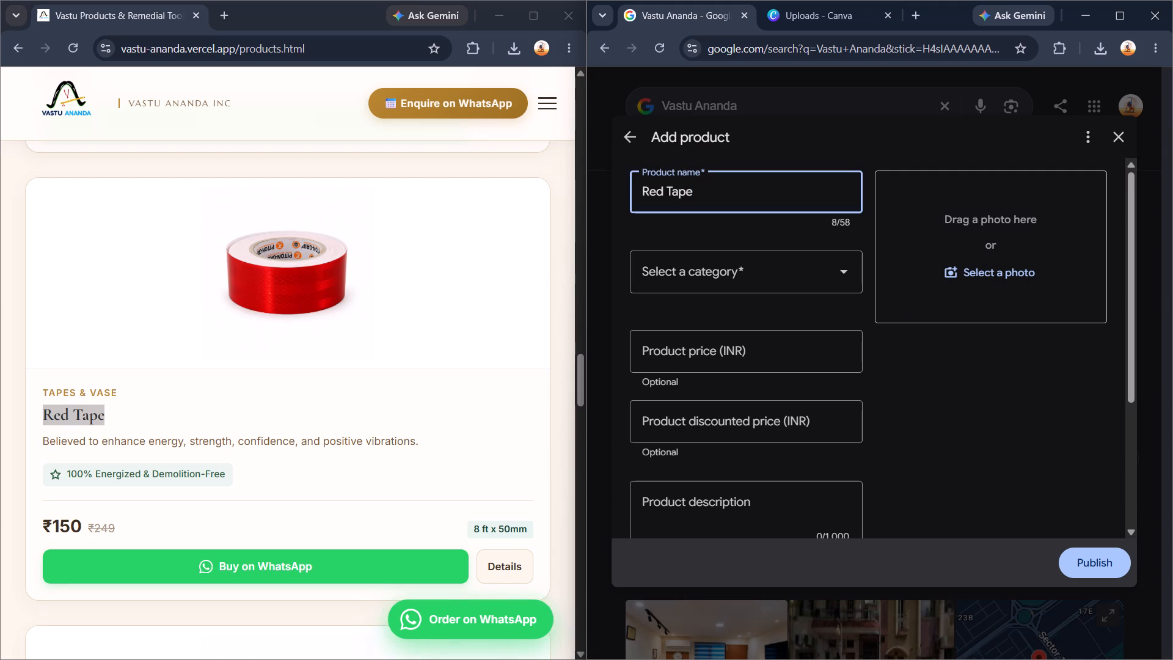
pyautogui.click(783, 282)
pyautogui.click(808, 346)
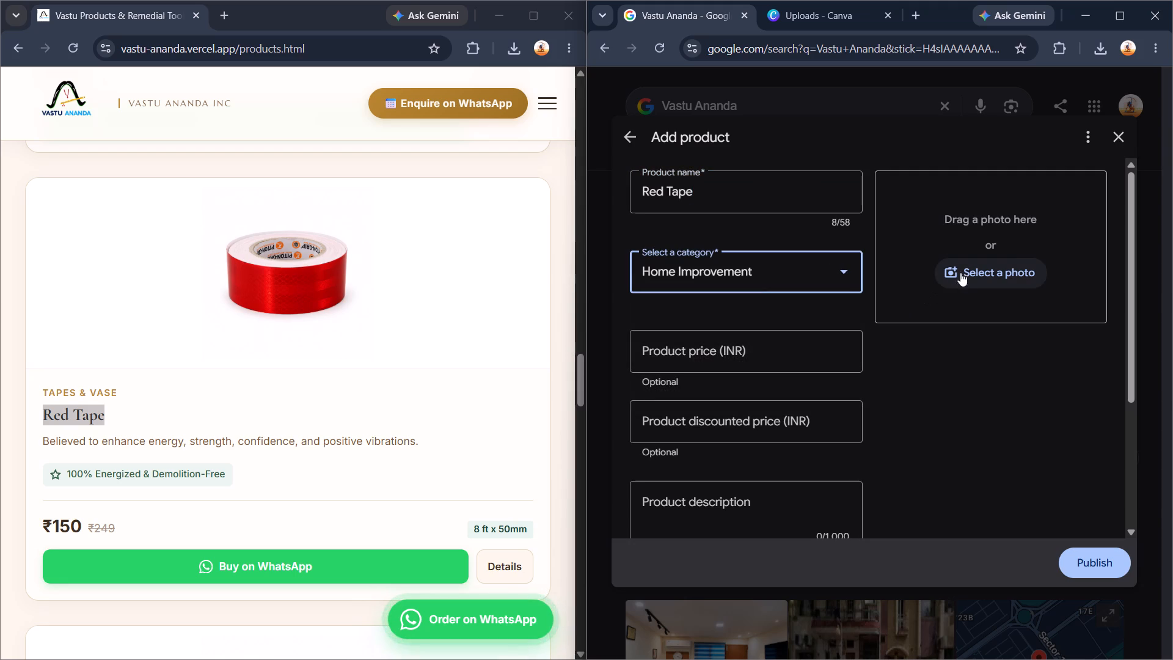
# Add the red tape photo image (61) from Downloads, copy the Green Tape name from the products page while it uploads, and publish the product.
pyautogui.click(964, 274)
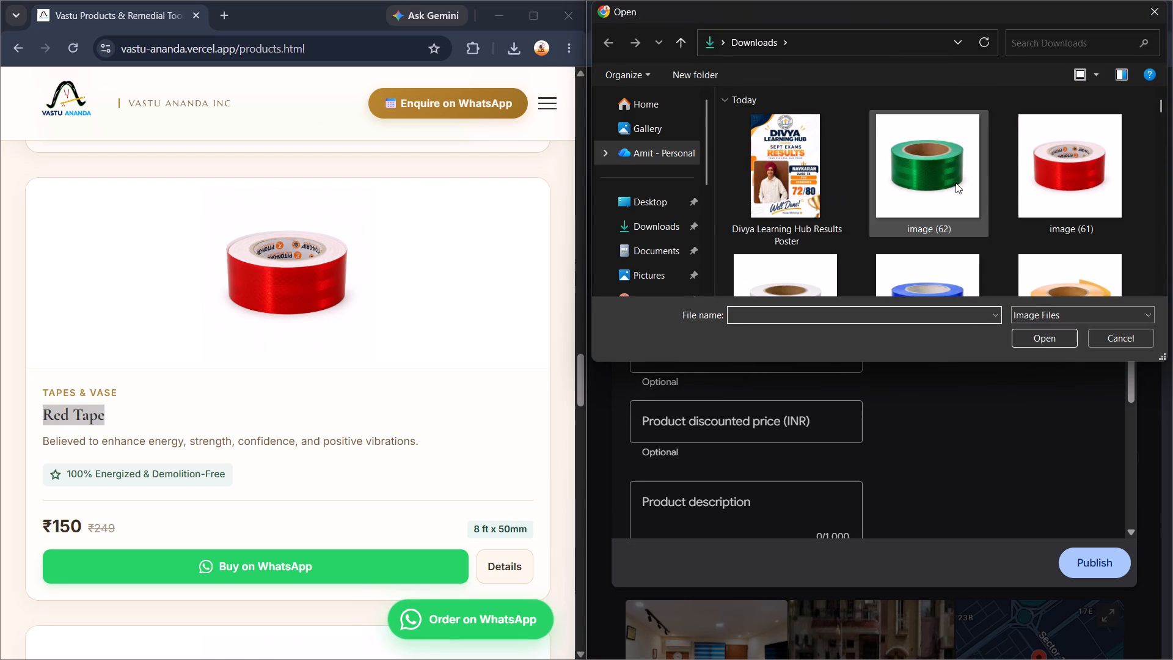
pyautogui.doubleClick(1084, 154)
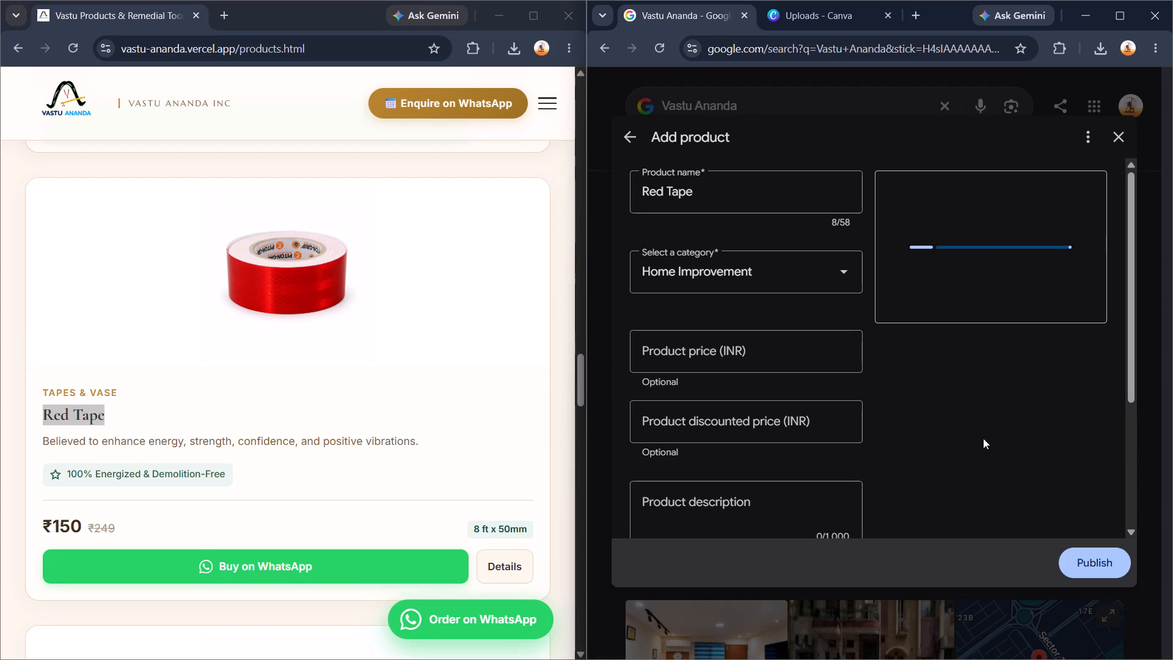
pyautogui.scroll(-5, 305, 392)
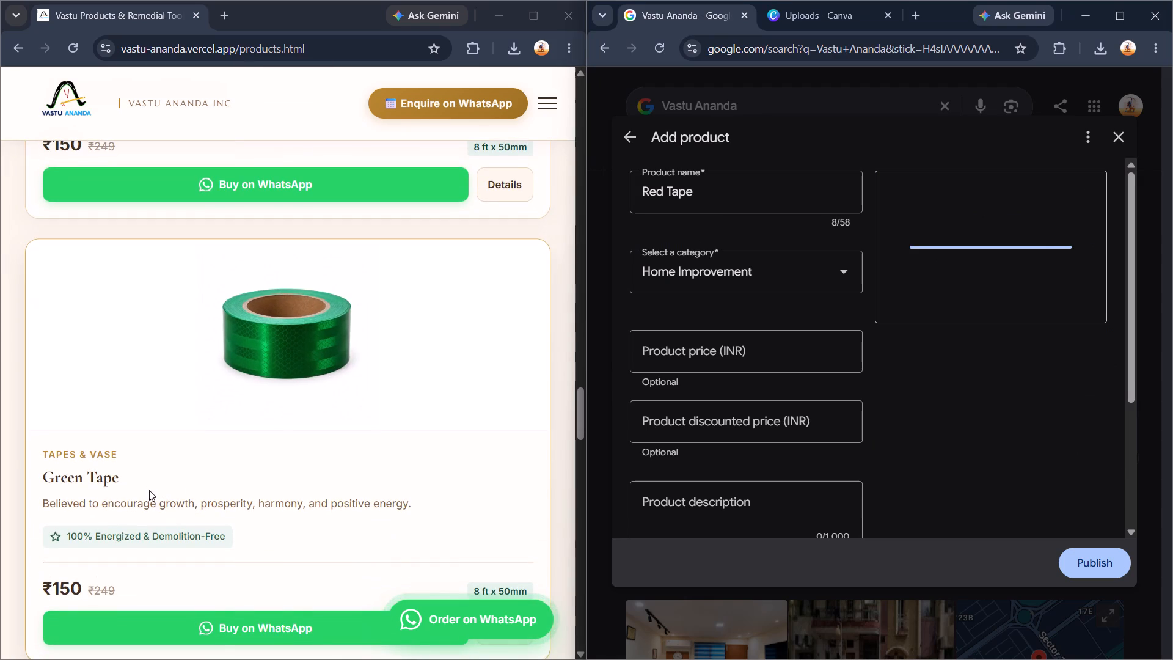
pyautogui.moveTo(145, 472); pyautogui.dragTo(32, 485)
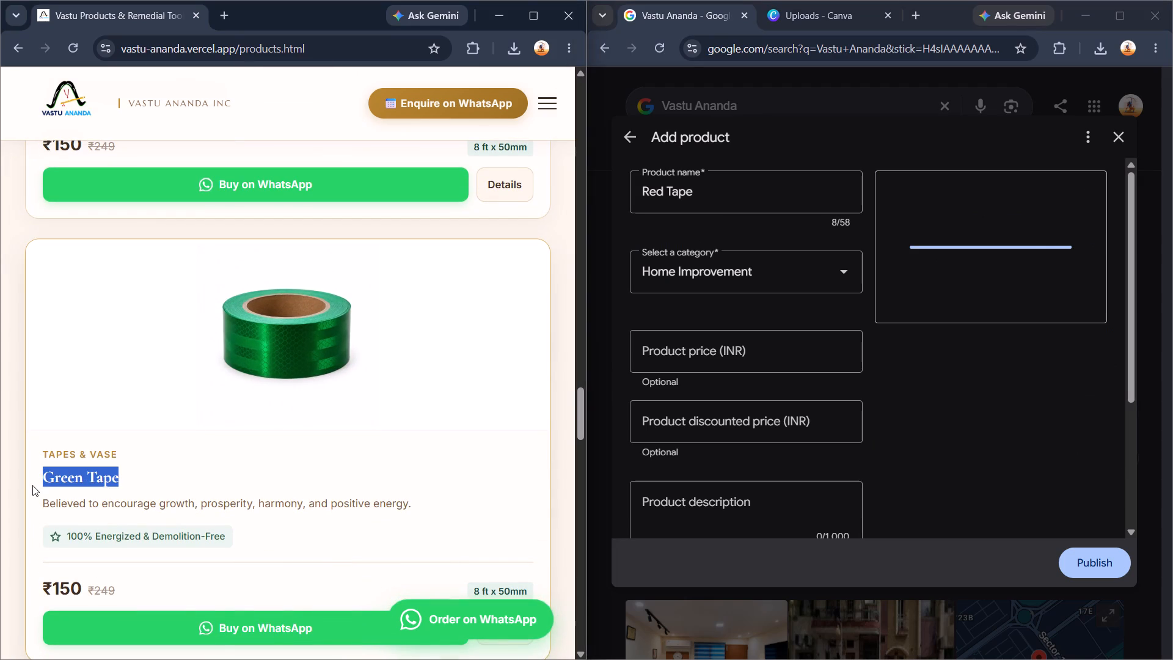
pyautogui.hotkey('ctrl', 'c')
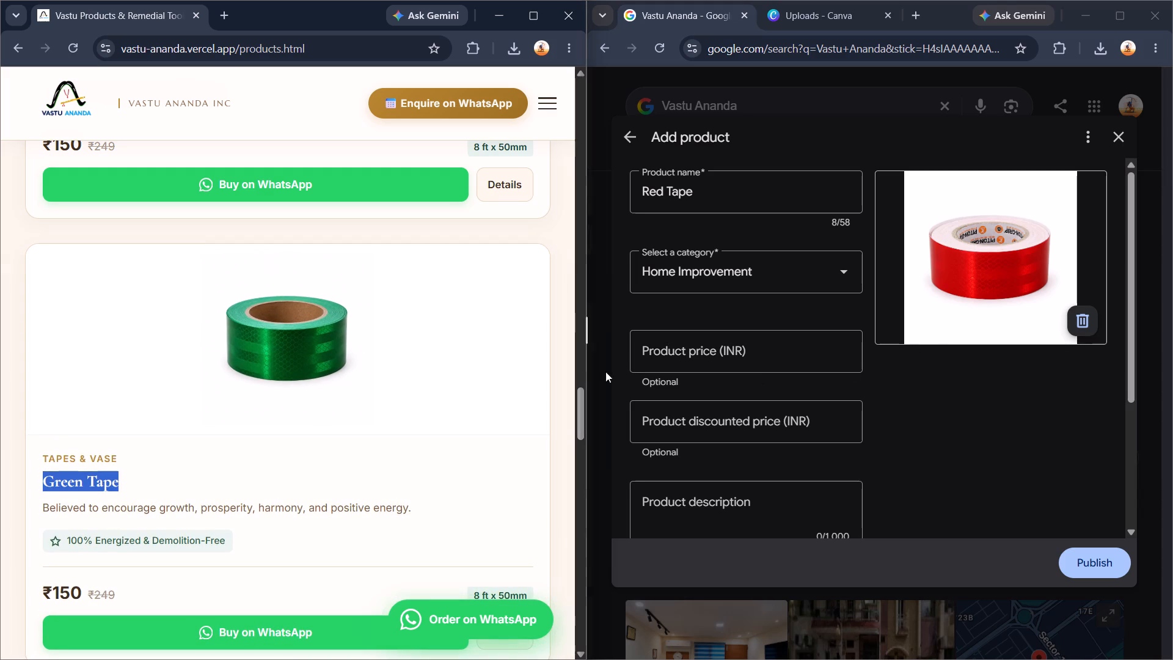
pyautogui.click(1101, 562)
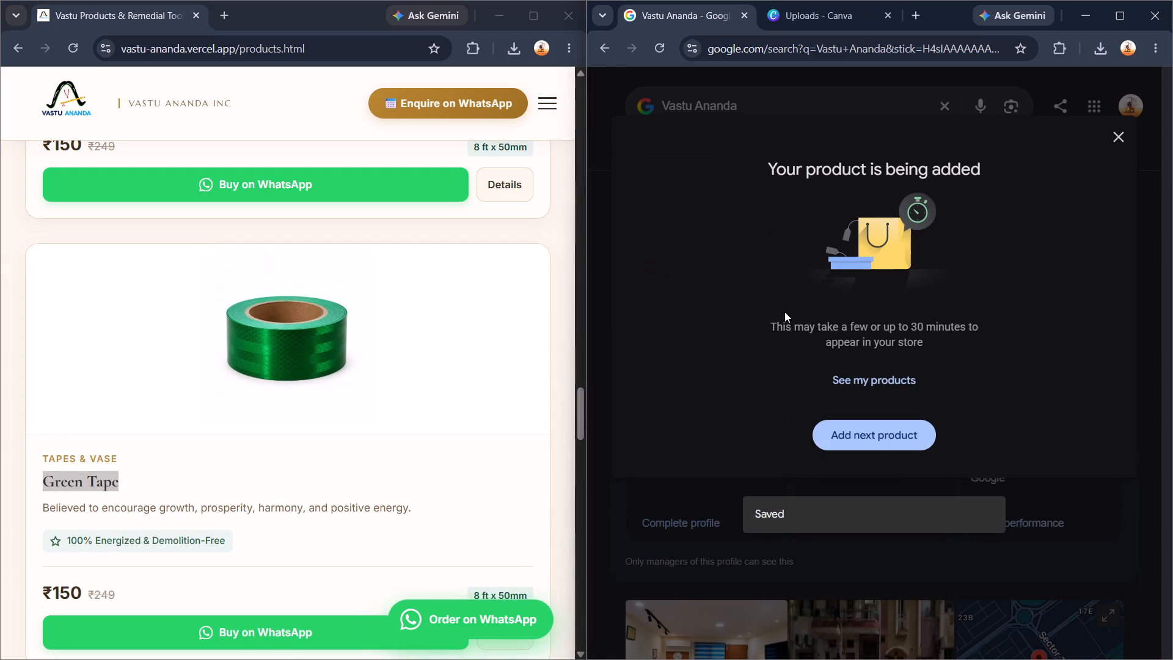
# Add another product with the copied name Green Tape, the category Home Improvement and the green tape photo image (62) from Downloads.
pyautogui.click(857, 435)
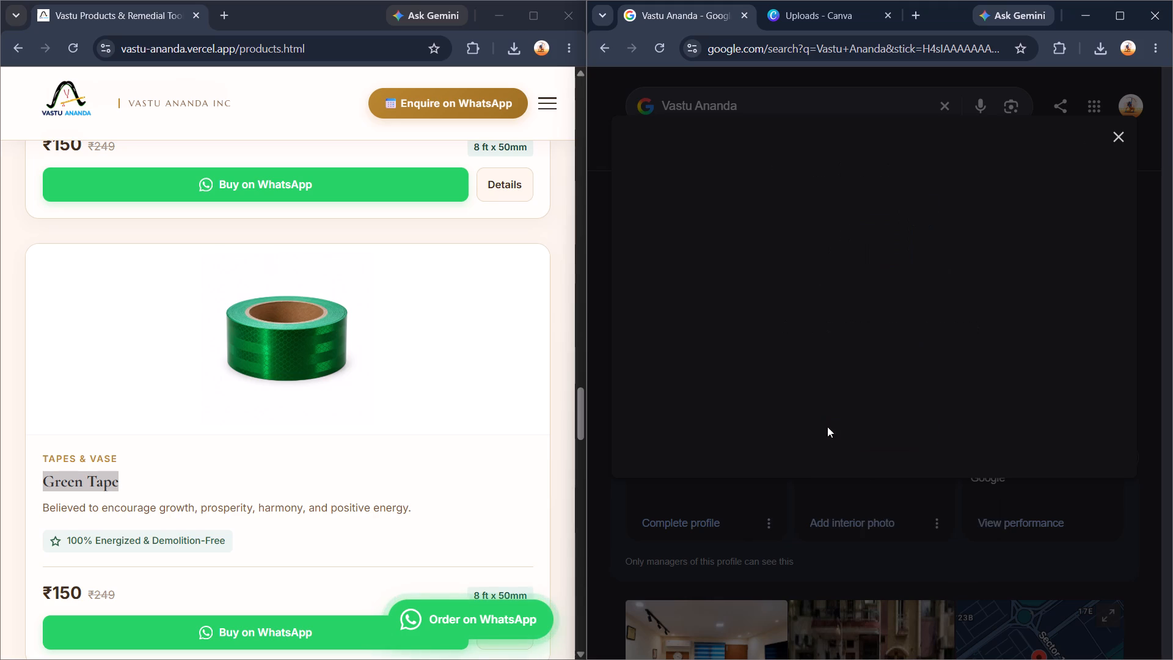
pyautogui.click(752, 198)
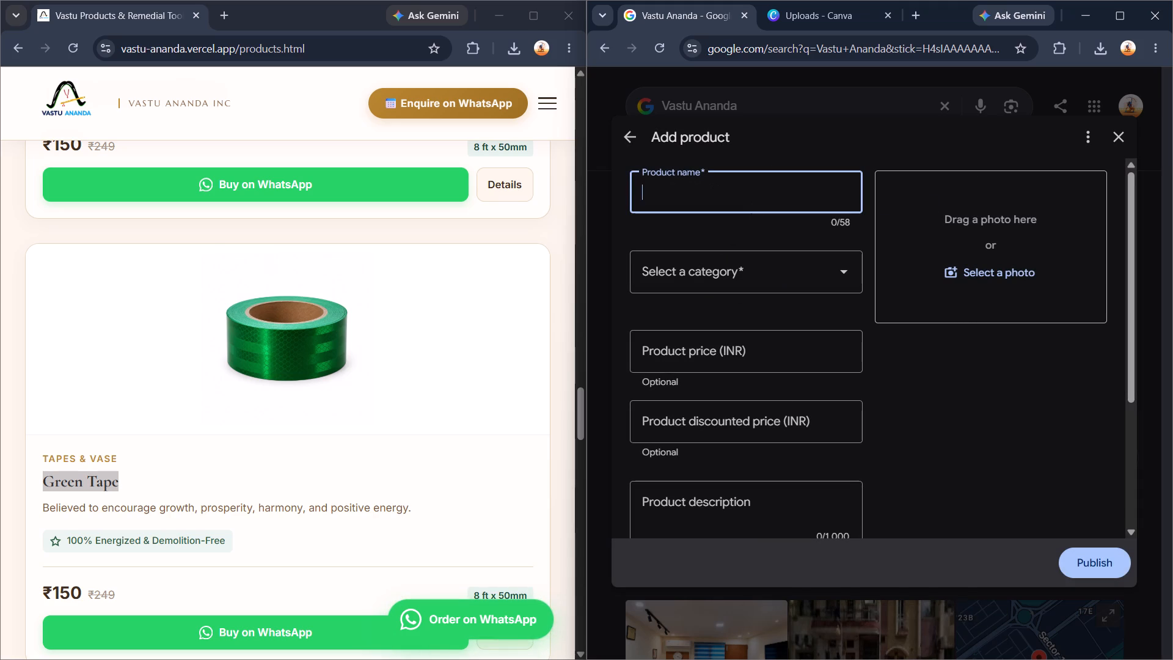
pyautogui.hotkey('ctrl', 'v')
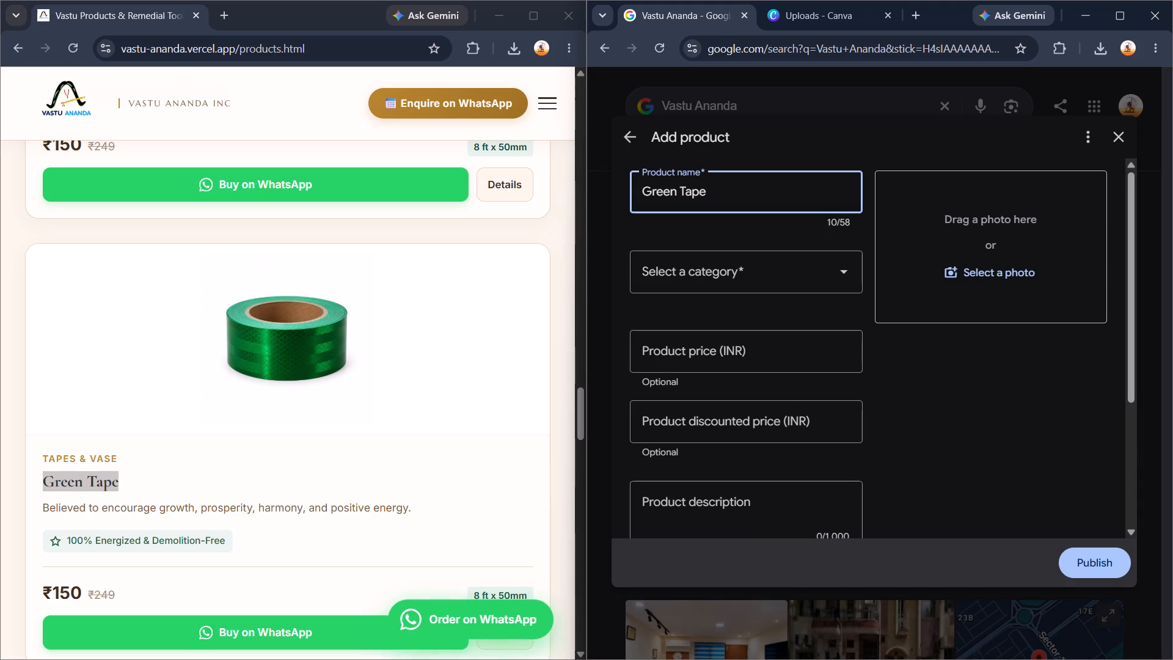
pyautogui.click(772, 270)
pyautogui.click(775, 349)
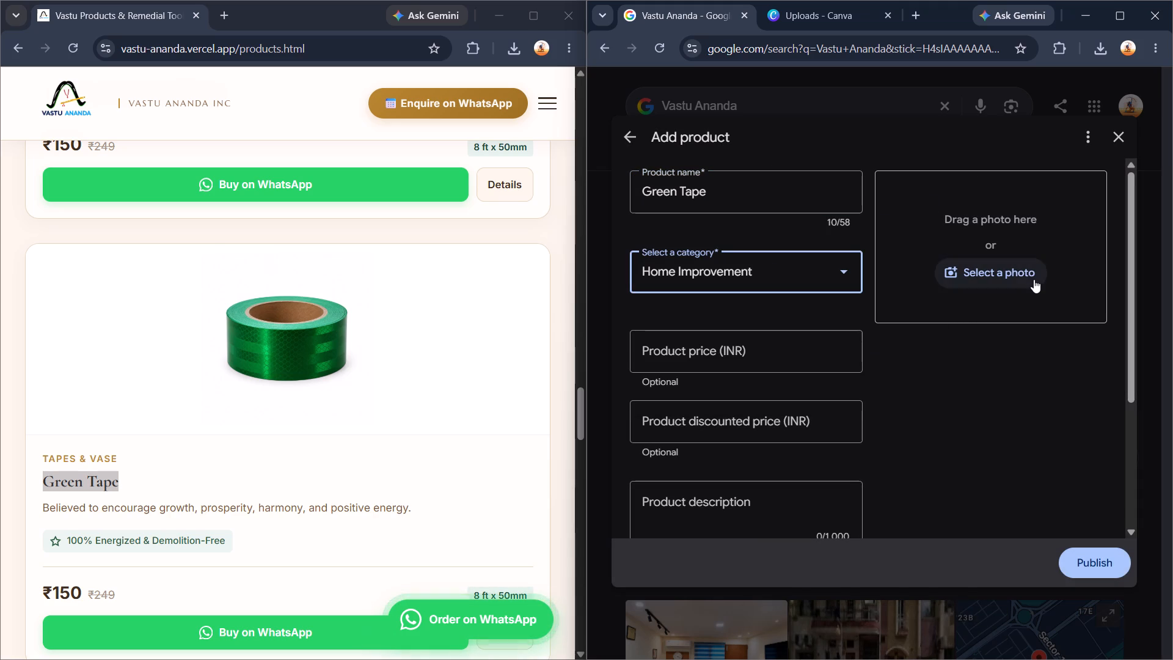
pyautogui.click(1034, 279)
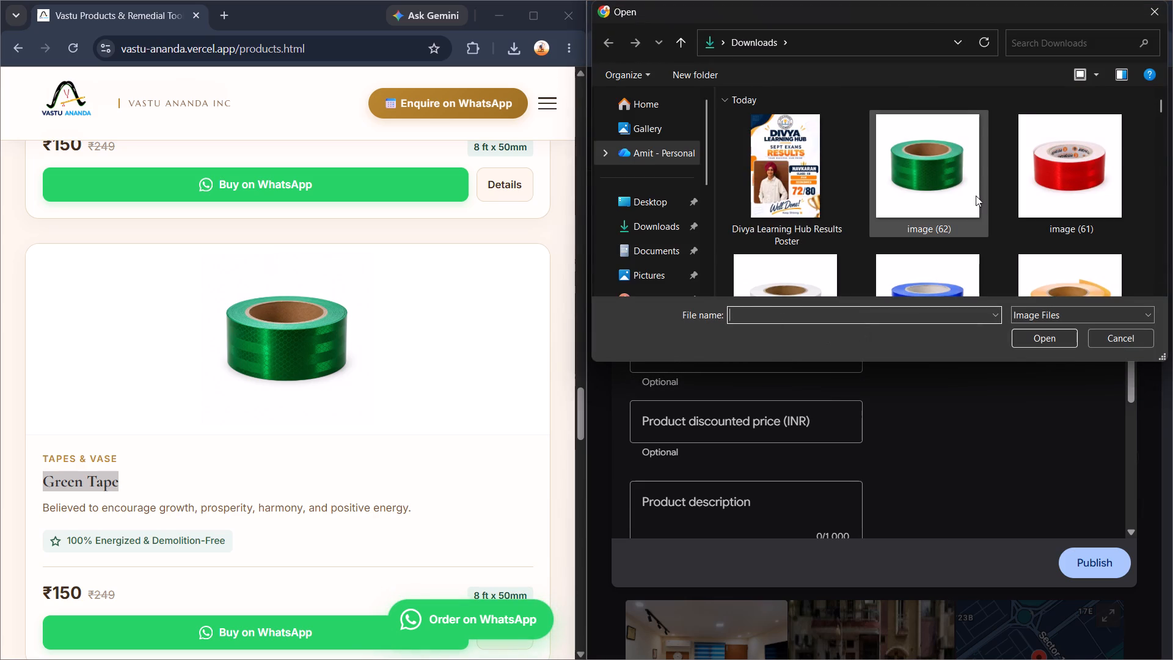
pyautogui.doubleClick(953, 194)
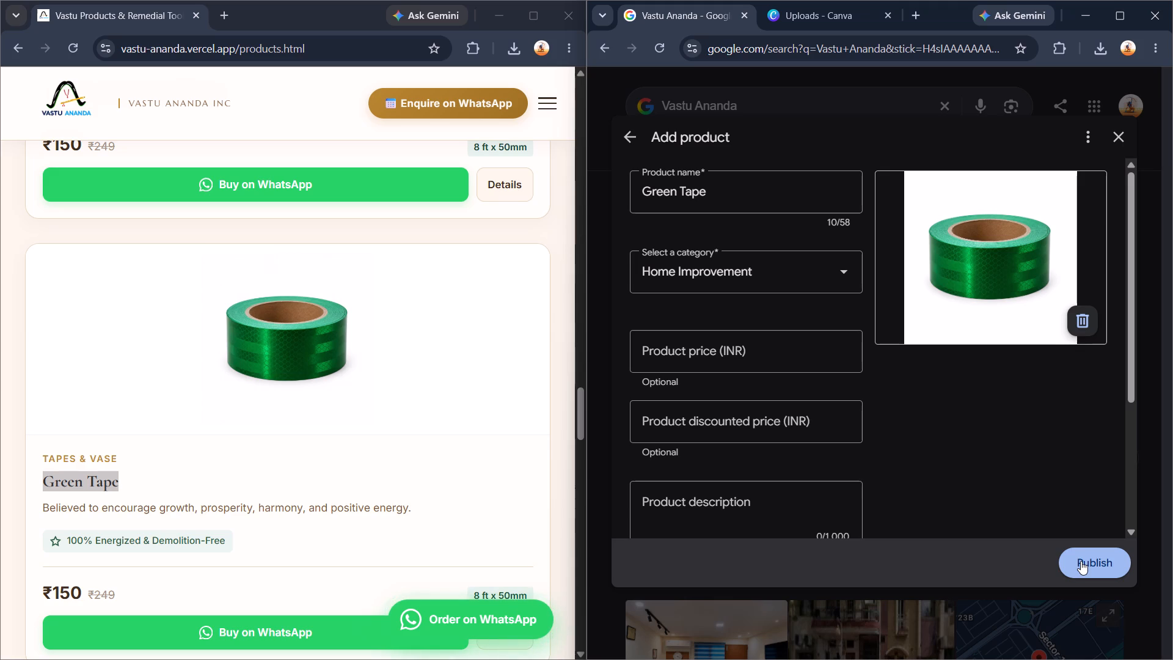
# Publish the Green Tape product.
pyautogui.click(1081, 561)
# Find the next product, Yellow Vase, on the products page and look through the Canva uploads for its photo.
pyautogui.scroll(-2, 356, 406)
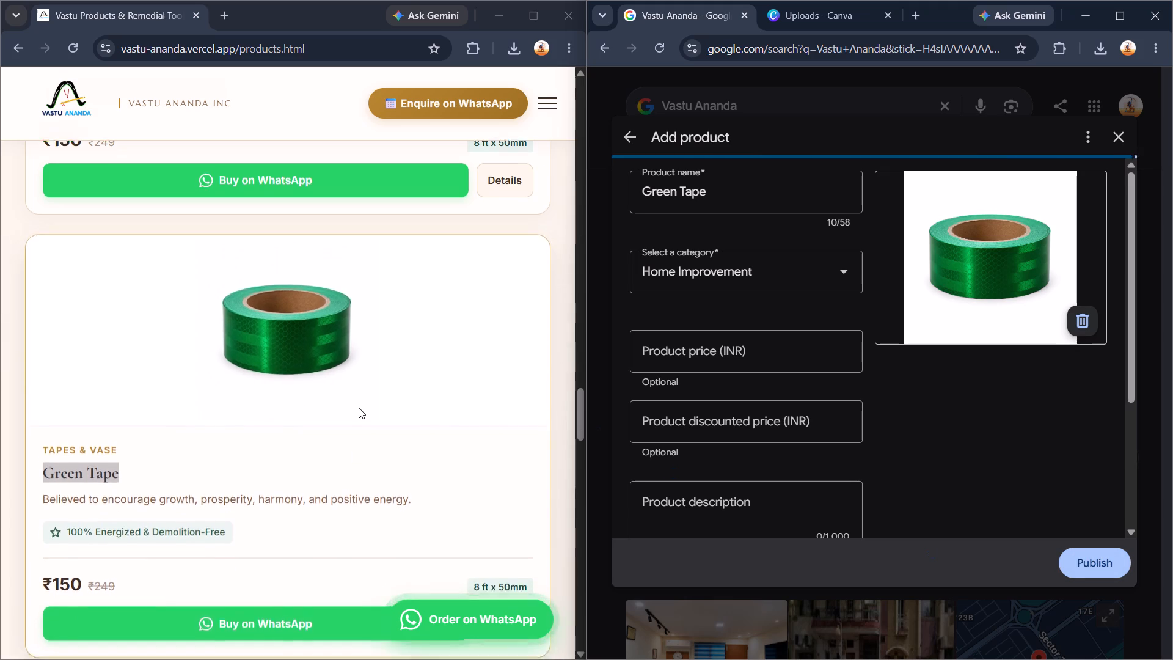
pyautogui.scroll(-3, 359, 408)
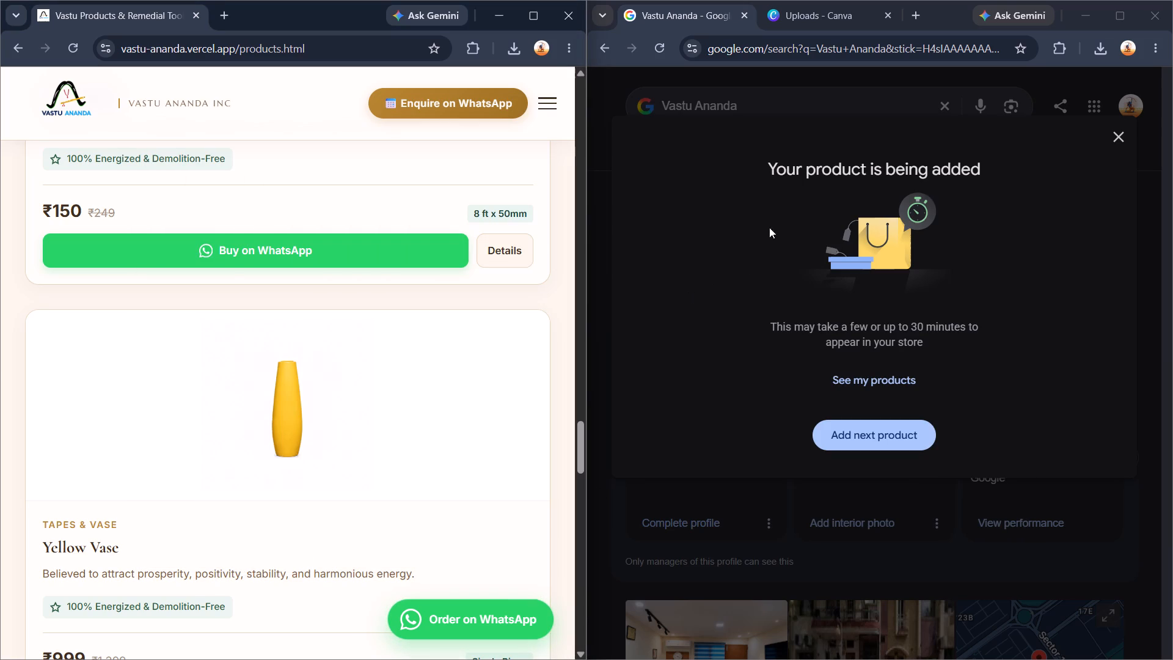
pyautogui.click(811, 27)
pyautogui.scroll(2, 952, 381)
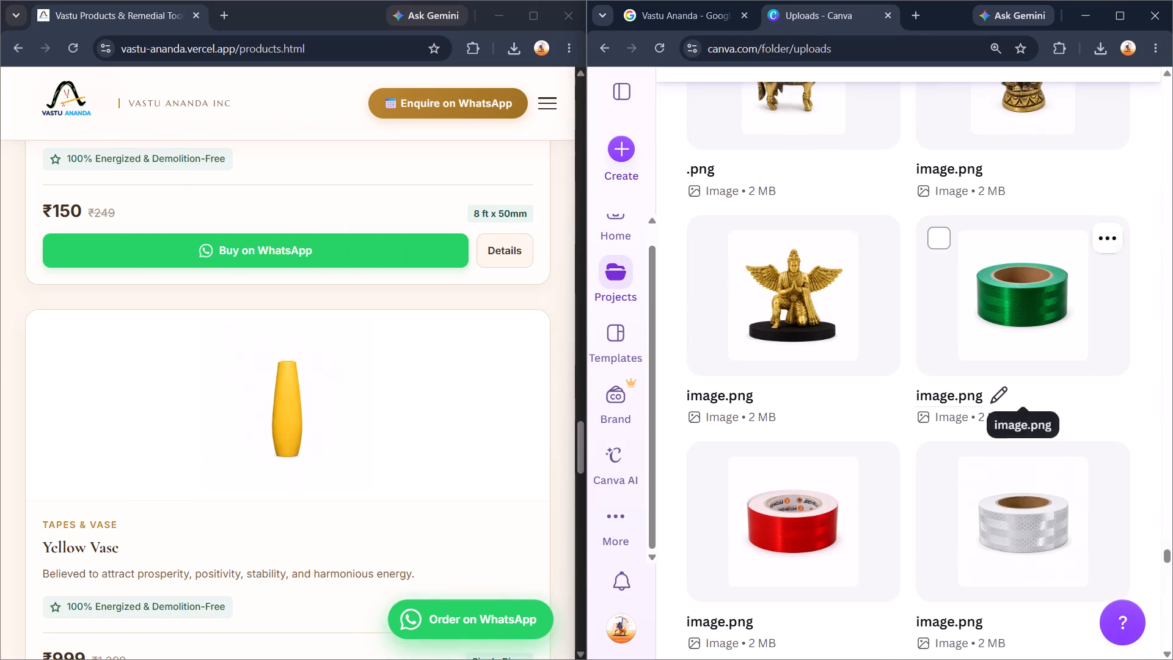
pyautogui.scroll(14, 952, 381)
pyautogui.scroll(16, 952, 372)
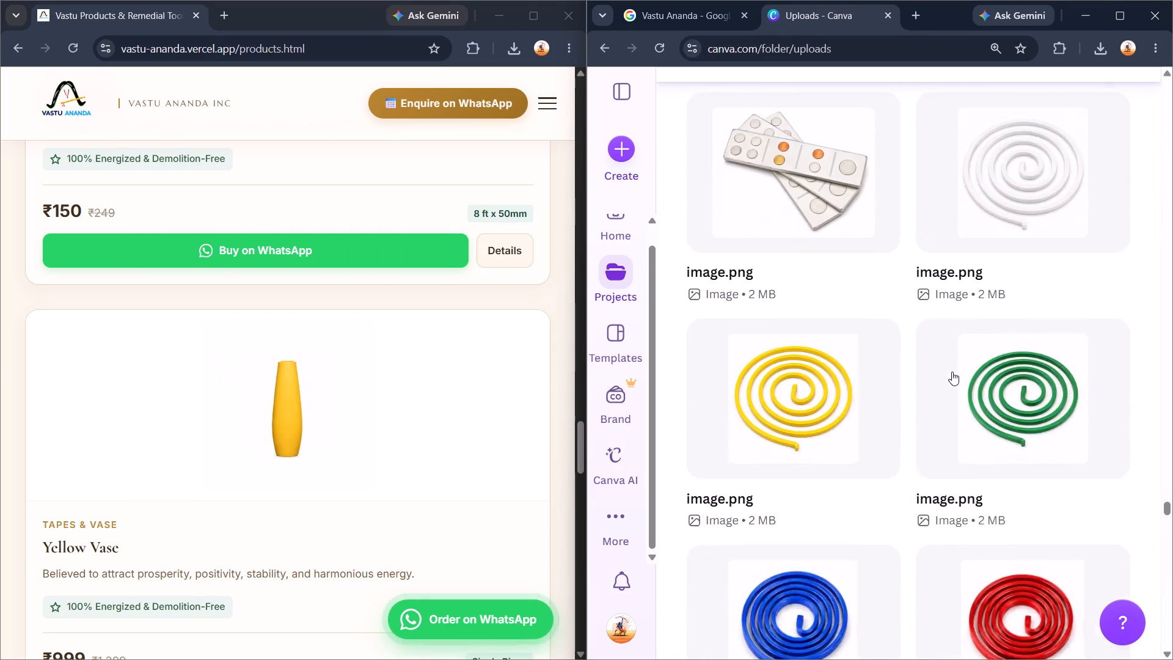
pyautogui.scroll(15, 952, 372)
pyautogui.scroll(12, 952, 372)
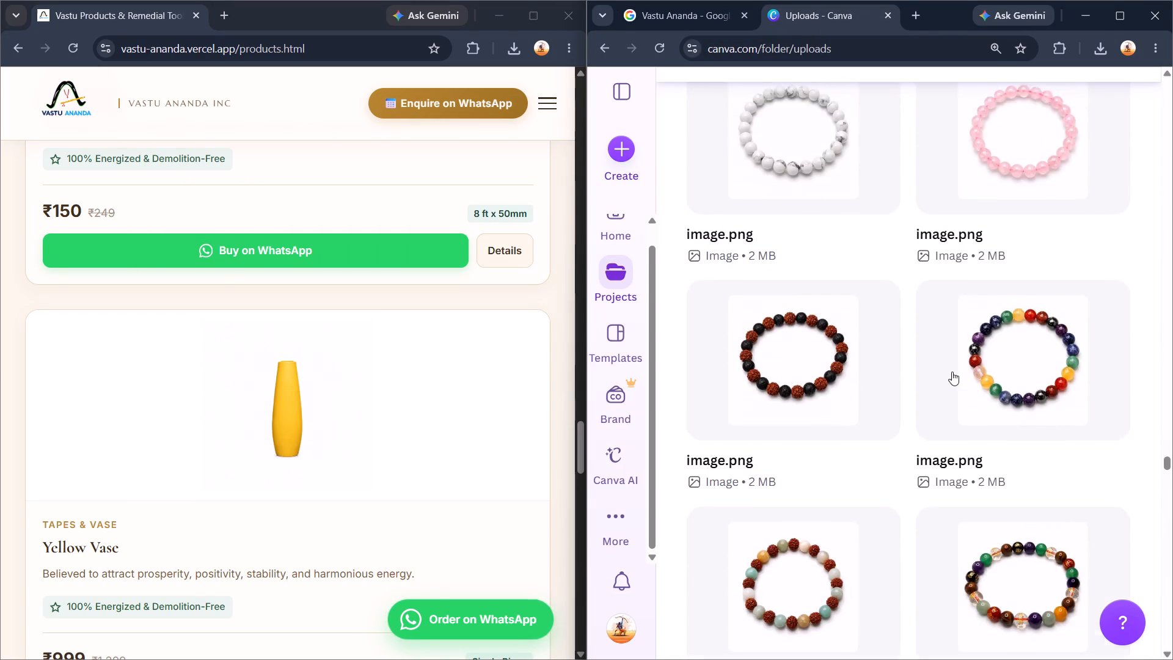
pyautogui.scroll(9, 952, 372)
pyautogui.scroll(14, 952, 372)
pyautogui.scroll(11, 952, 370)
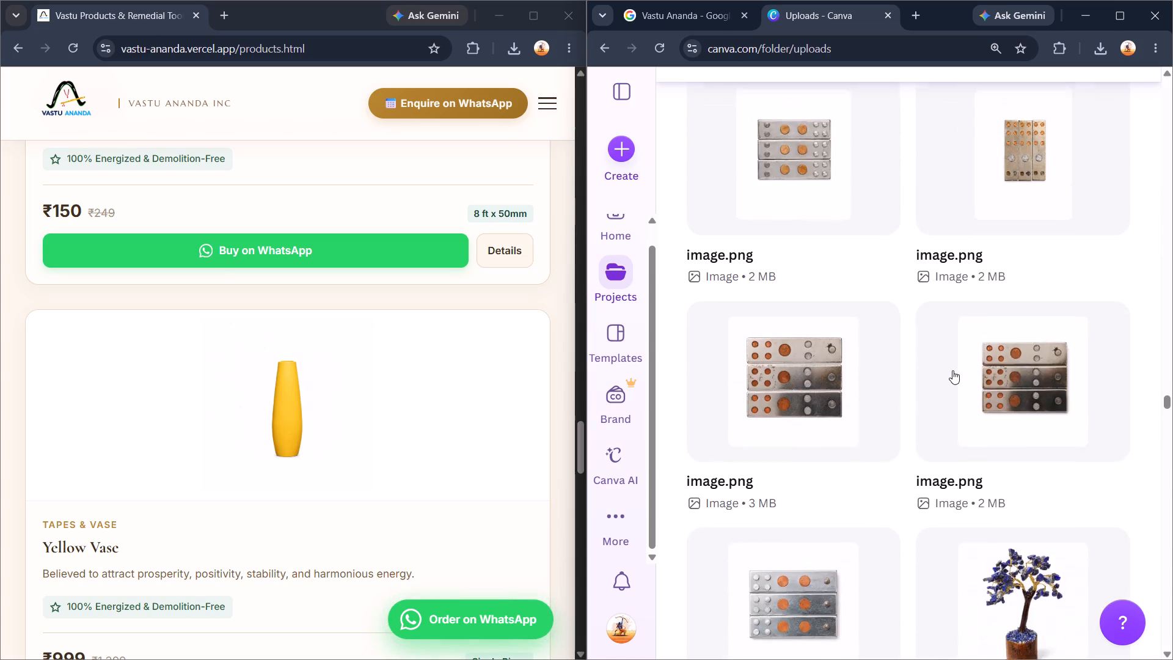
pyautogui.scroll(4, 952, 370)
pyautogui.scroll(20, 952, 370)
pyautogui.scroll(14, 952, 370)
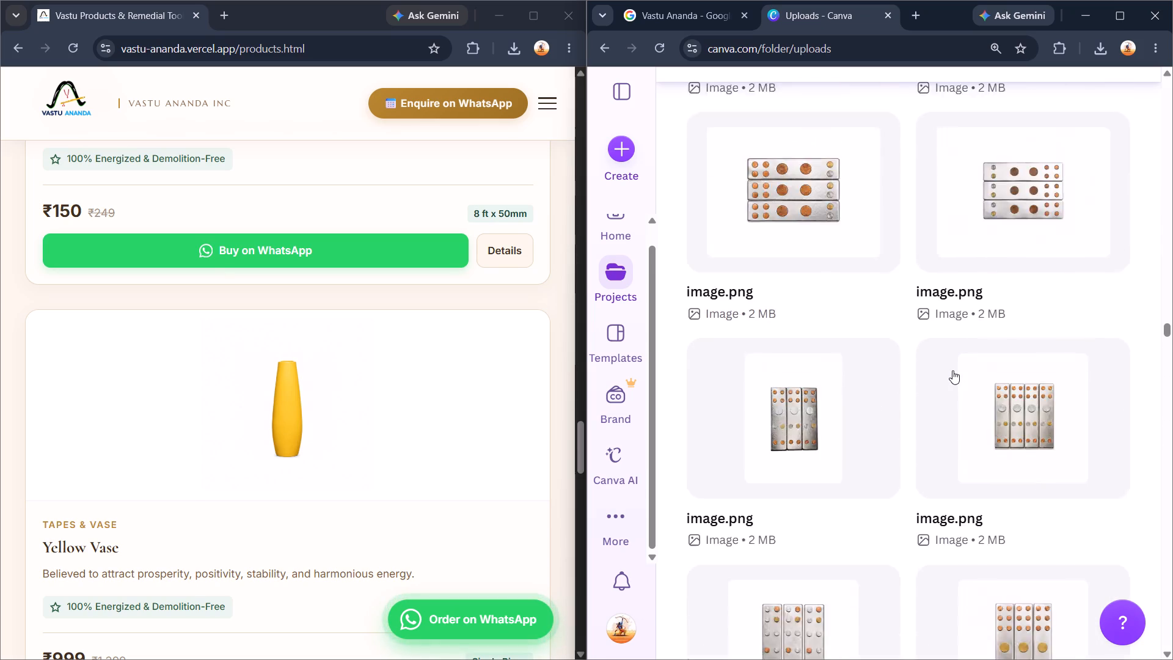
pyautogui.scroll(20, 952, 370)
pyautogui.scroll(18, 952, 370)
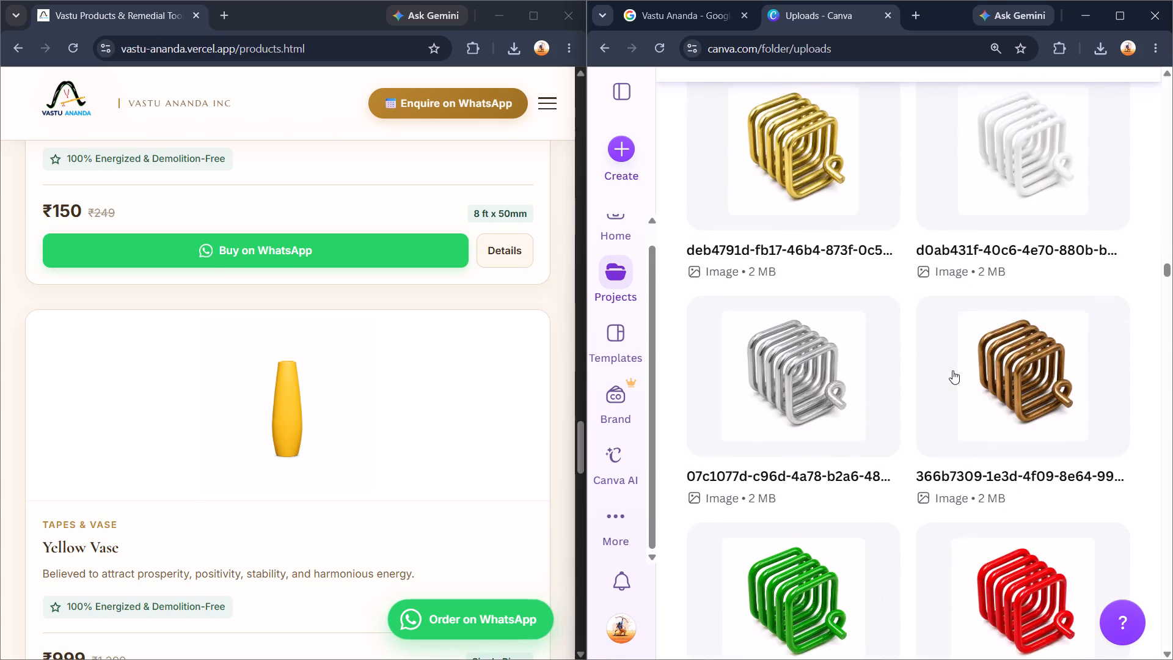
pyautogui.scroll(13, 952, 370)
pyautogui.scroll(-4, 952, 370)
pyautogui.scroll(17, 952, 370)
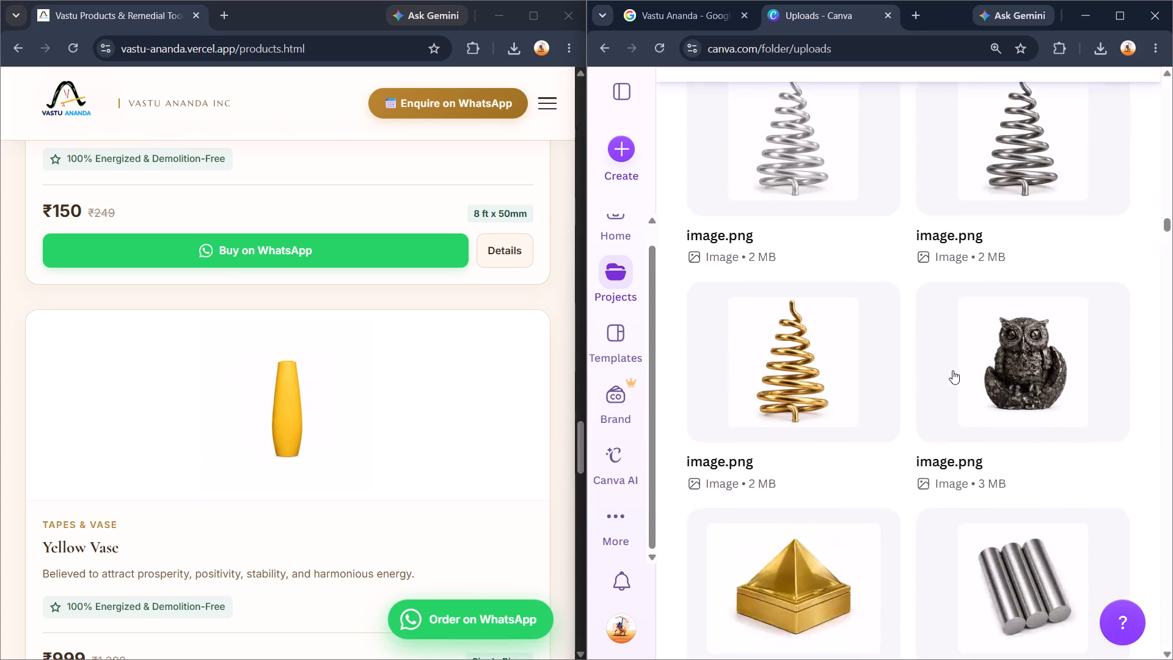
pyautogui.scroll(6, 952, 370)
pyautogui.scroll(20, 952, 370)
pyautogui.scroll(6, 952, 370)
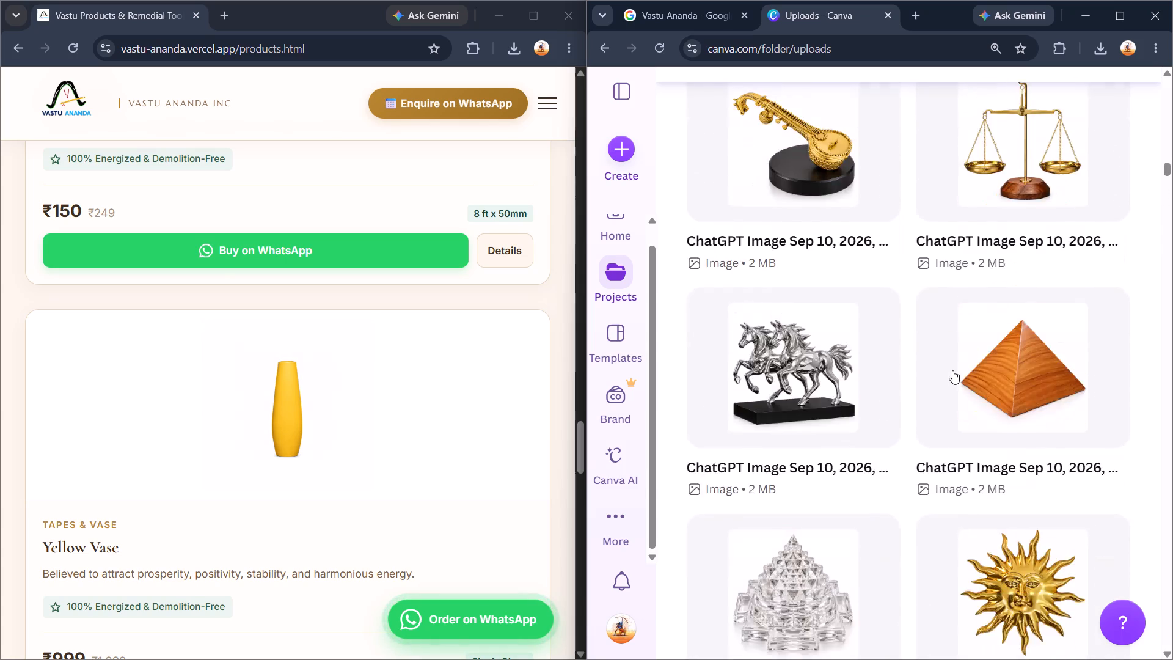
pyautogui.scroll(18, 952, 370)
pyautogui.scroll(13, 952, 370)
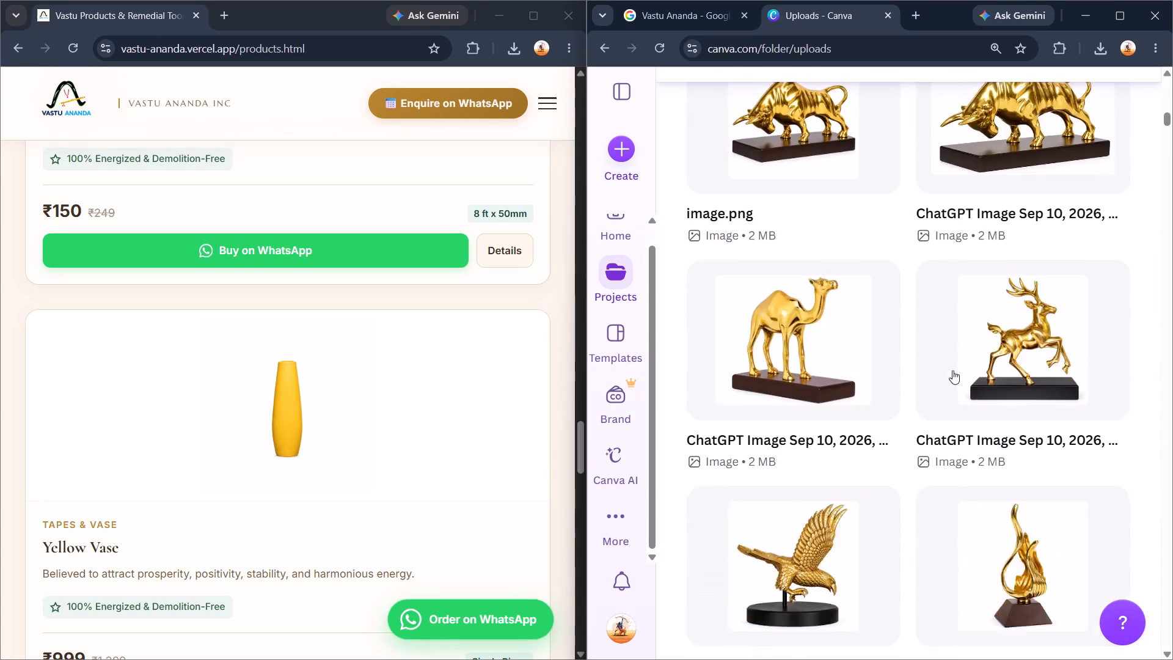
pyautogui.scroll(19, 952, 370)
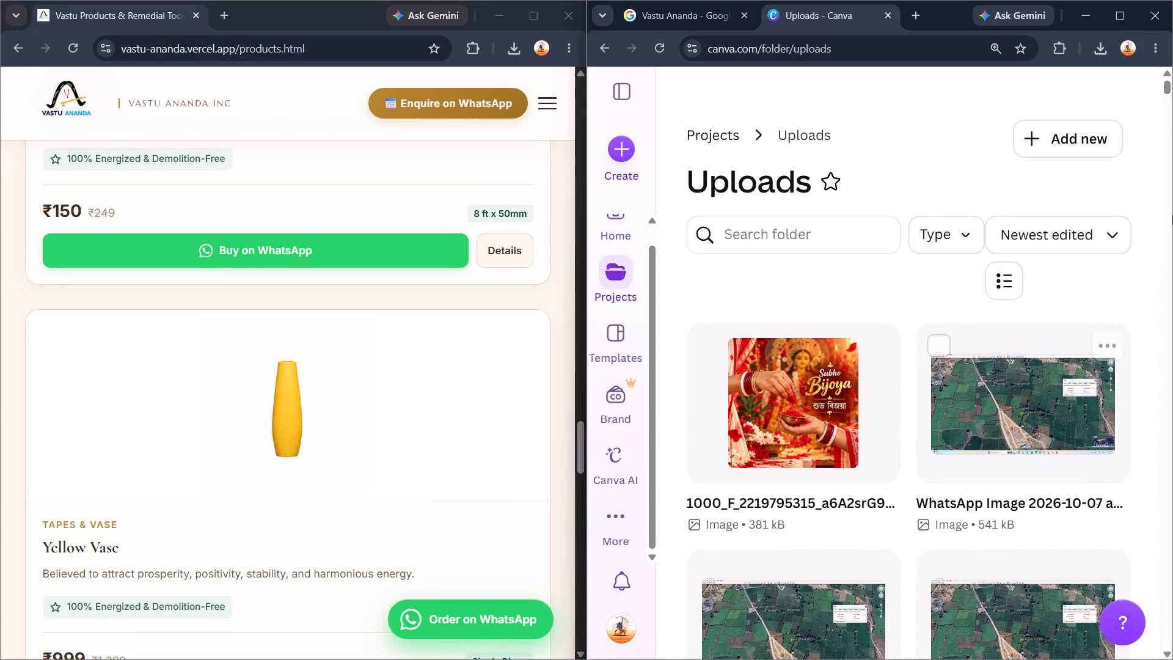
# Find the yellow vase image in the Canva uploads and save it to Downloads as image (63) in PNG format.
pyautogui.moveTo(1168, 83); pyautogui.dragTo(1172, 321)
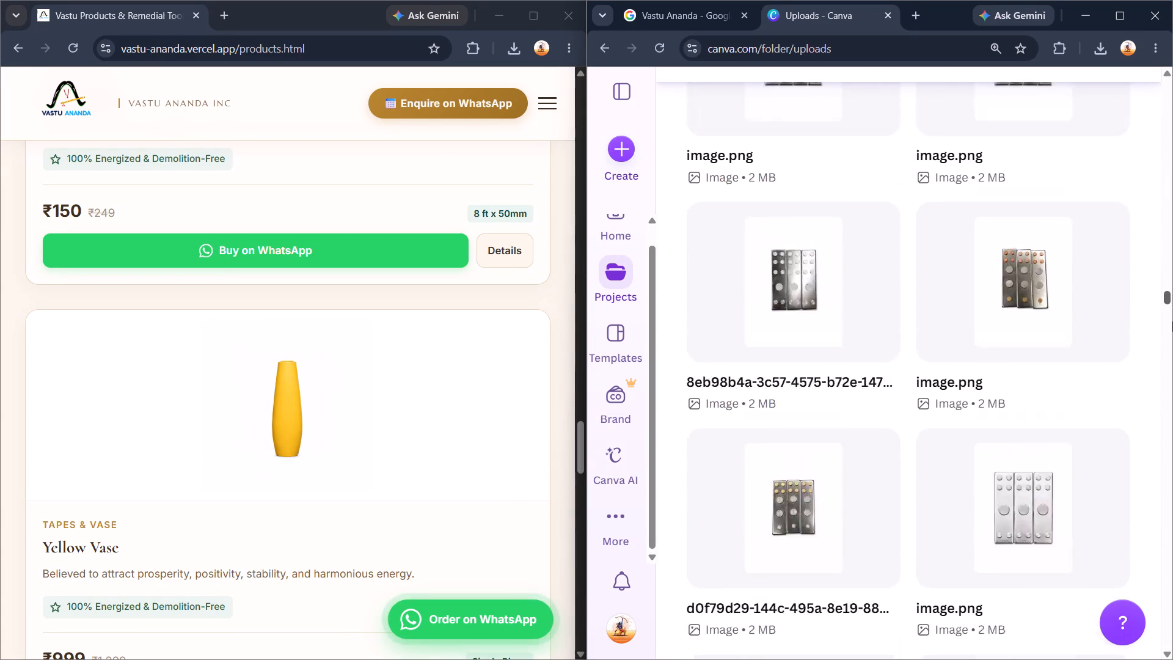
pyautogui.moveTo(1172, 321); pyautogui.dragTo(1168, 515)
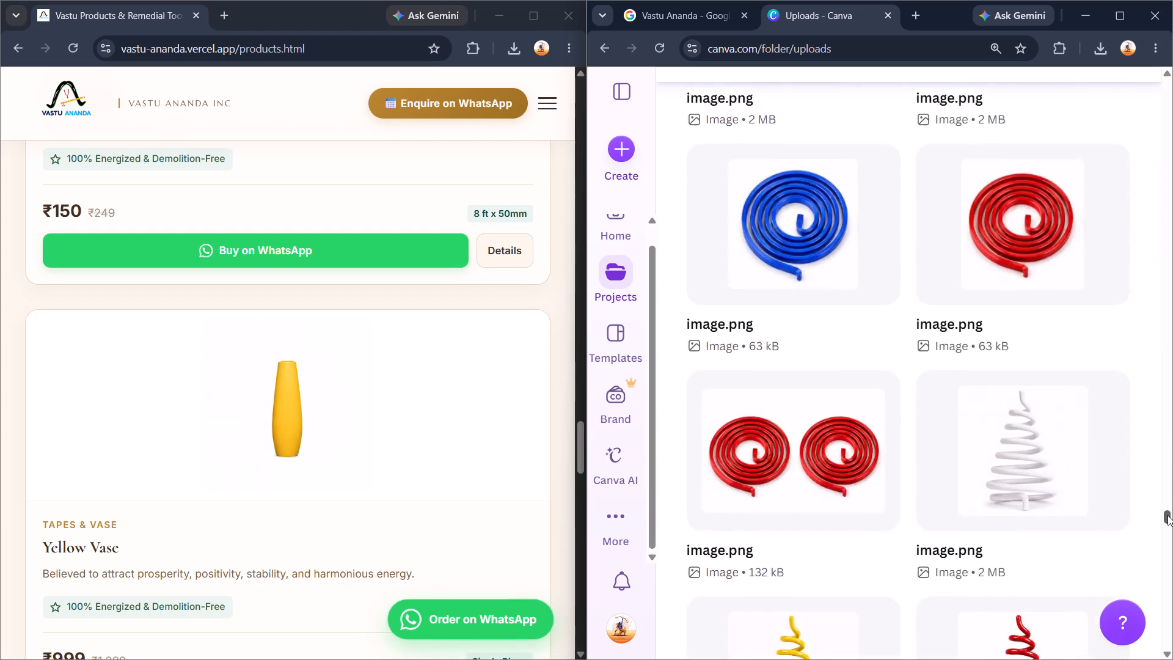
pyautogui.moveTo(1168, 515); pyautogui.dragTo(1171, 577)
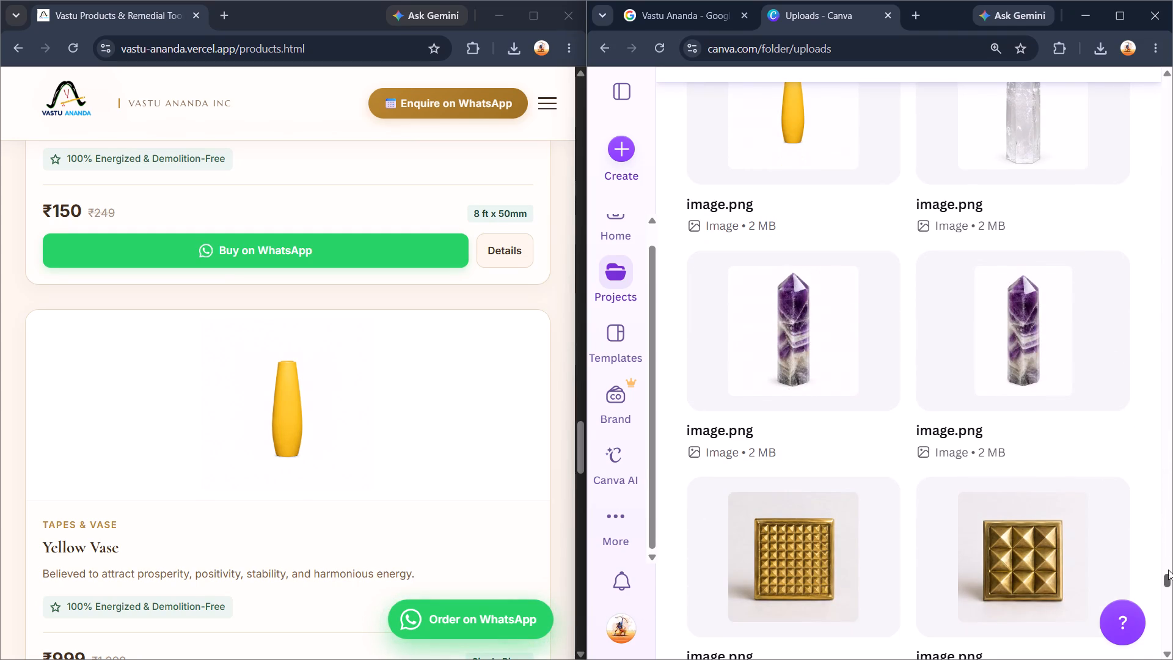
pyautogui.scroll(3, 835, 169)
pyautogui.click(886, 278)
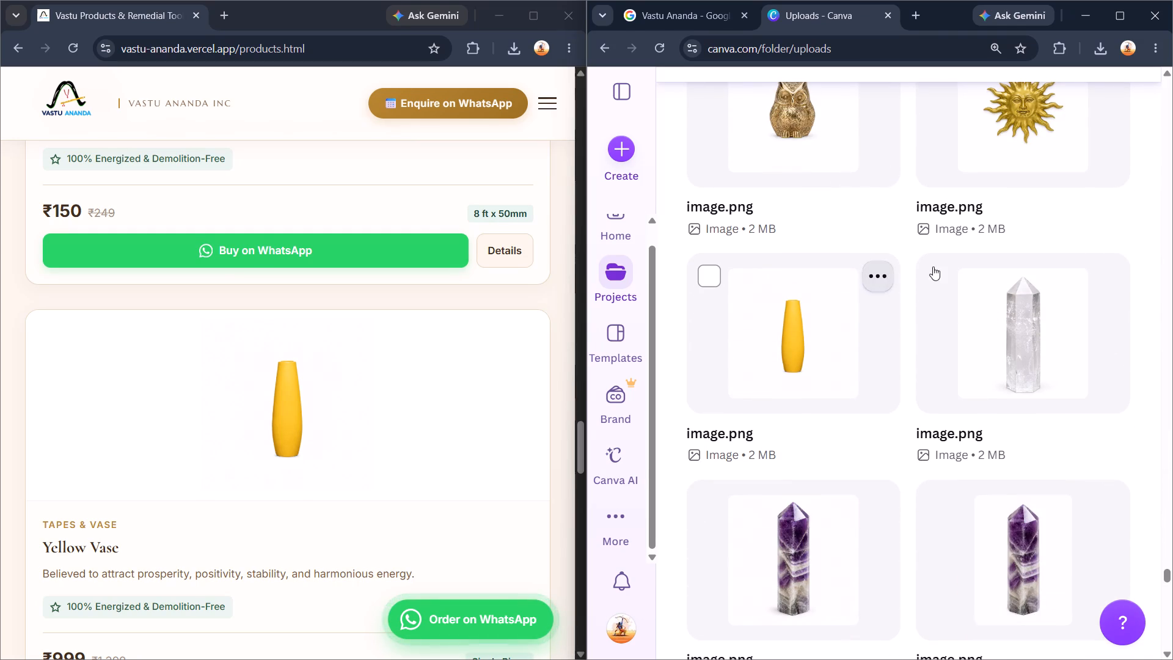
pyautogui.click(816, 380)
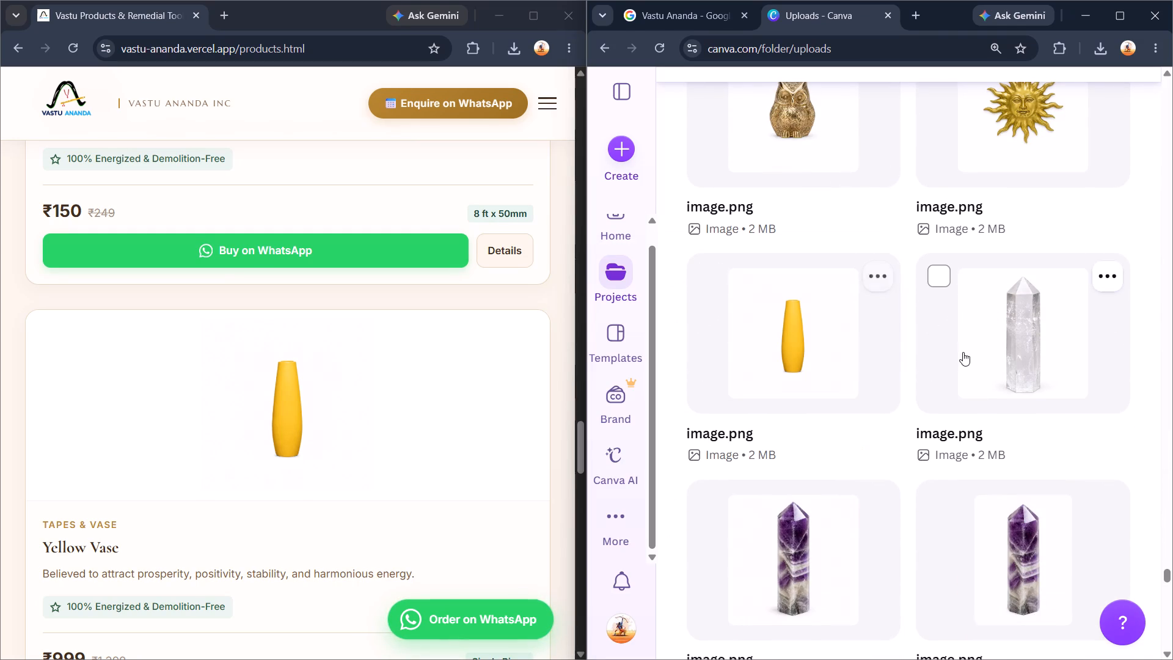
pyautogui.scroll(-8, 397, 406)
pyautogui.scroll(4, 399, 381)
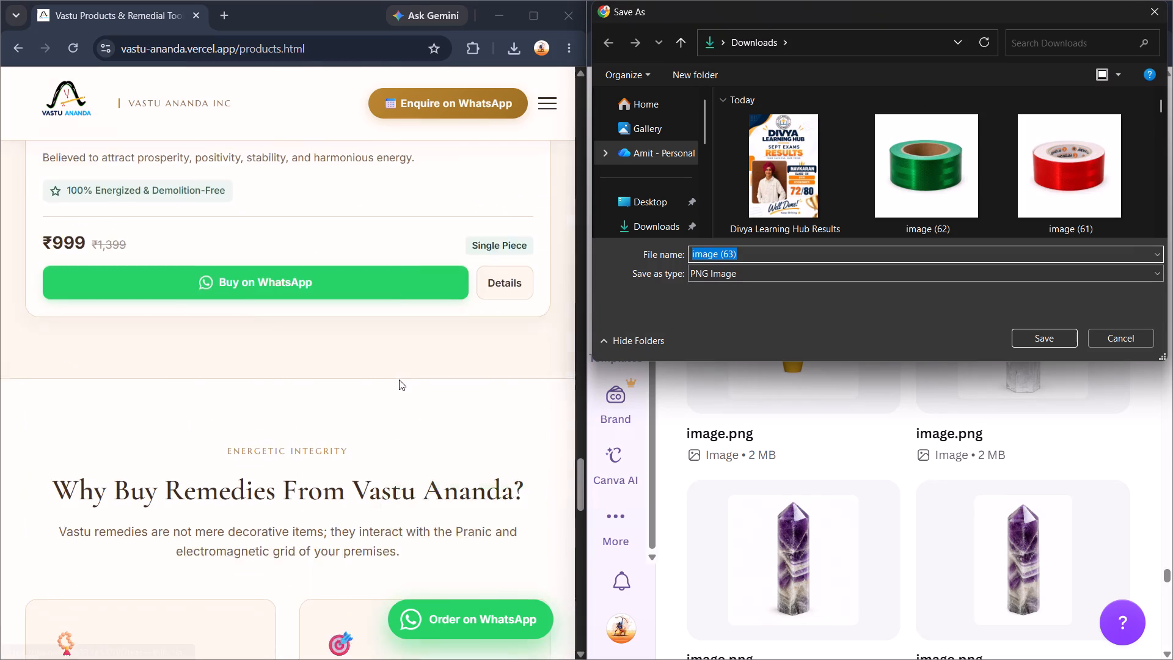
pyautogui.click(1055, 344)
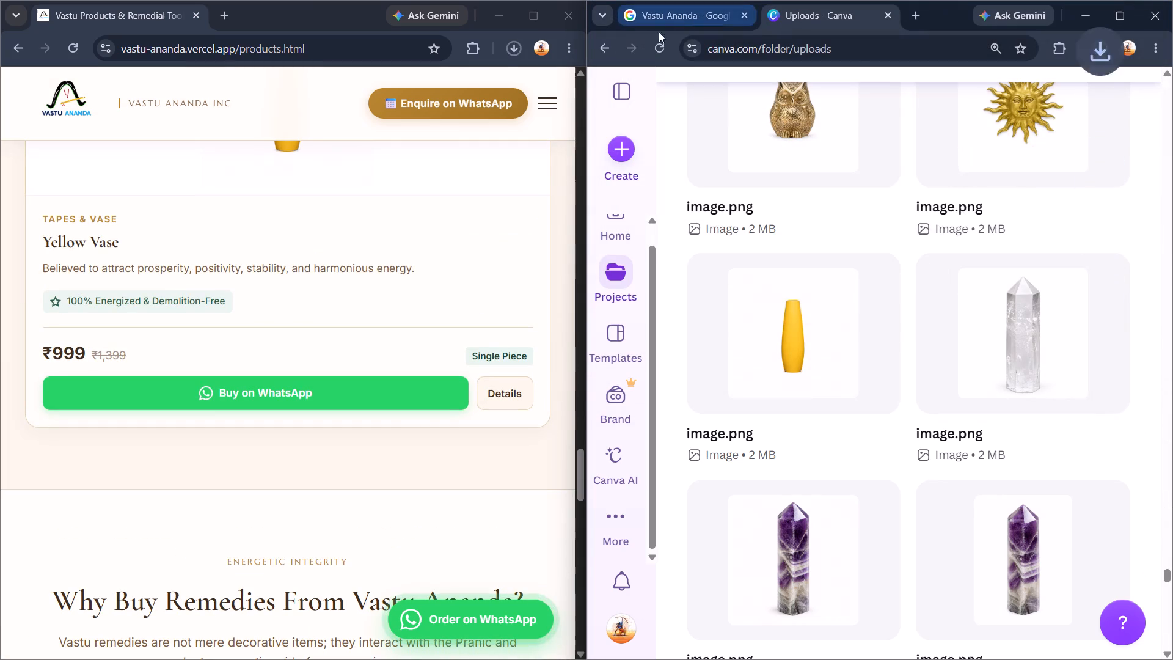
# Back in the business profile, start another product with the copied name Green Tape, category Home Improvement and the downloaded yellow vase photo.
pyautogui.click(685, 26)
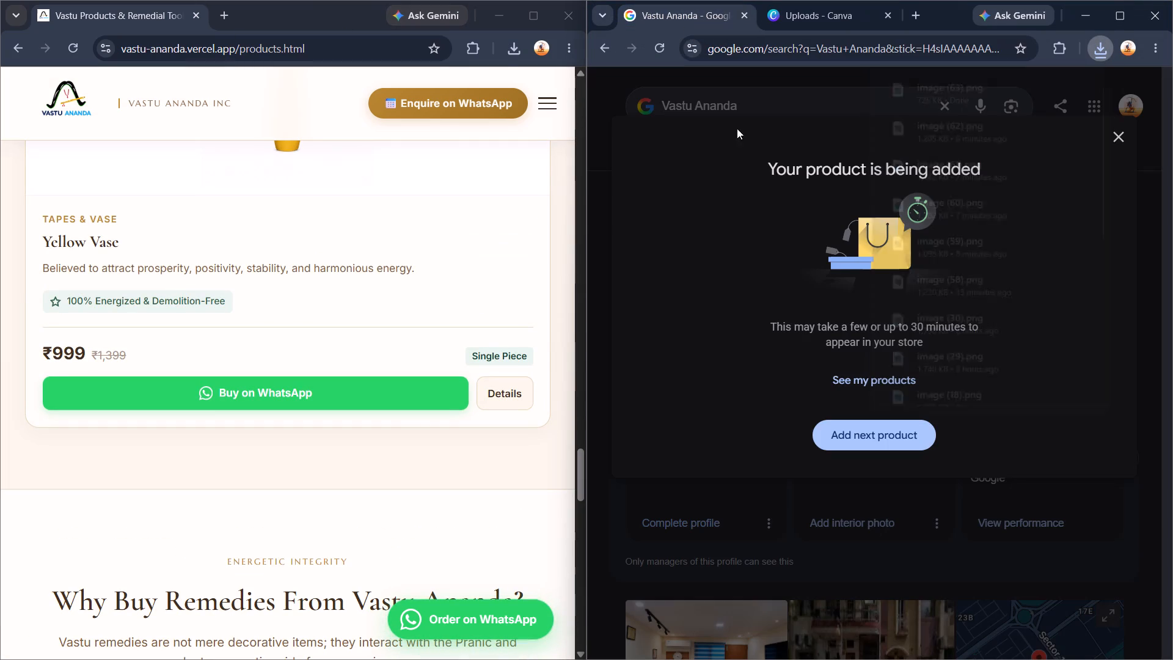
pyautogui.click(887, 424)
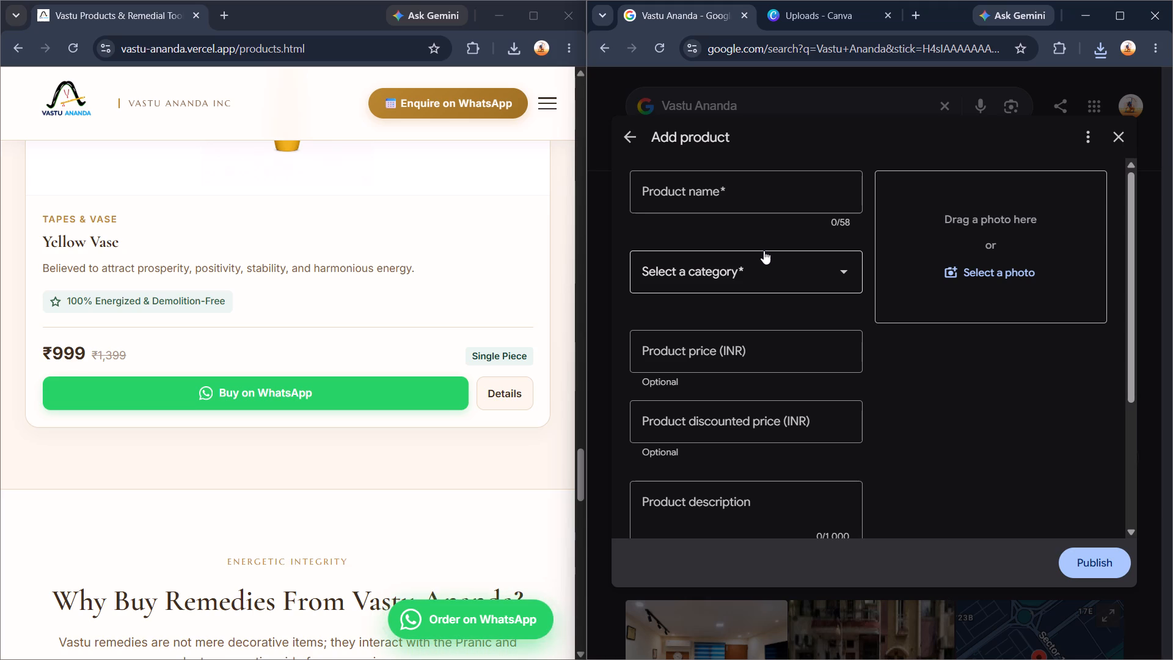
pyautogui.click(738, 169)
pyautogui.click(737, 189)
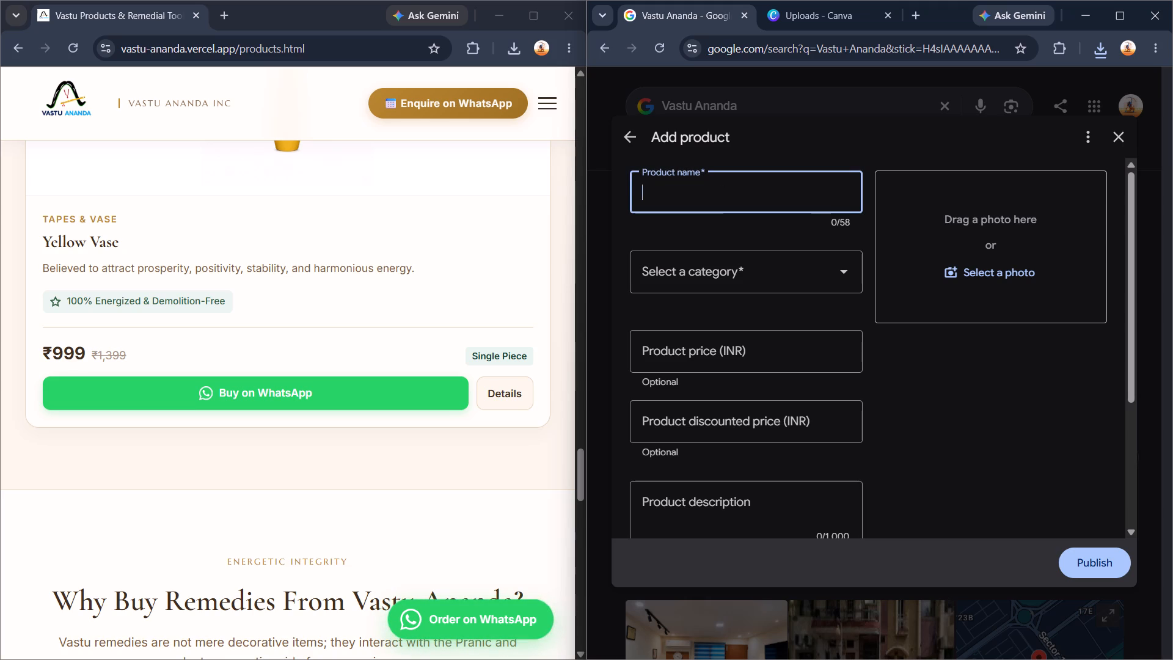
pyautogui.hotkey('ctrl', 'v')
pyautogui.click(749, 277)
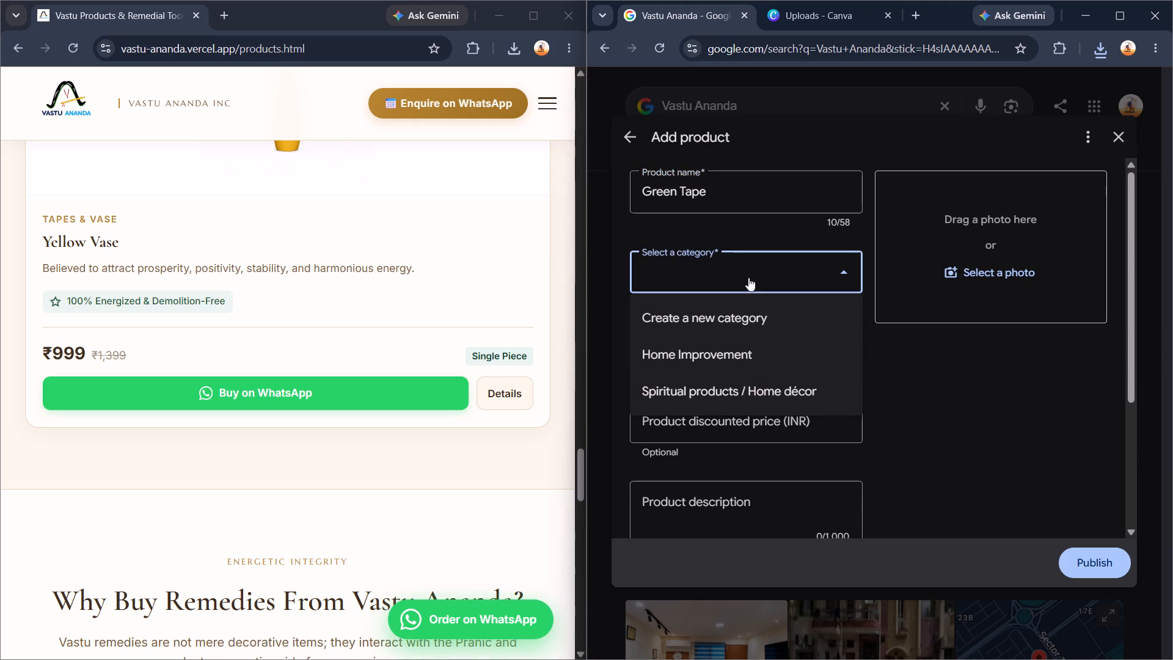
pyautogui.click(764, 351)
pyautogui.click(981, 273)
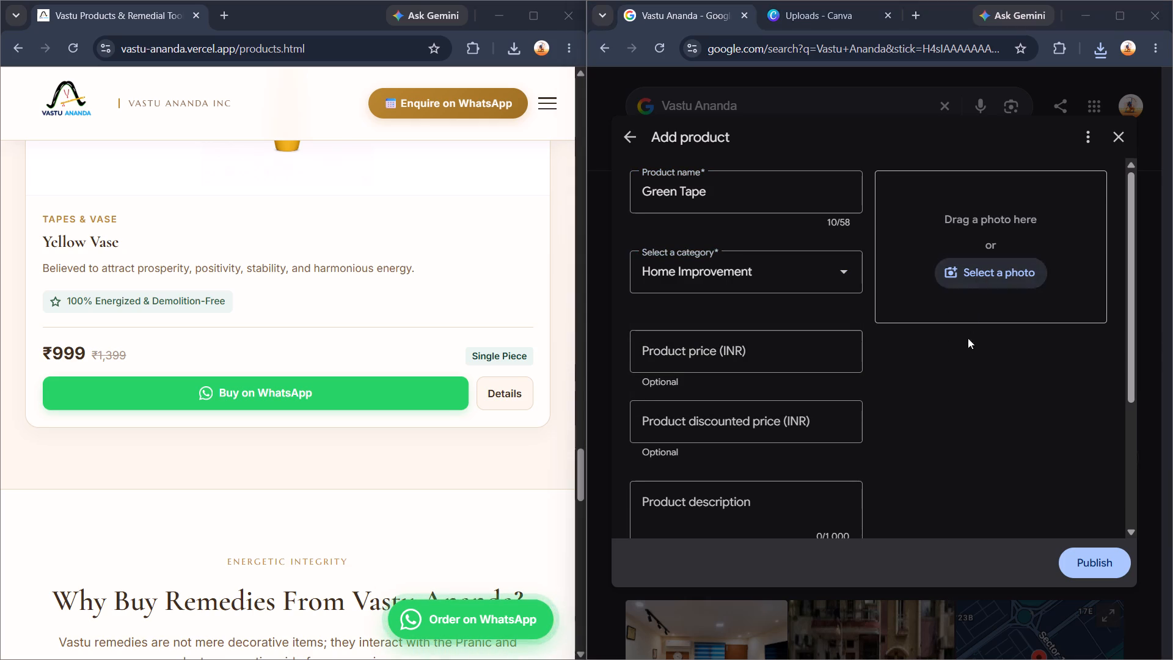
pyautogui.doubleClick(819, 194)
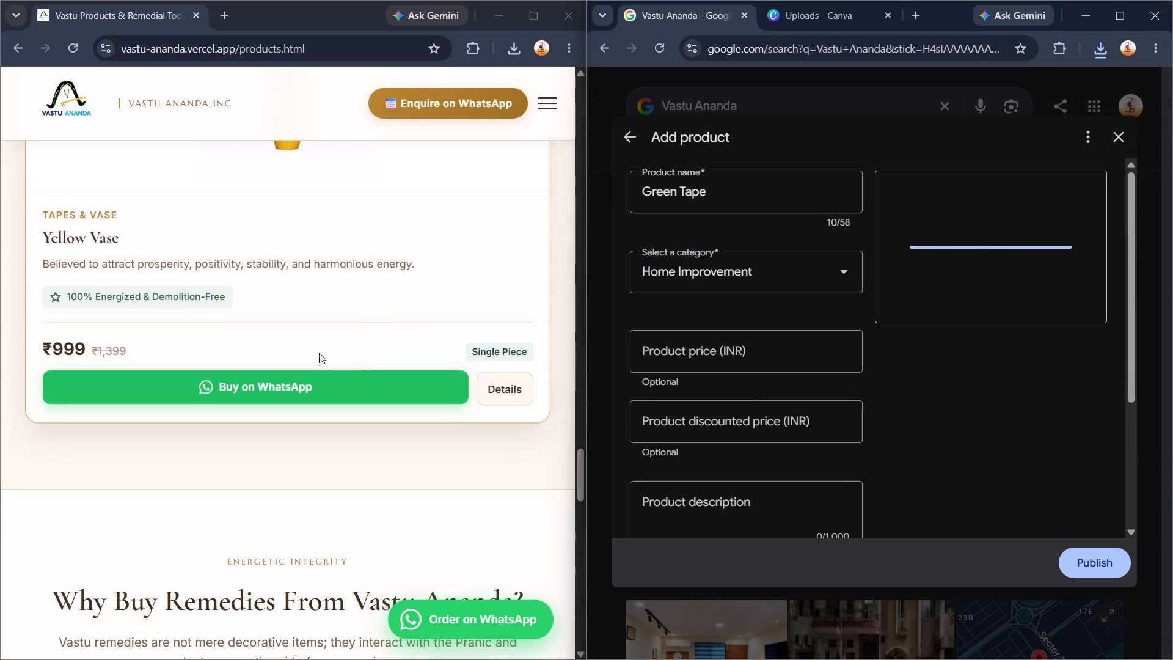
# Replace the product name with Yellow Vase, copied from the products page.
pyautogui.scroll(3, 318, 353)
pyautogui.moveTo(133, 473); pyautogui.dragTo(27, 466)
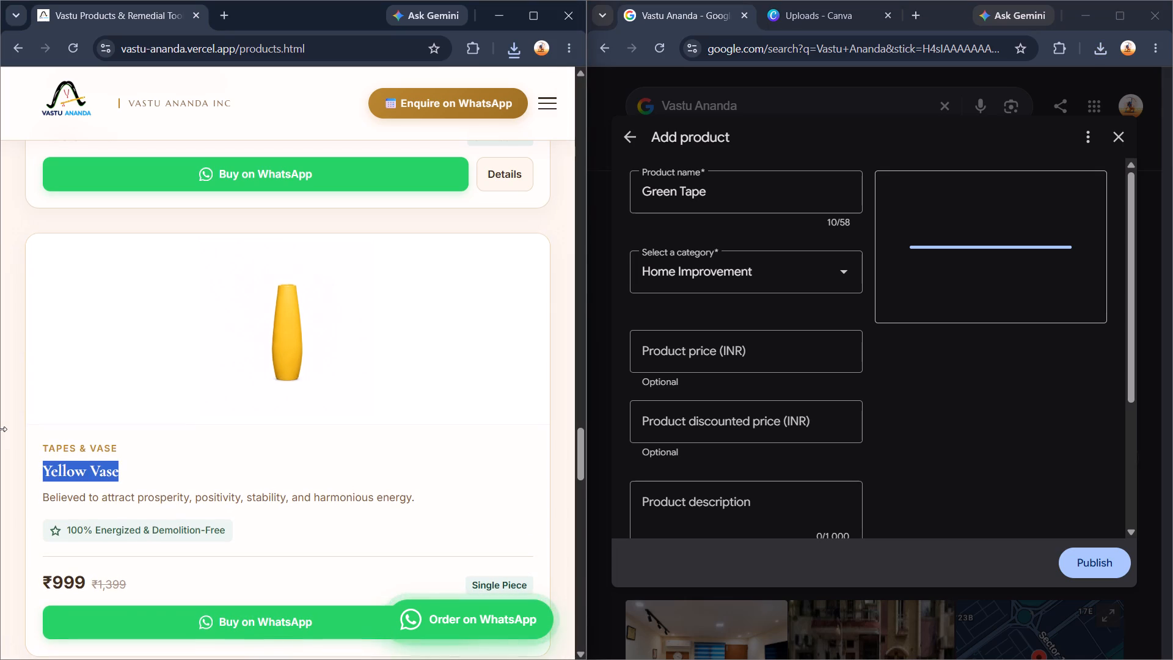
pyautogui.hotkey('ctrl', 'c')
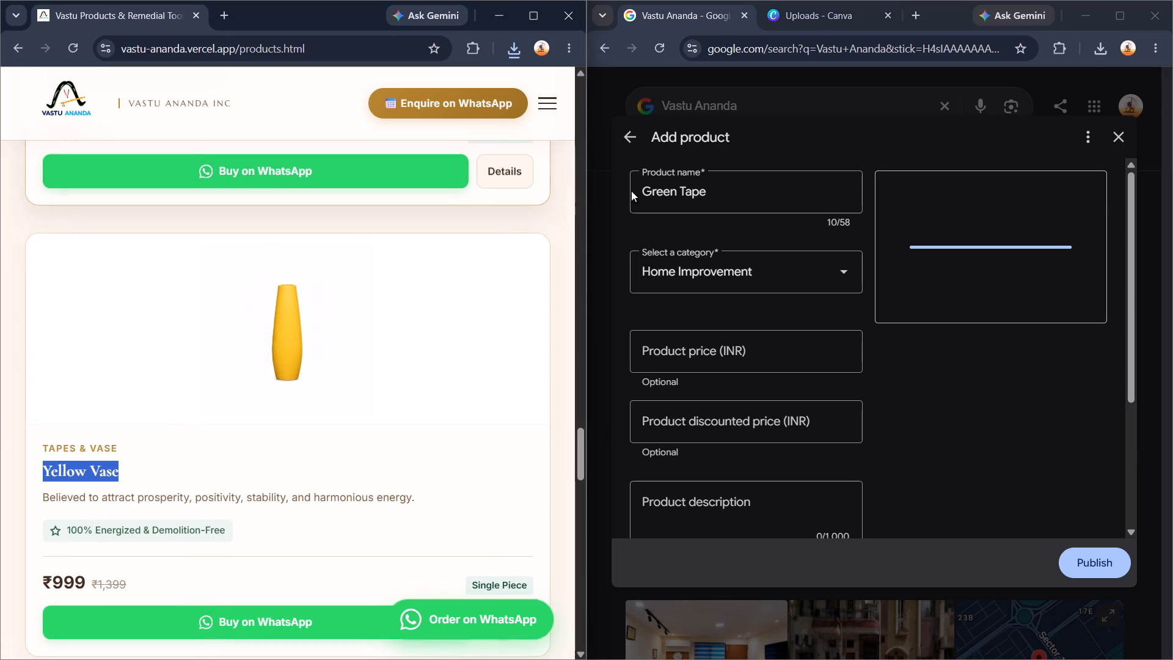
pyautogui.tripleClick(665, 188)
pyautogui.click(665, 188)
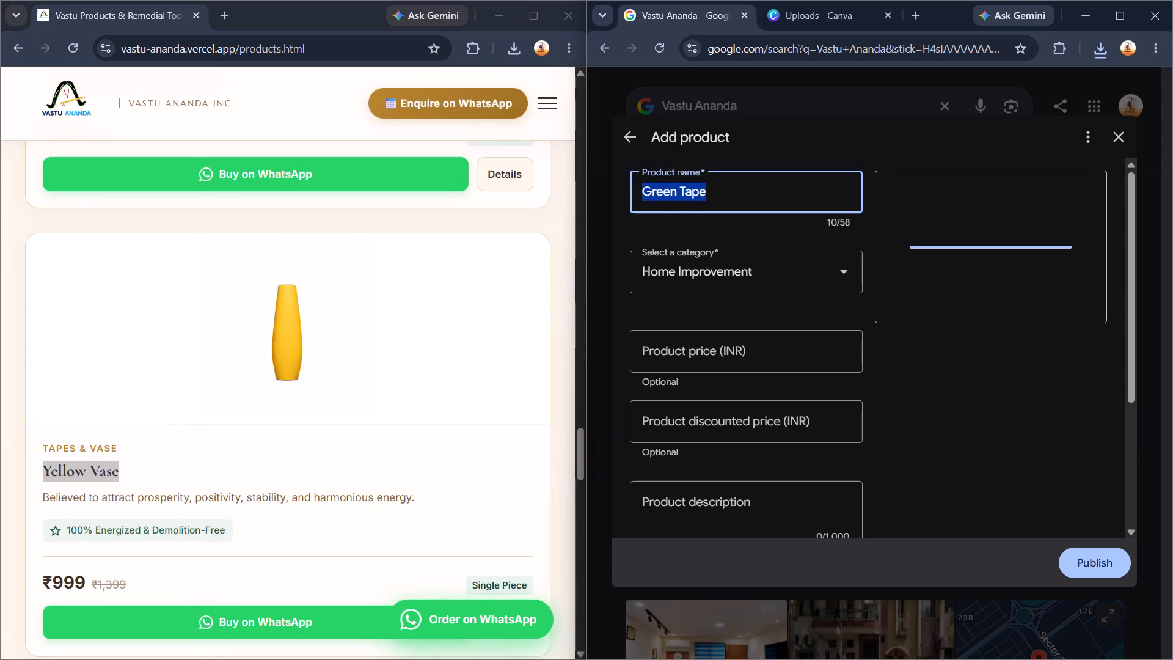
pyautogui.hotkey('ctrl', 'v')
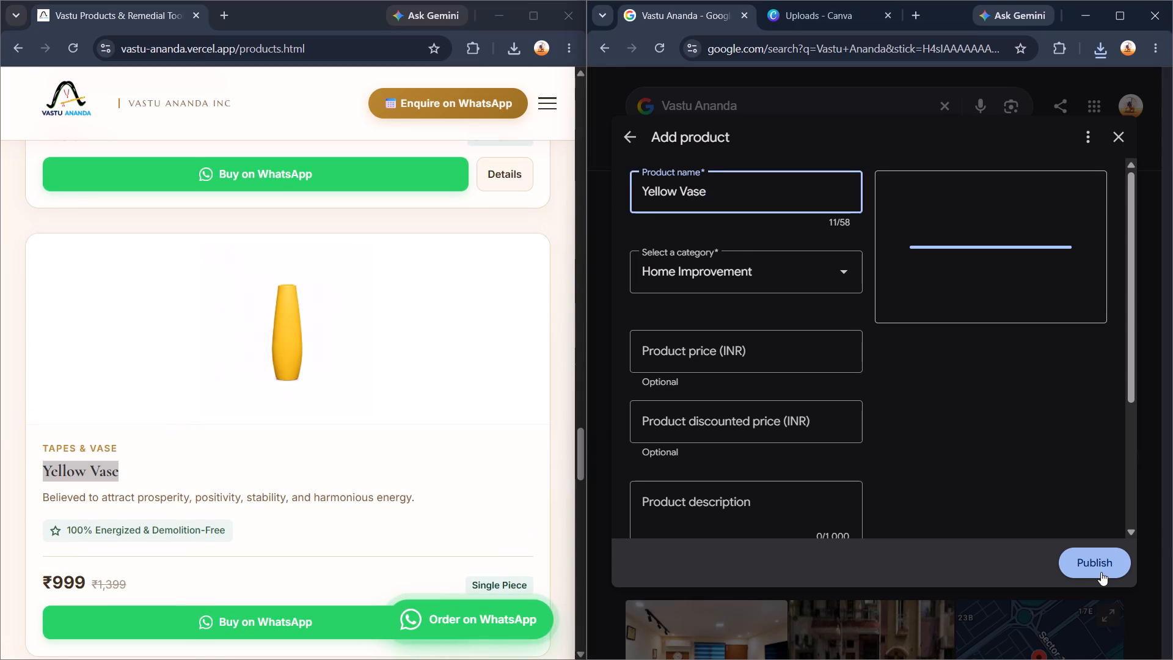
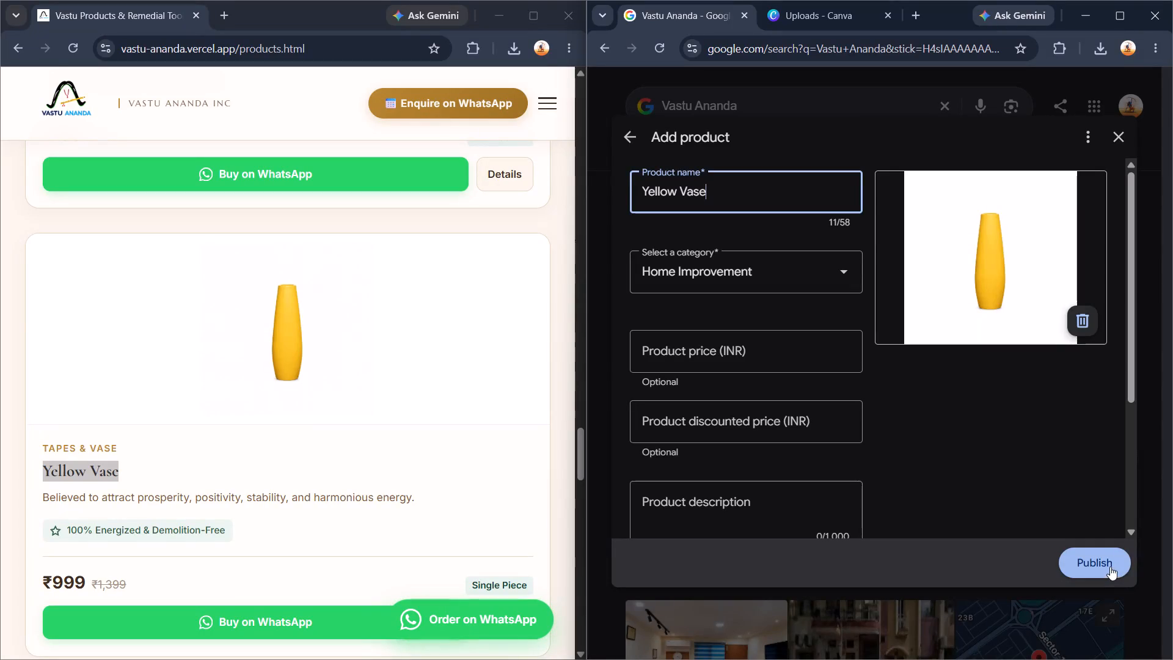
# Publish the Yellow Vase product to the business profile.
pyautogui.click(1110, 566)
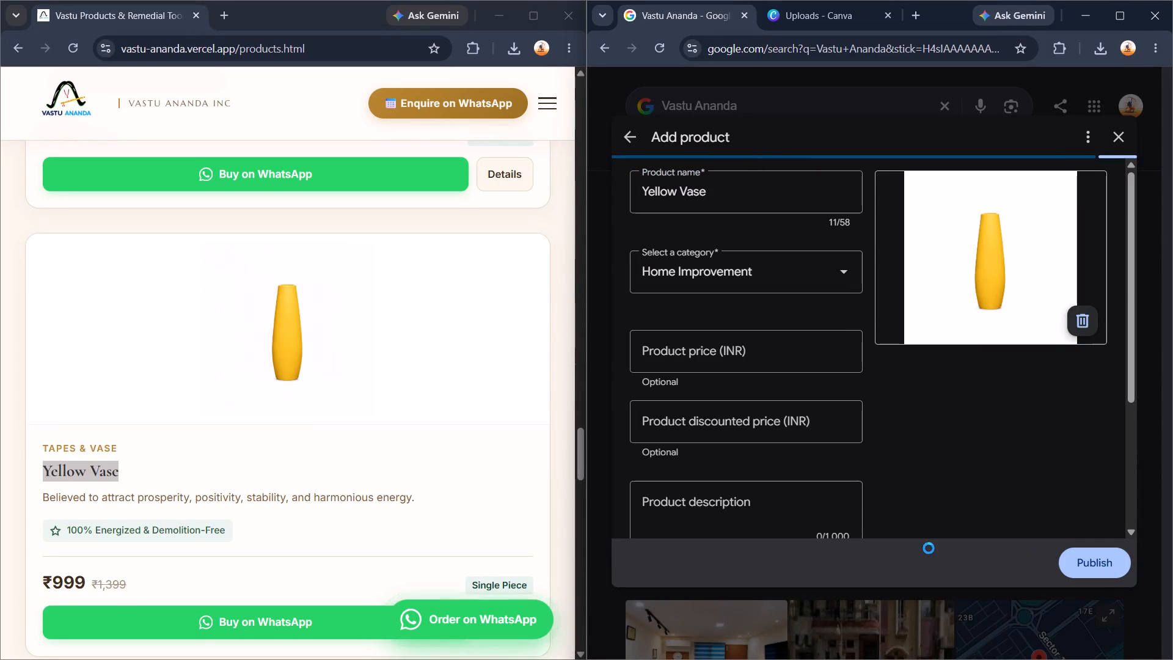
# Show the Idols category on the website's products page and bring the Garud product into view.
pyautogui.scroll(-9, 400, 449)
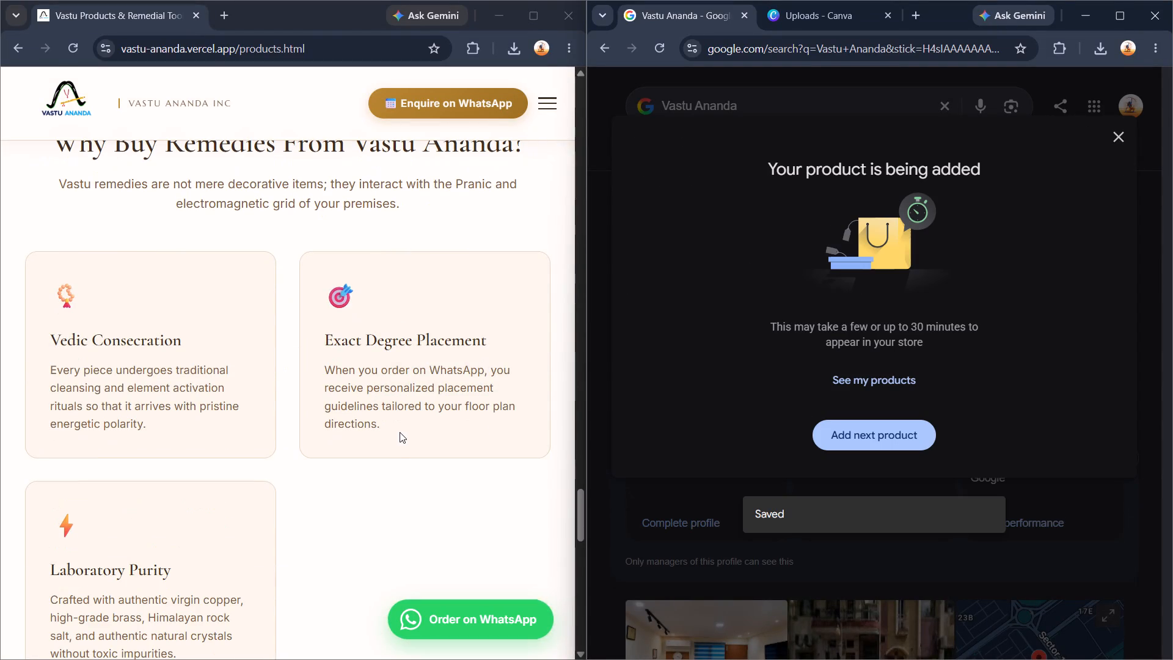
pyautogui.scroll(20, 426, 348)
pyautogui.scroll(2, 426, 348)
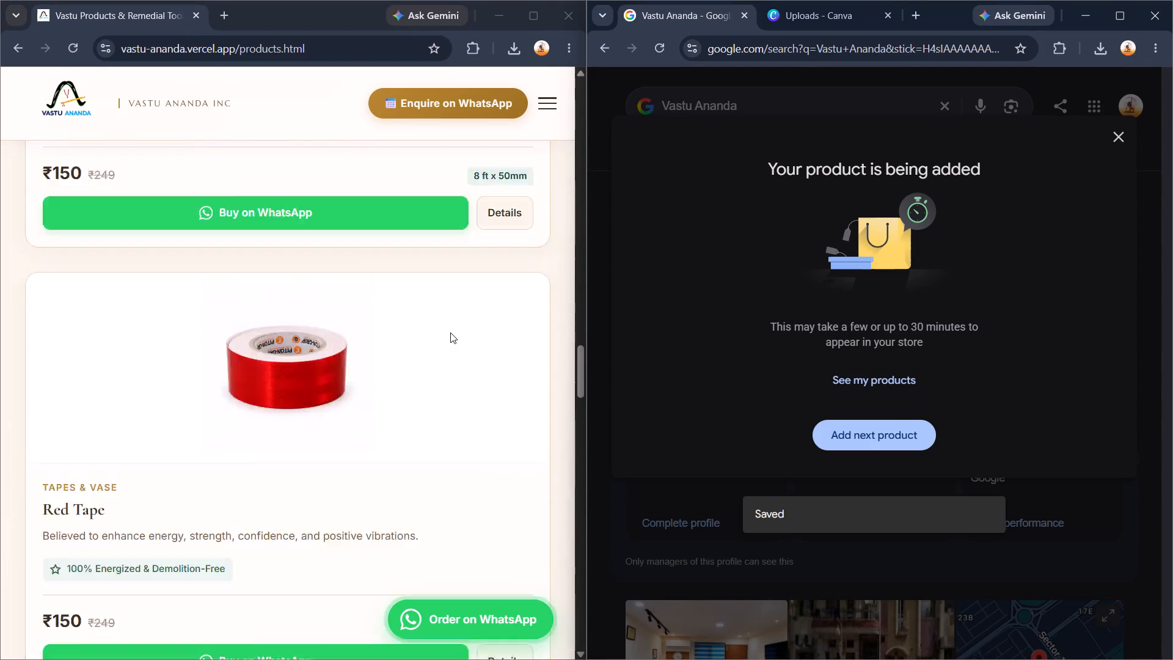
pyautogui.scroll(20, 450, 332)
pyautogui.scroll(9, 450, 332)
pyautogui.scroll(-4, 451, 334)
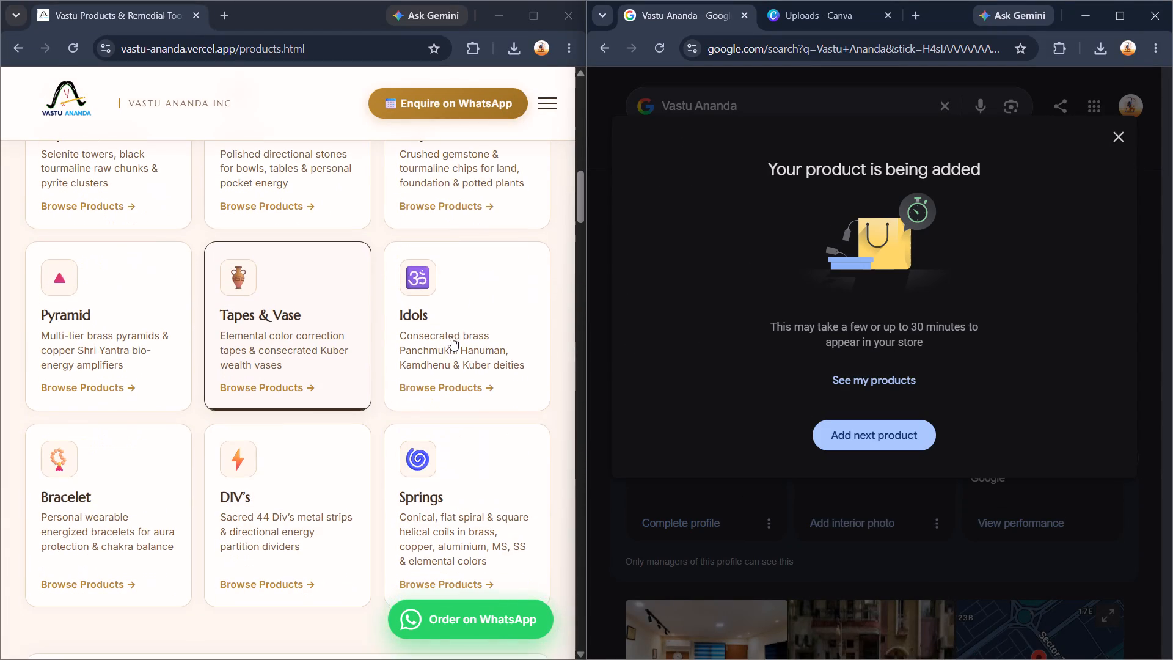
pyautogui.click(472, 310)
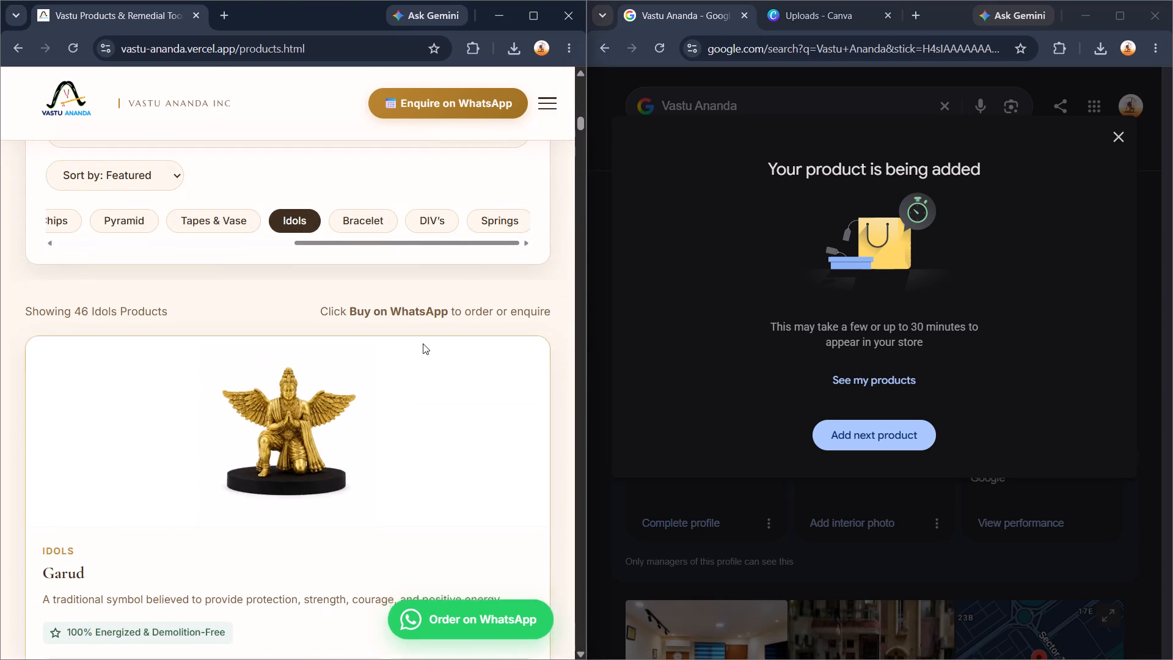
pyautogui.scroll(-2, 423, 343)
# Find the golden winged Garud image in the Canva uploads and save it to Downloads as image (64).
pyautogui.click(814, 27)
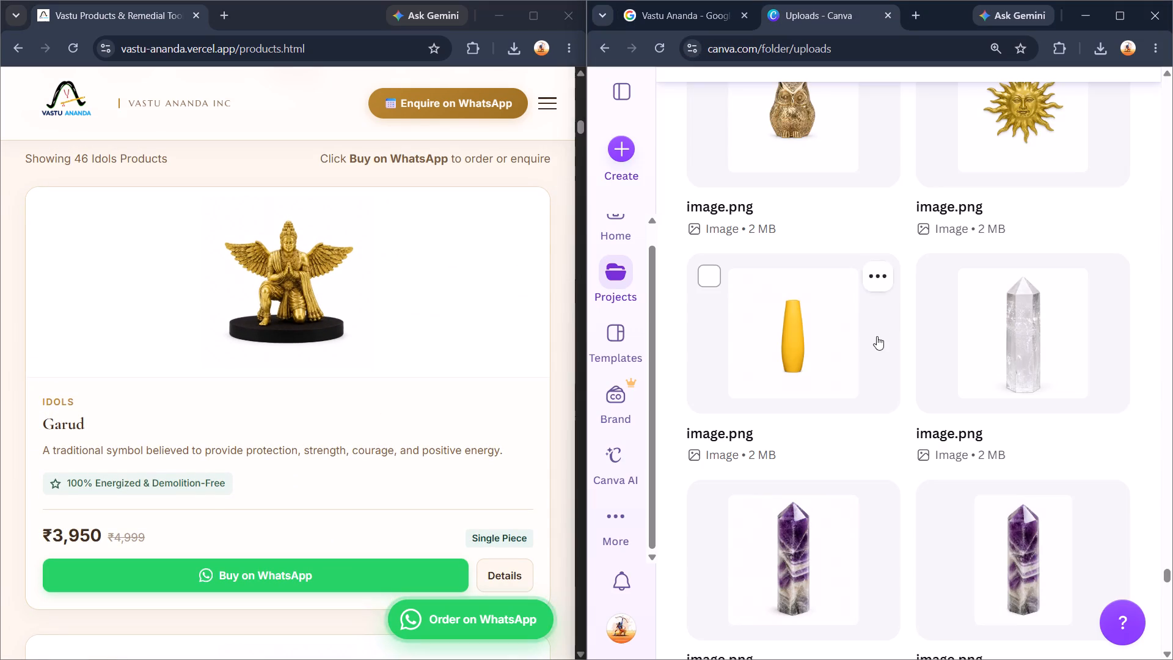
pyautogui.scroll(3, 877, 336)
pyautogui.scroll(11, 953, 321)
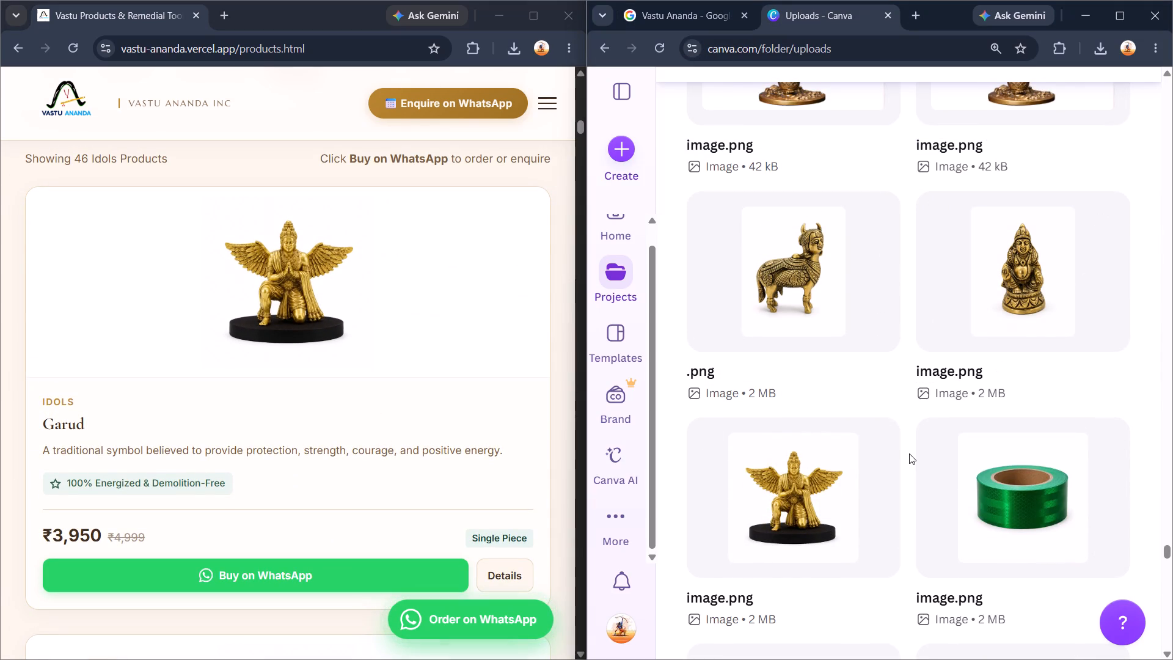
pyautogui.click(889, 440)
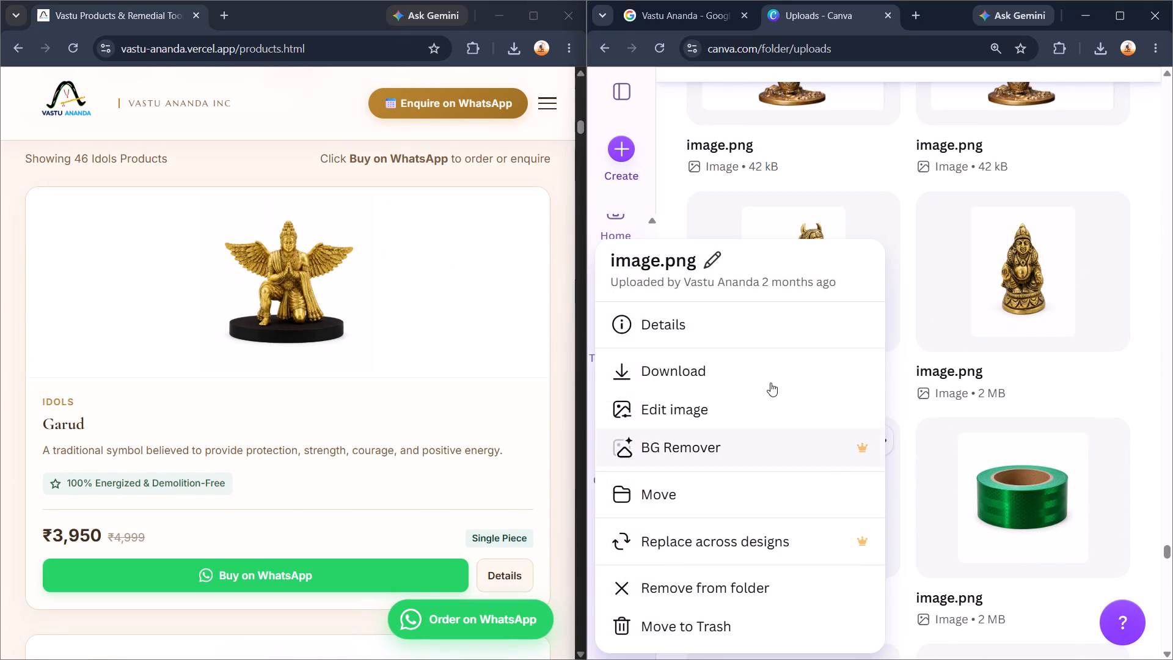
pyautogui.click(770, 365)
pyautogui.scroll(-5, 414, 439)
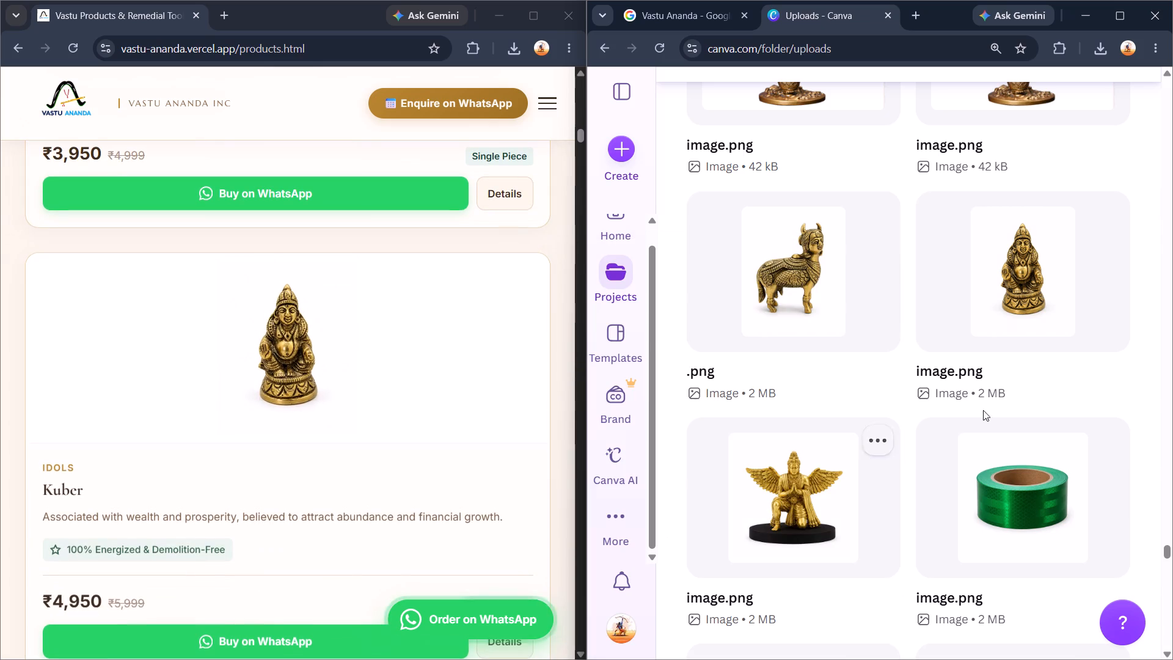
pyautogui.click(1054, 343)
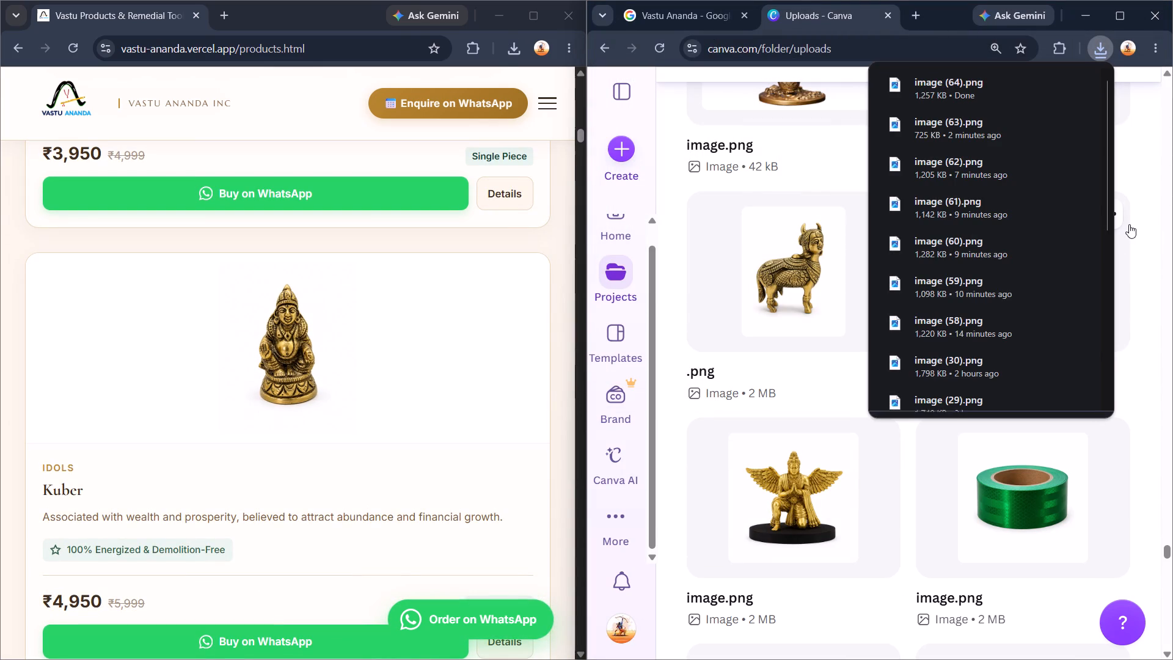
# Download the Kuber idol image from the Canva uploads to Downloads as image (65) in PNG format.
pyautogui.click(1121, 218)
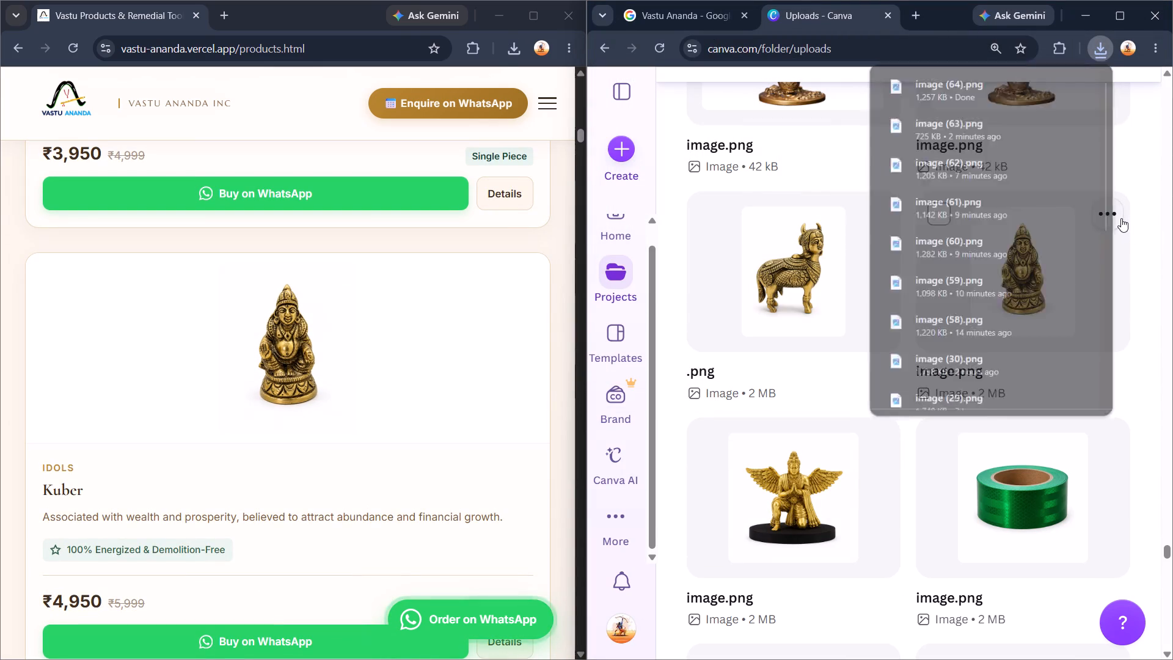
pyautogui.click(991, 339)
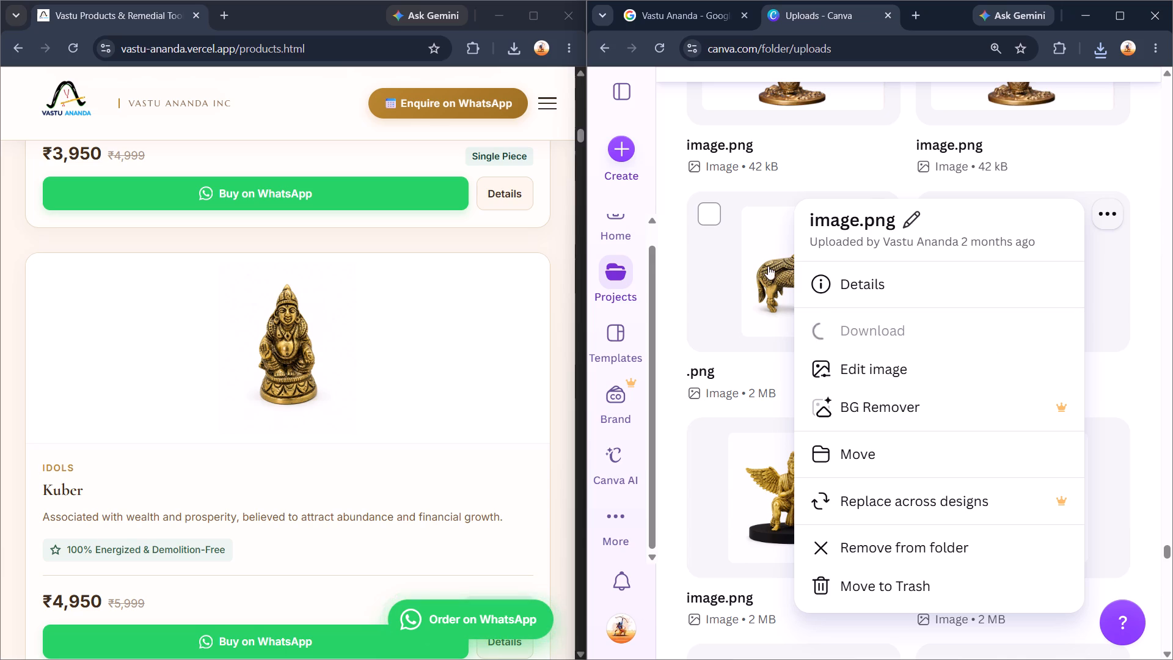
pyautogui.scroll(-5, 376, 359)
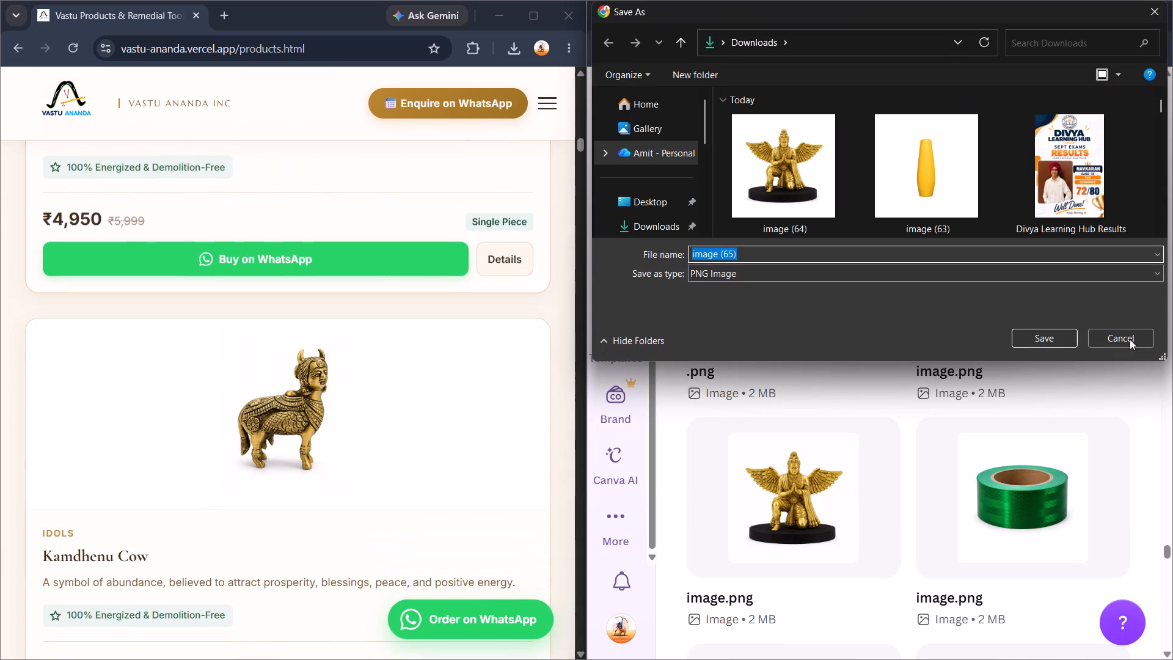
pyautogui.click(1044, 340)
# Download the Kamdhenu Cow image from the Canva uploads to Downloads under the name png (6).
pyautogui.scroll(-3, 863, 398)
pyautogui.scroll(4, 864, 391)
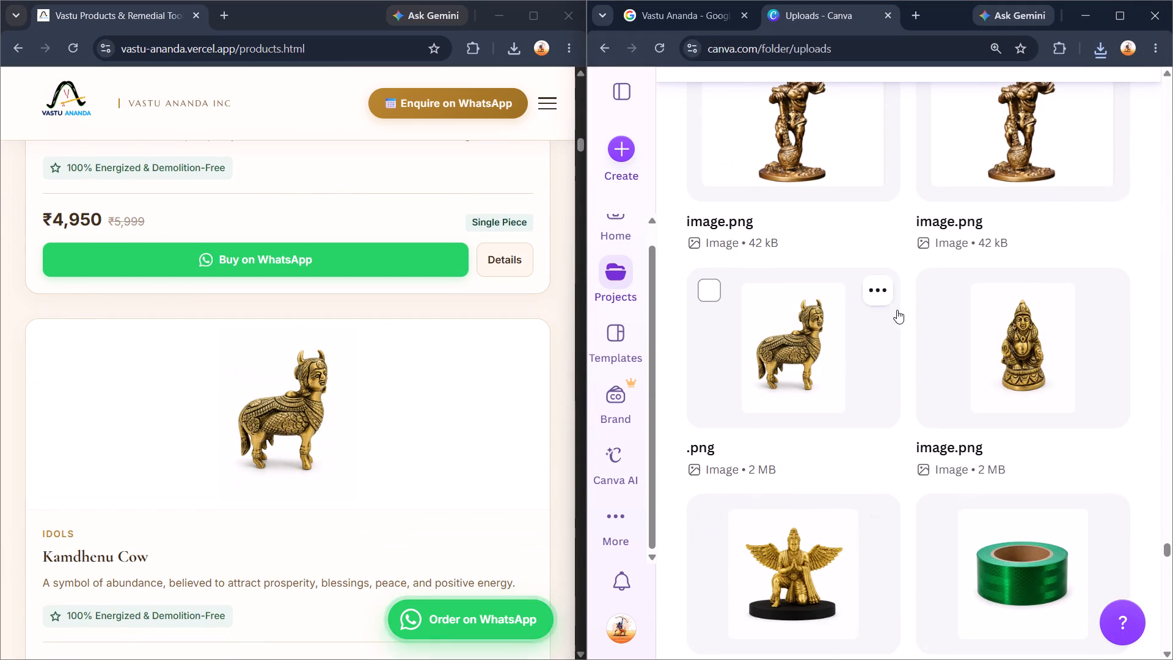
pyautogui.click(878, 294)
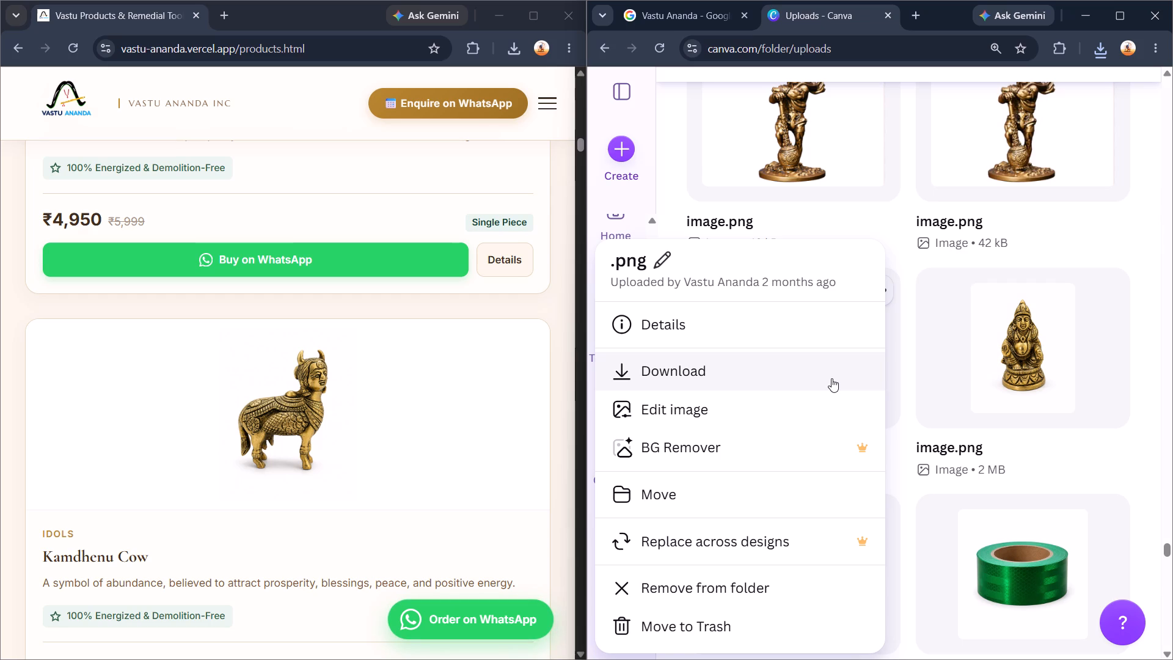
pyautogui.click(831, 378)
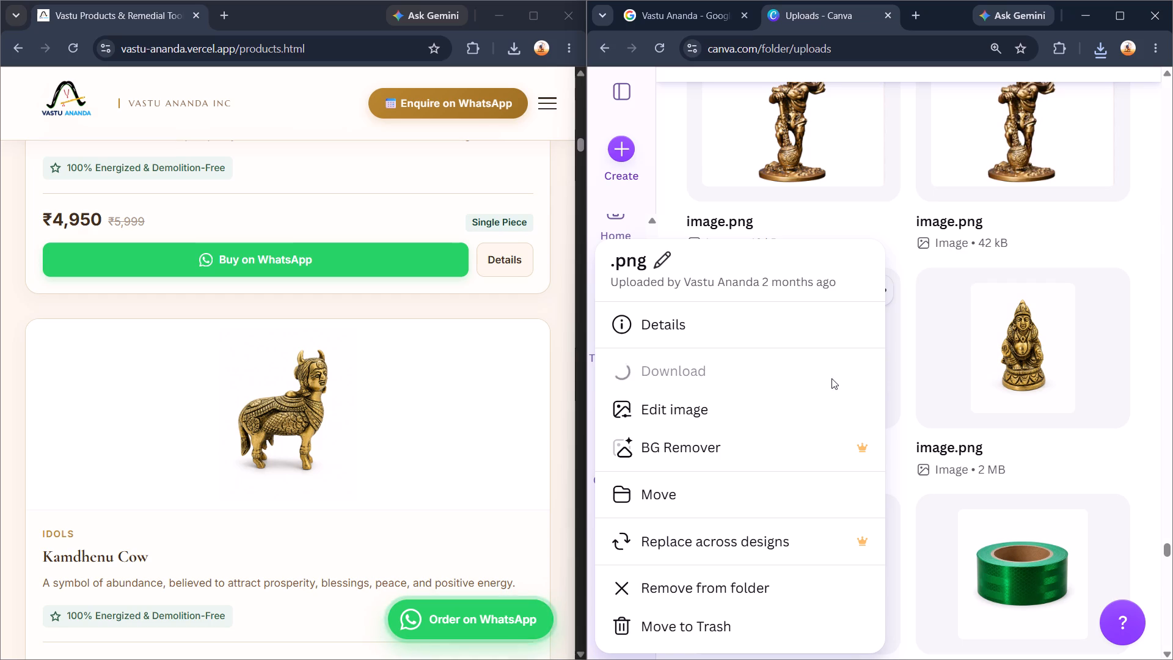
pyautogui.scroll(1, 869, 410)
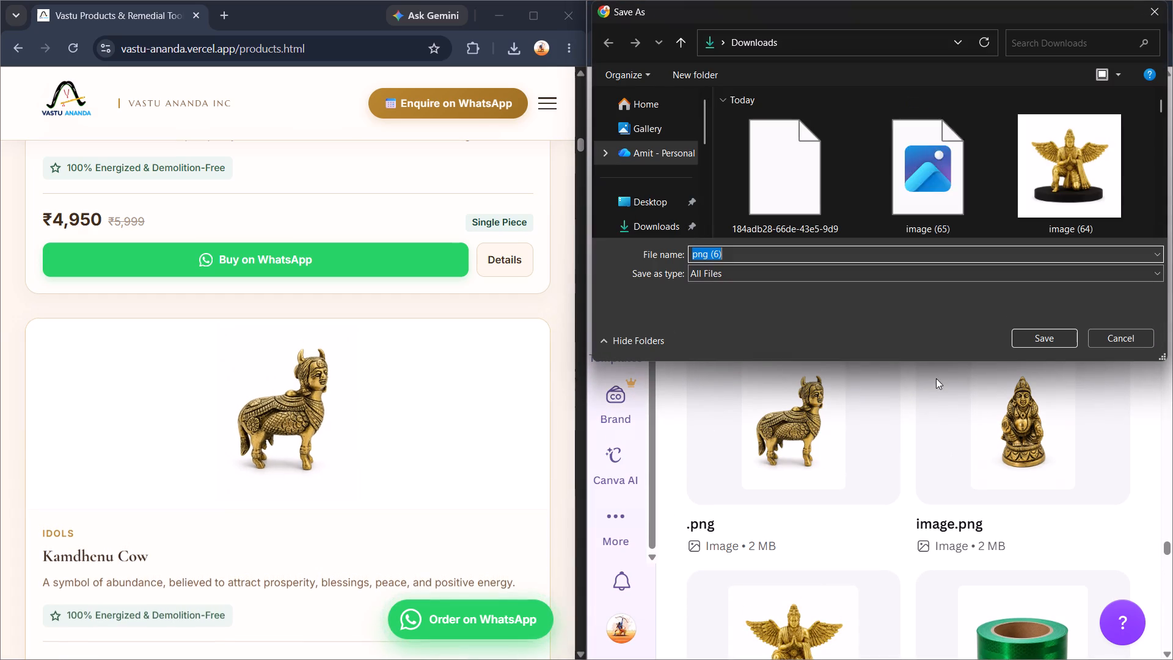
pyautogui.click(1036, 342)
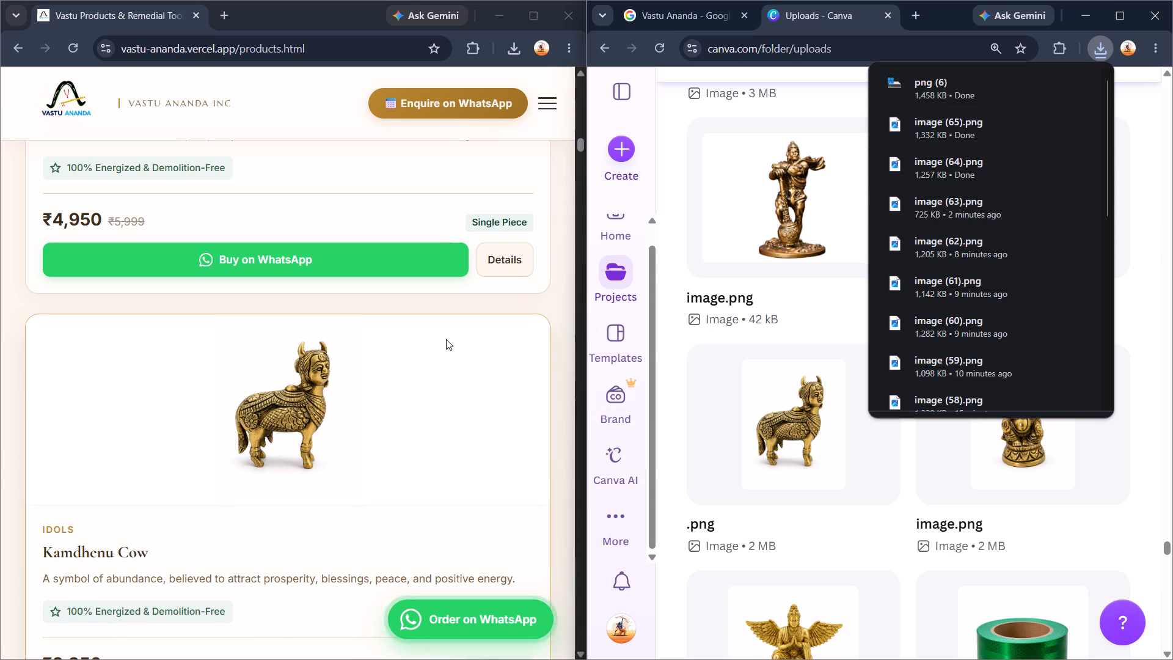
# Open the downloaded image (65) and compare it with the Kuber product on the website.
pyautogui.scroll(2, 446, 339)
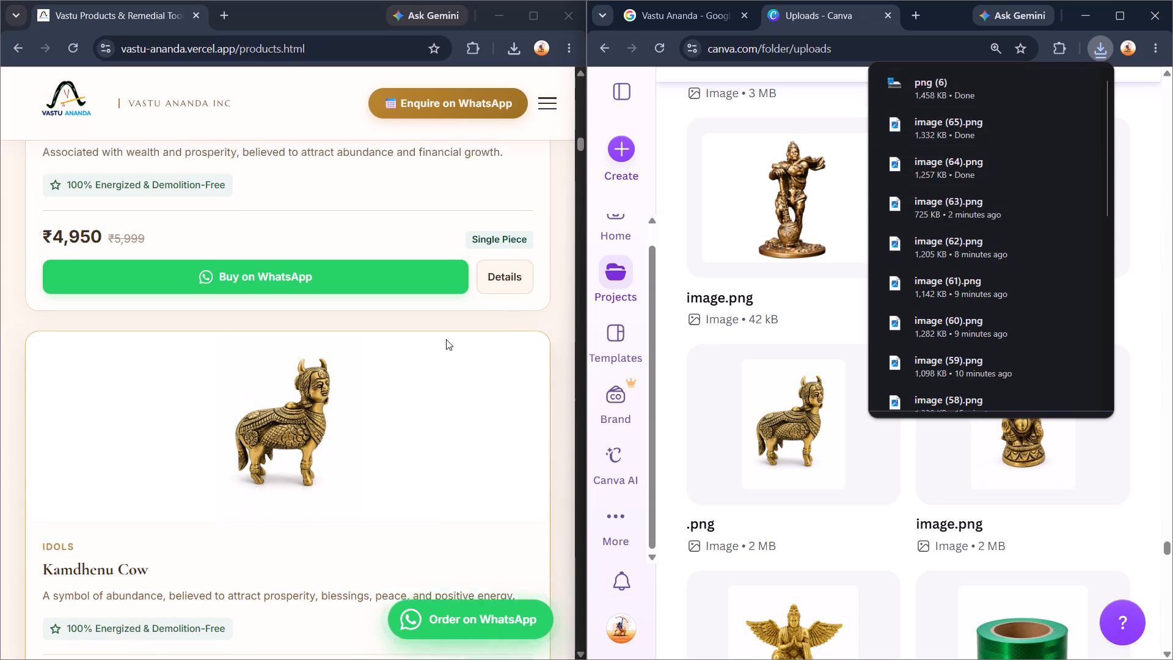
pyautogui.scroll(2, 446, 339)
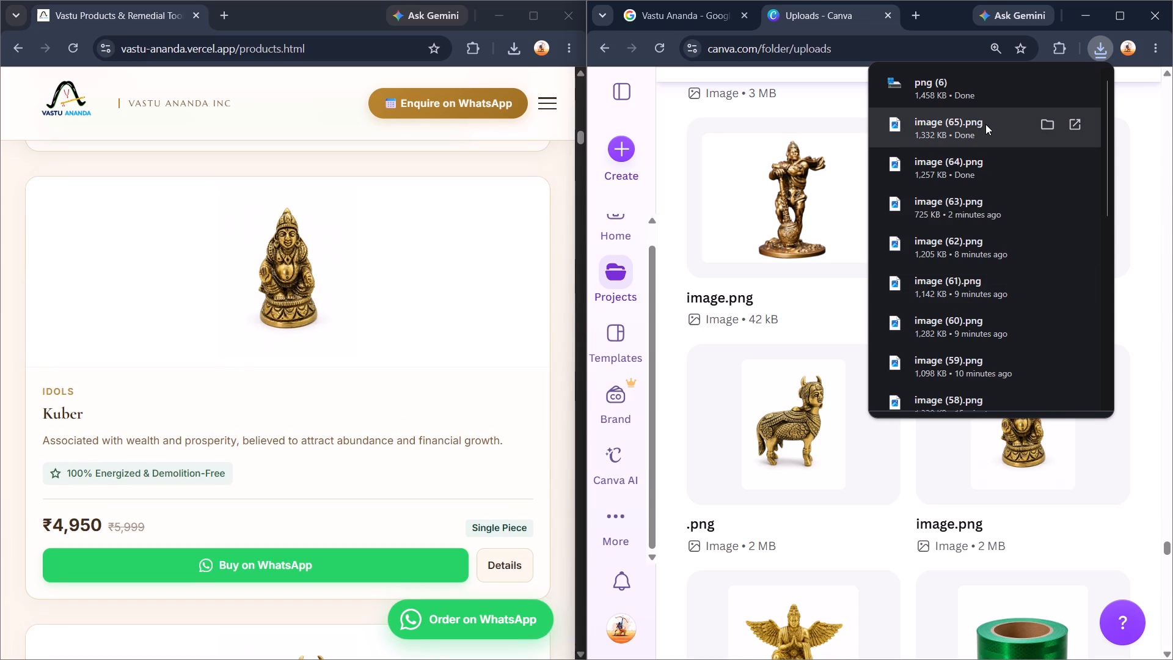
pyautogui.scroll(-4, 390, 396)
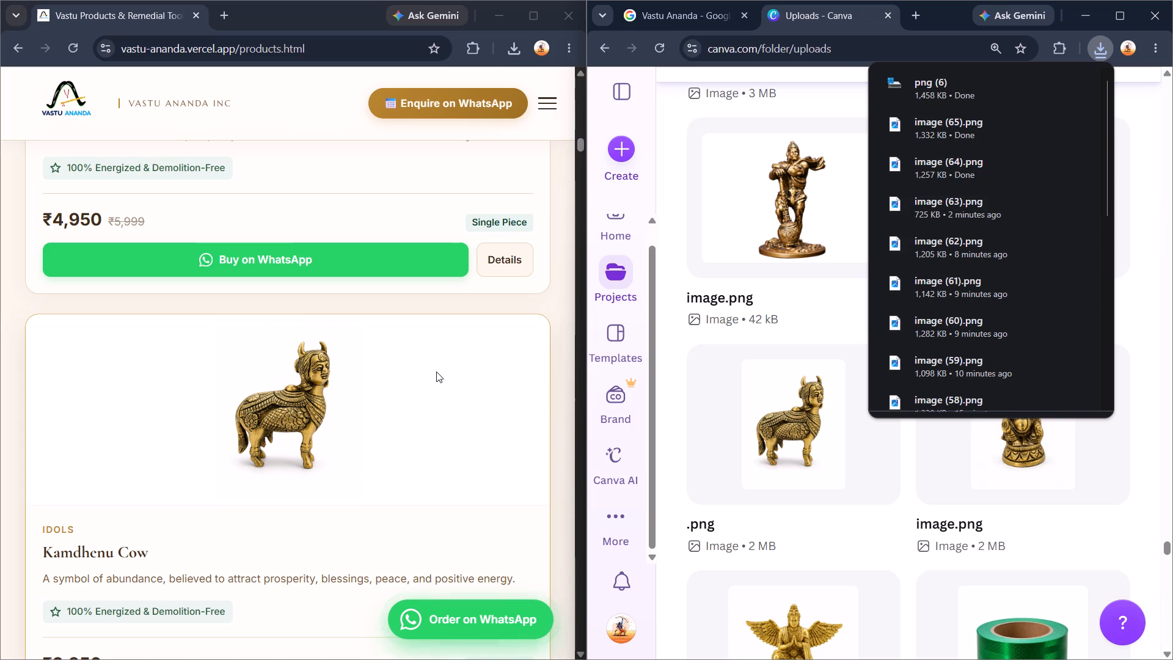
pyautogui.doubleClick(1037, 128)
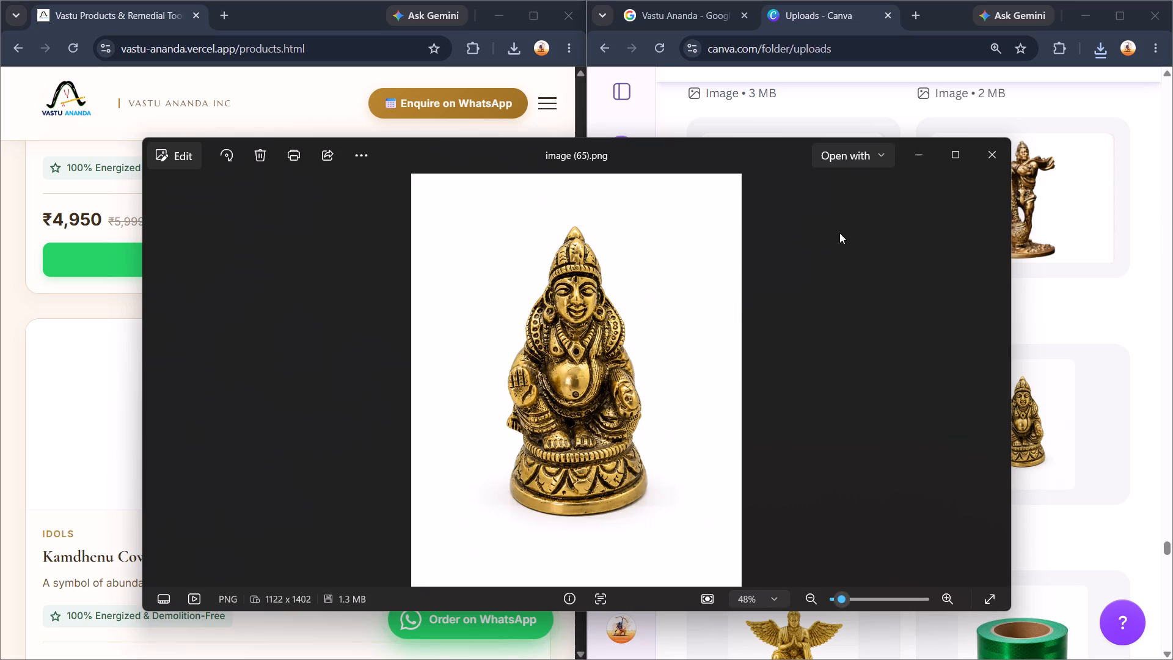
pyautogui.click(989, 158)
pyautogui.scroll(4, 266, 331)
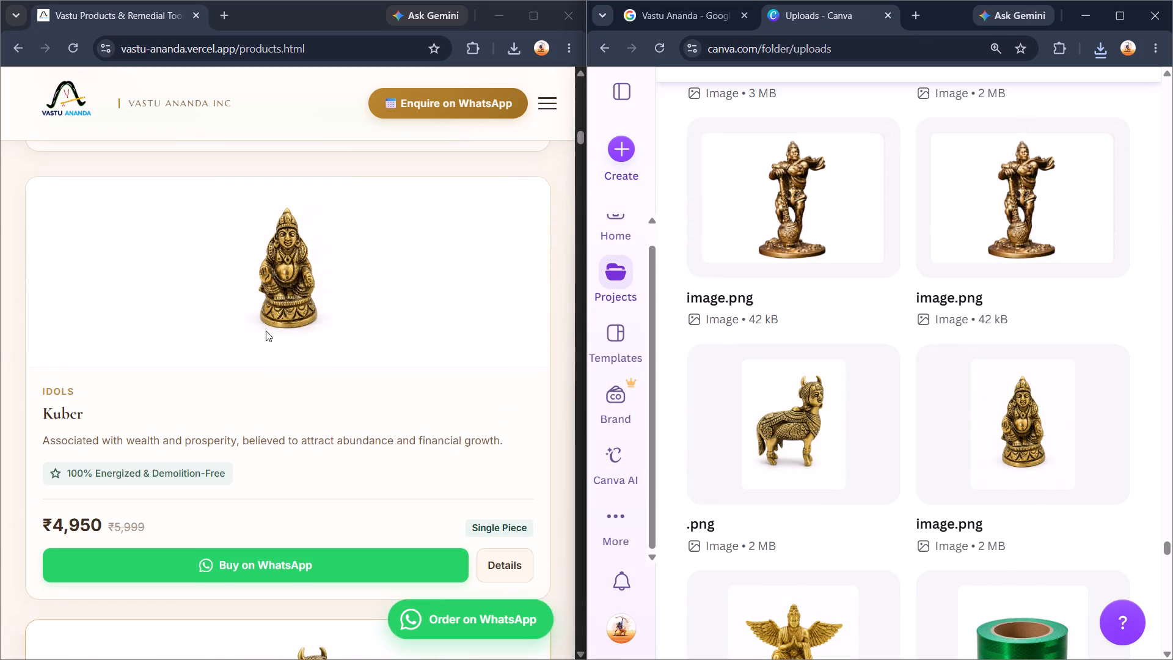
pyautogui.scroll(-4, 318, 334)
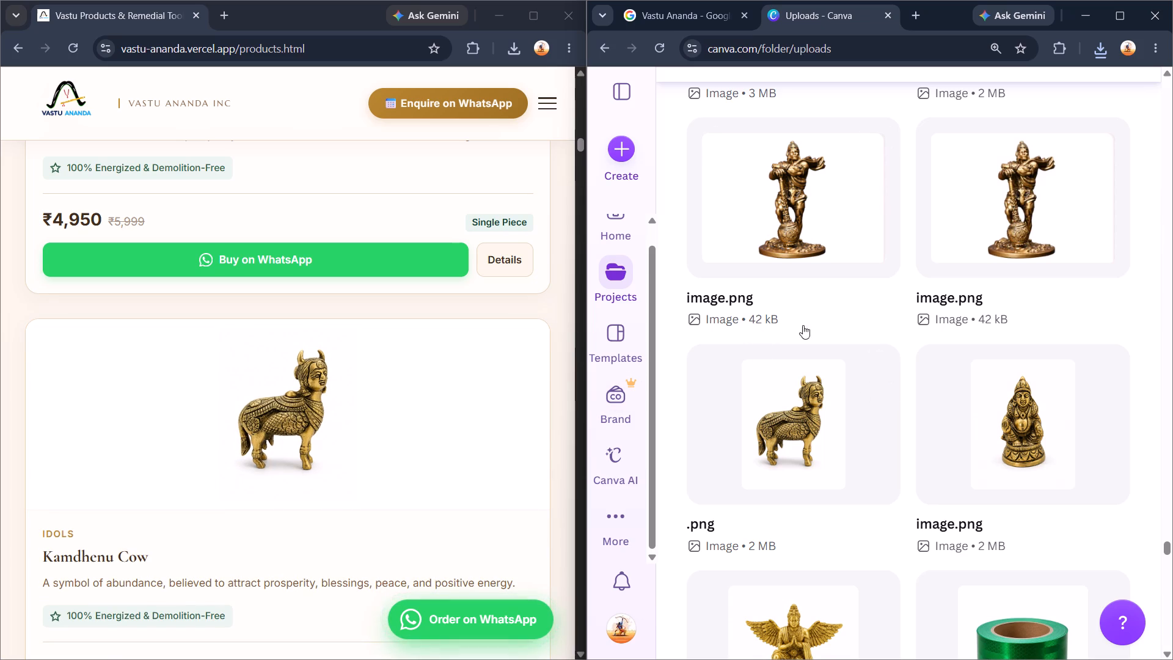
# Compare the Garud, Kuber, Kamdhenu Cow and Owl listings on the website with the idol images in the Canva uploads.
pyautogui.scroll(-5, 375, 421)
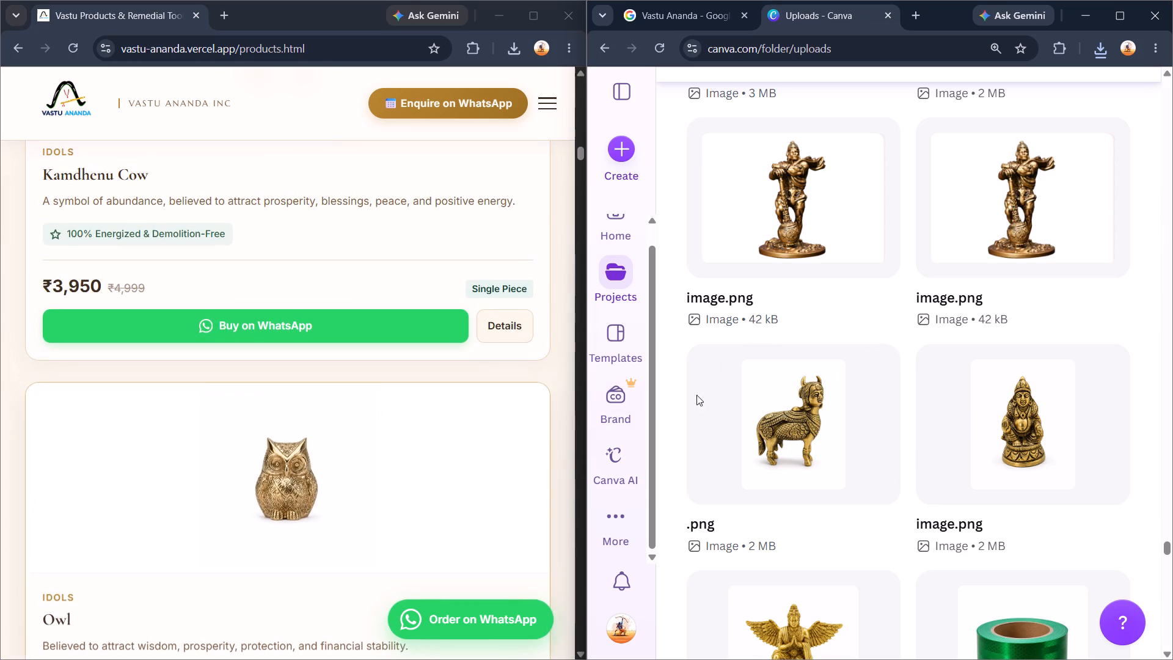
pyautogui.scroll(-3, 797, 422)
pyautogui.scroll(7, 798, 422)
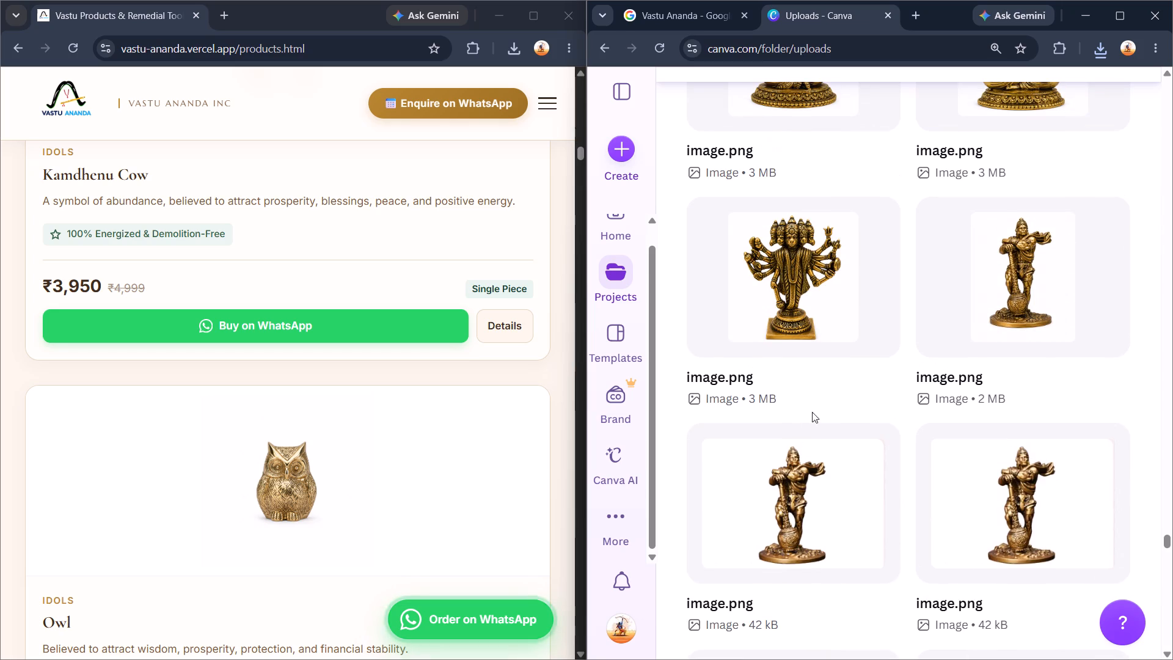
pyautogui.scroll(4, 826, 404)
pyautogui.scroll(-7, 826, 404)
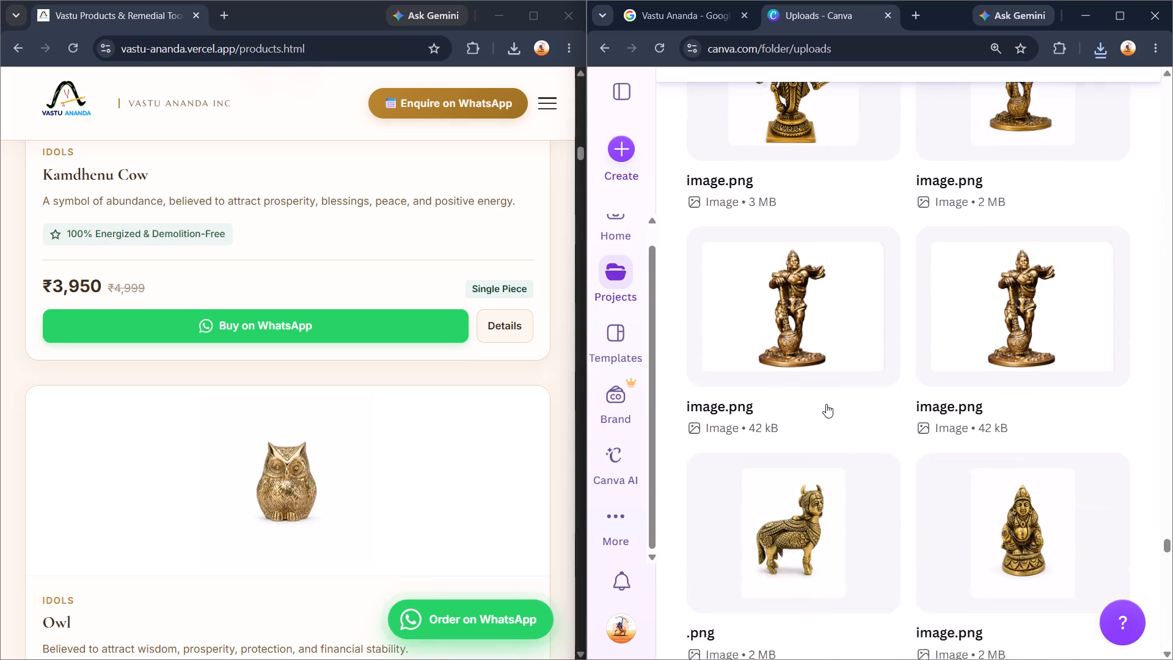
pyautogui.scroll(-2, 802, 430)
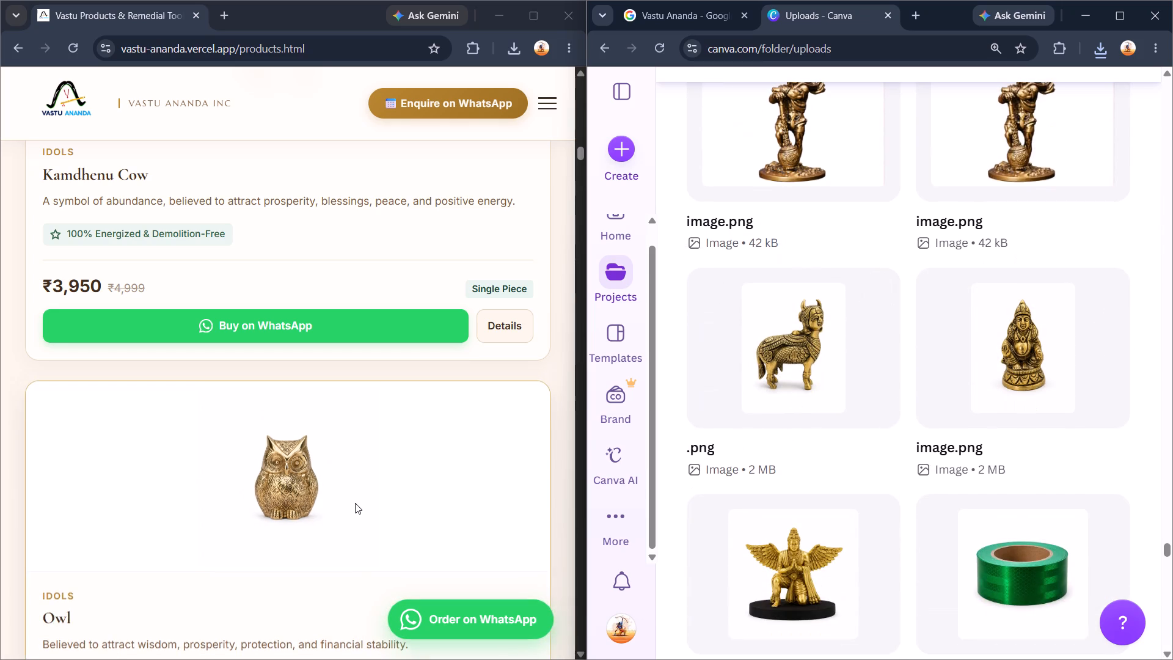
pyautogui.scroll(-5, 355, 503)
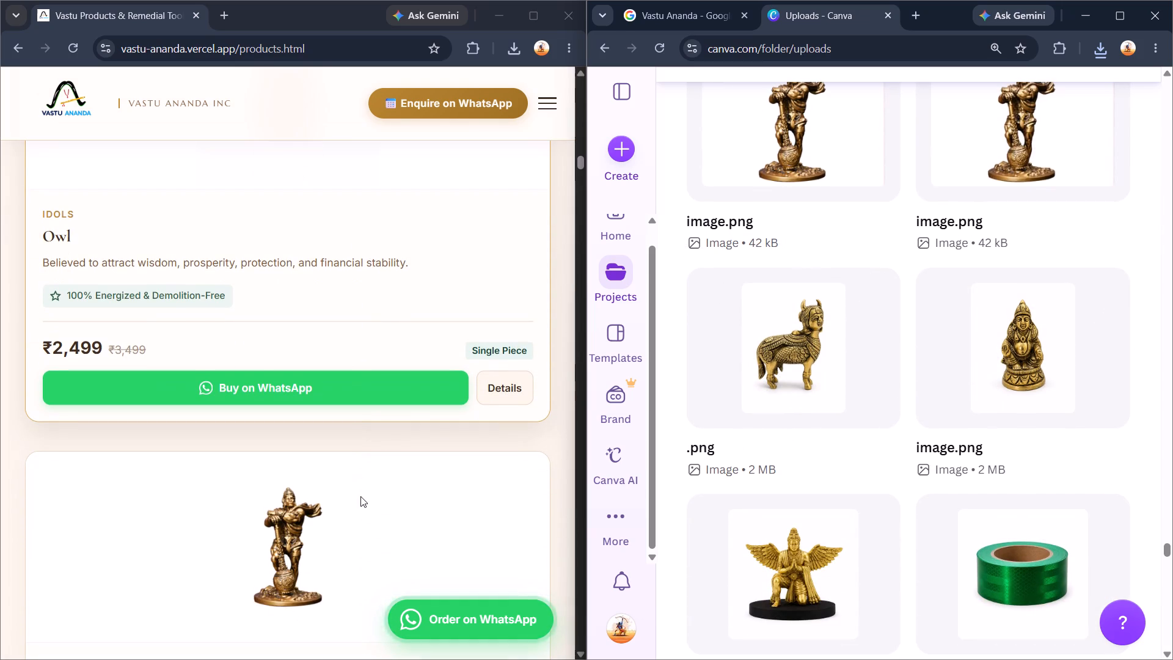
pyautogui.scroll(3, 360, 496)
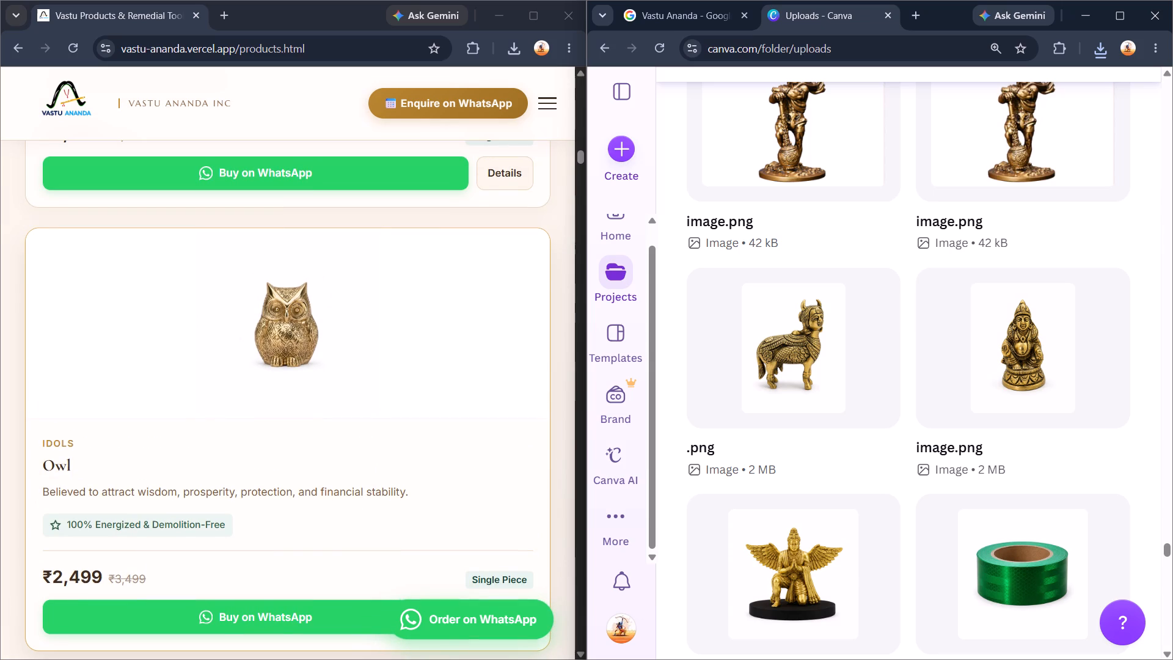
pyautogui.scroll(14, 361, 496)
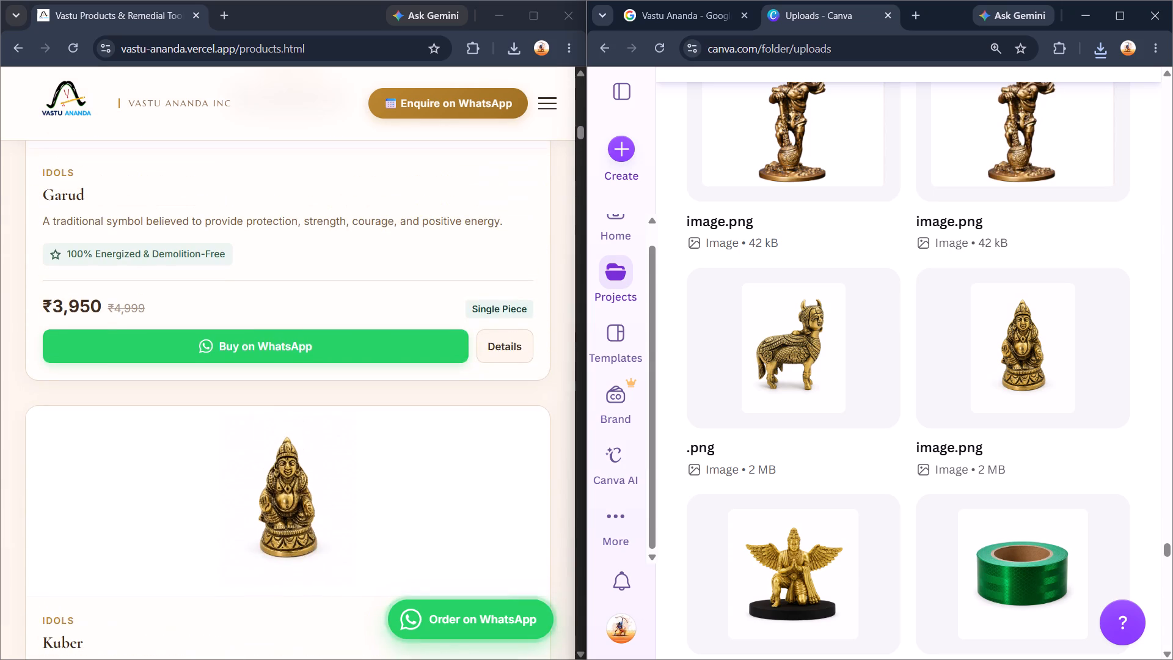
pyautogui.scroll(8, 361, 496)
pyautogui.scroll(-11, 361, 496)
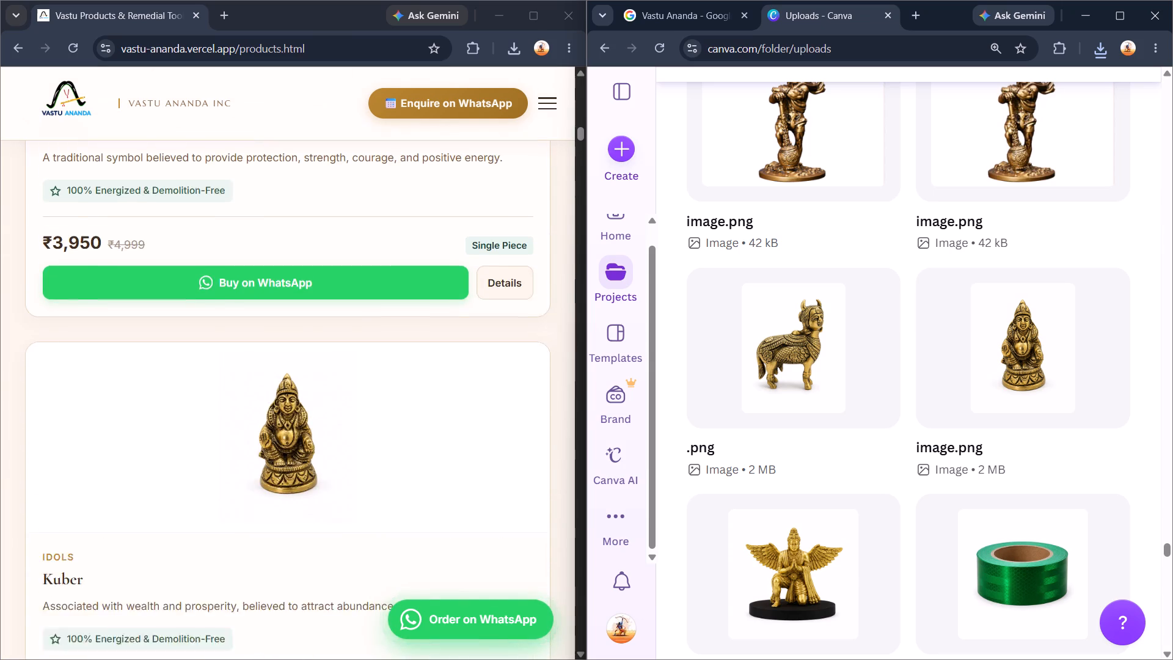
pyautogui.scroll(-3, 361, 496)
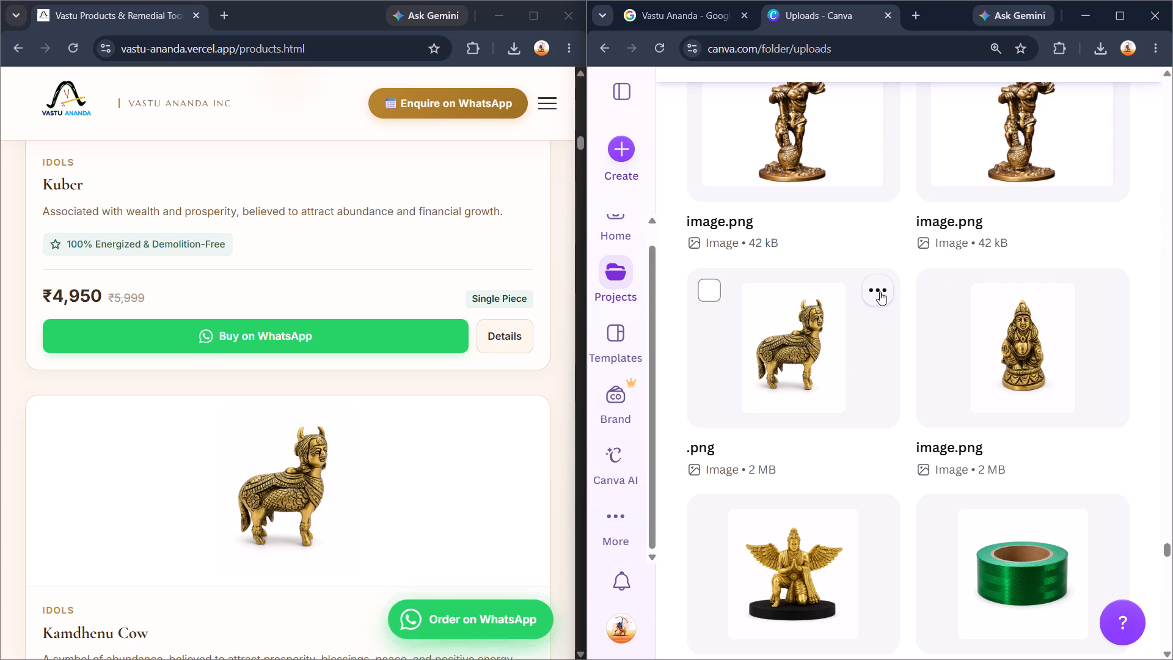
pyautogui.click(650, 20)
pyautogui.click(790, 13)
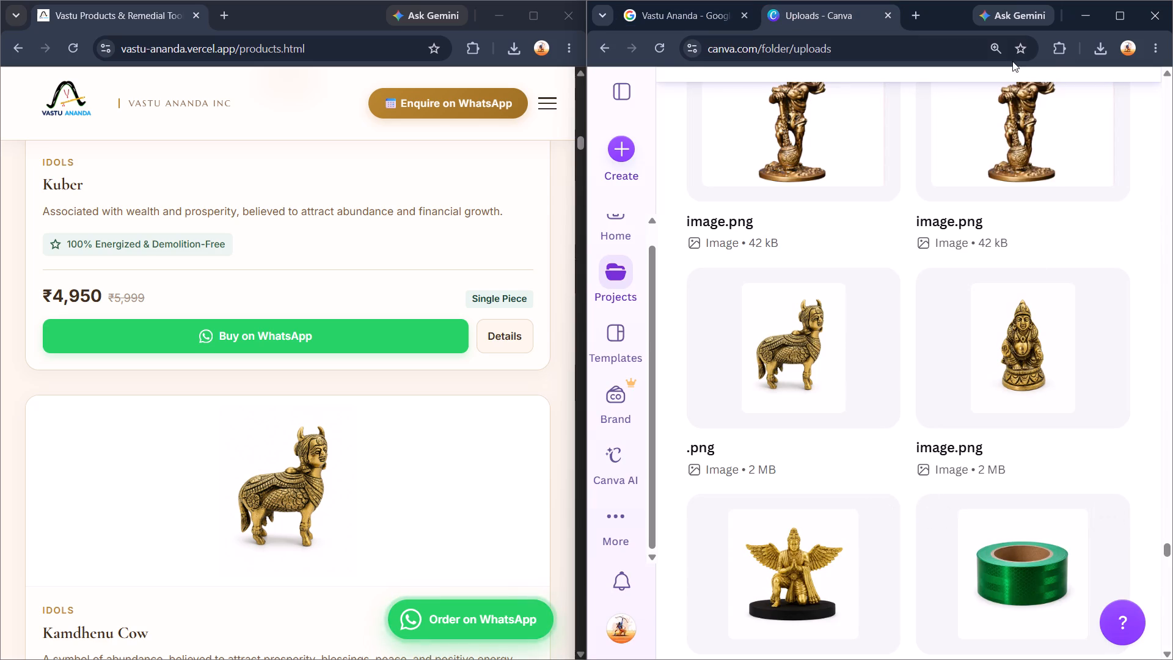
# Locate the downloaded png (6) in Downloads and delete it together with the adjacent 184adb28 temporary file.
pyautogui.click(1105, 42)
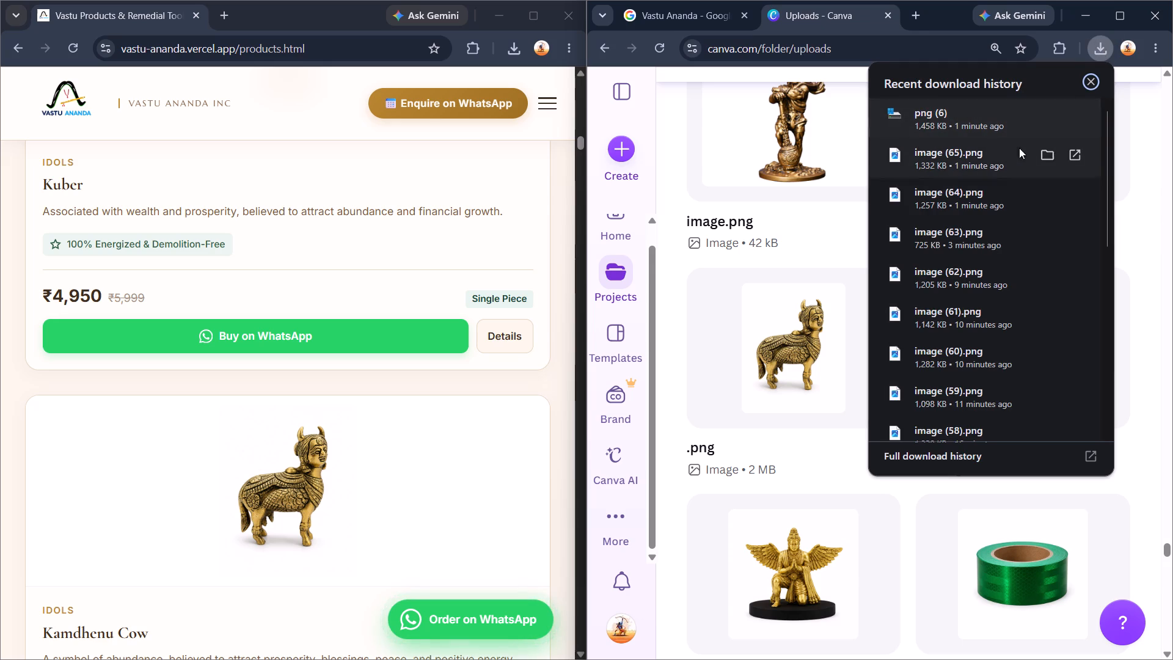
pyautogui.click(1040, 119)
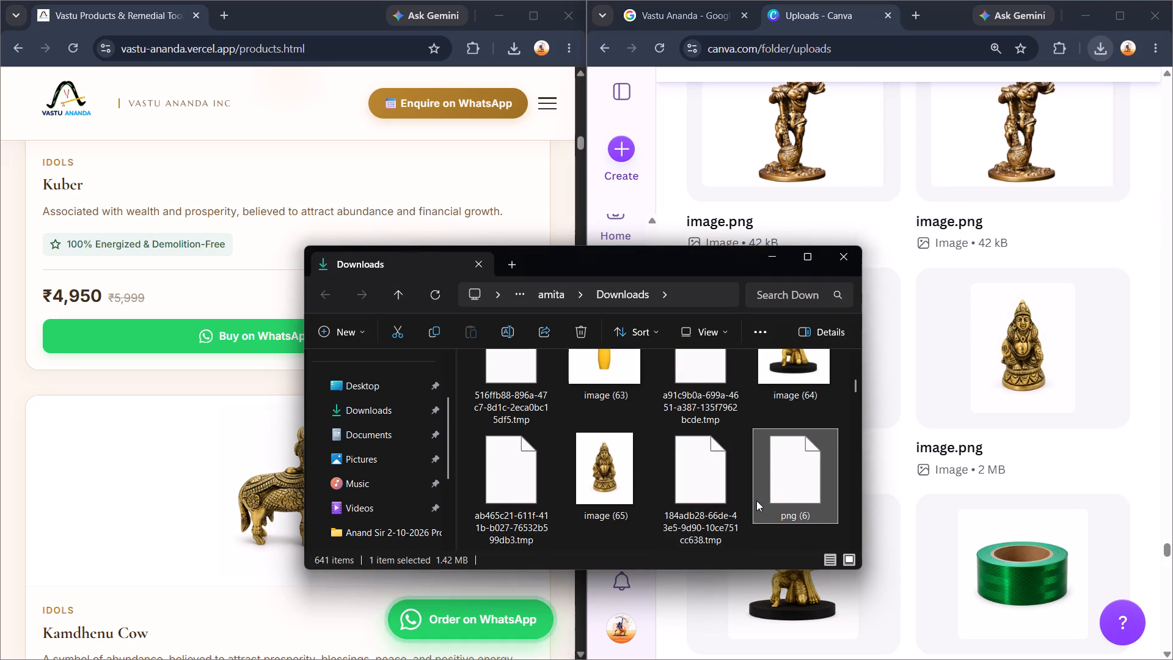
pyautogui.scroll(-4, 756, 501)
pyautogui.scroll(4, 756, 501)
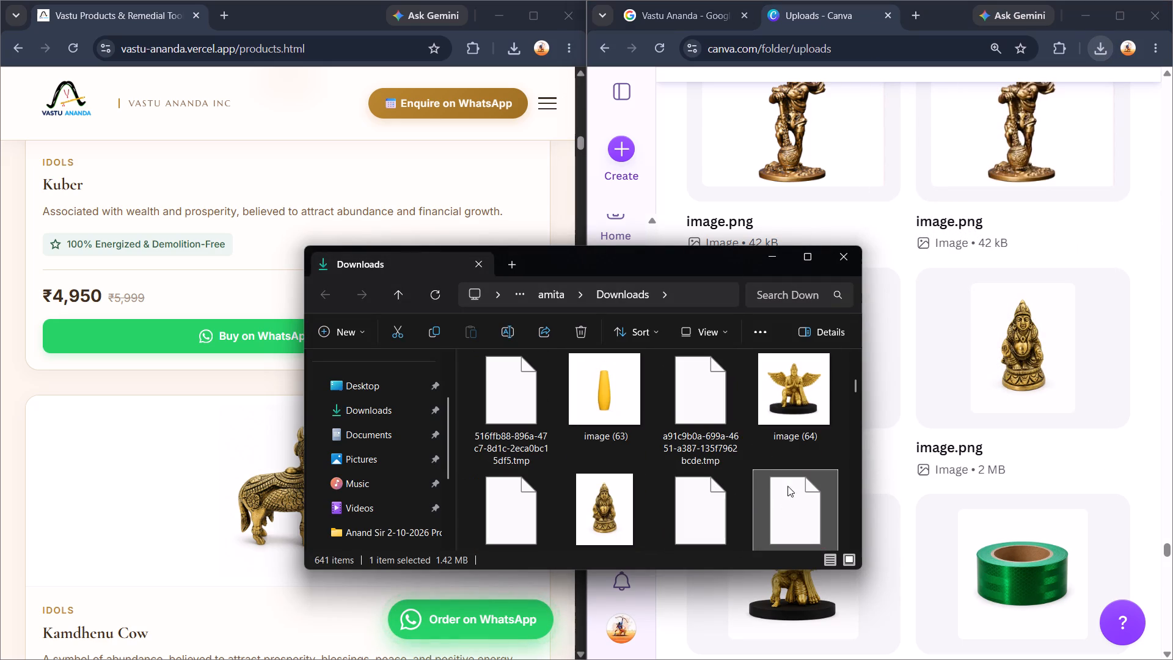
pyautogui.click(845, 499)
pyautogui.moveTo(845, 499); pyautogui.dragTo(770, 500)
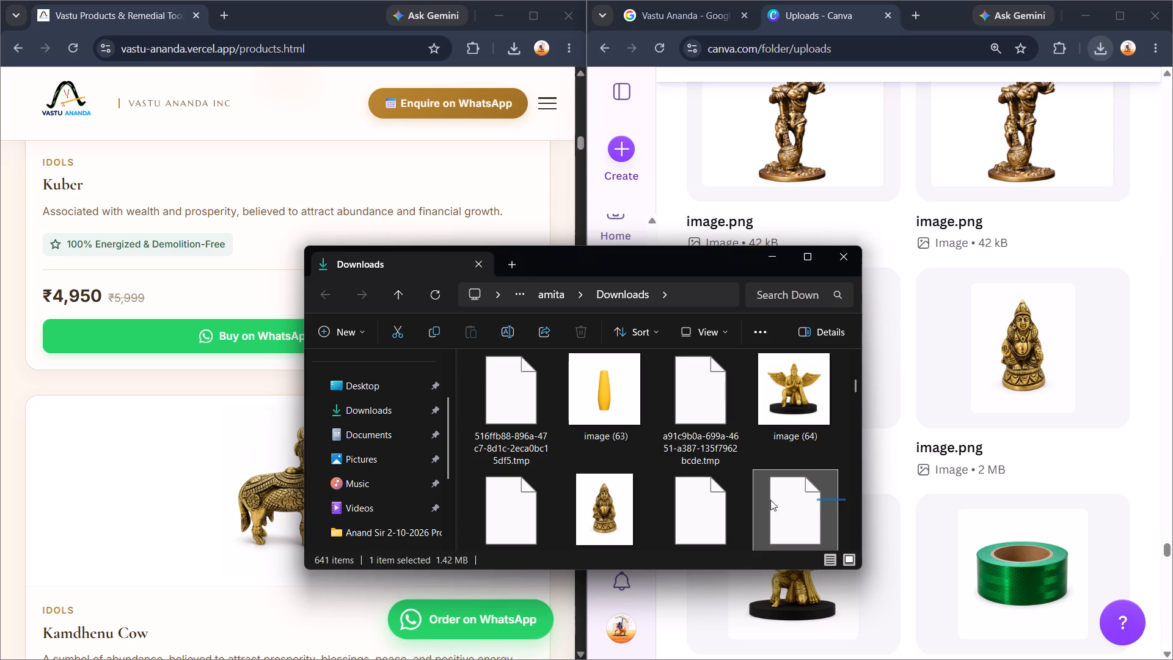
pyautogui.moveTo(770, 500); pyautogui.dragTo(723, 500)
pyautogui.press('Delete')
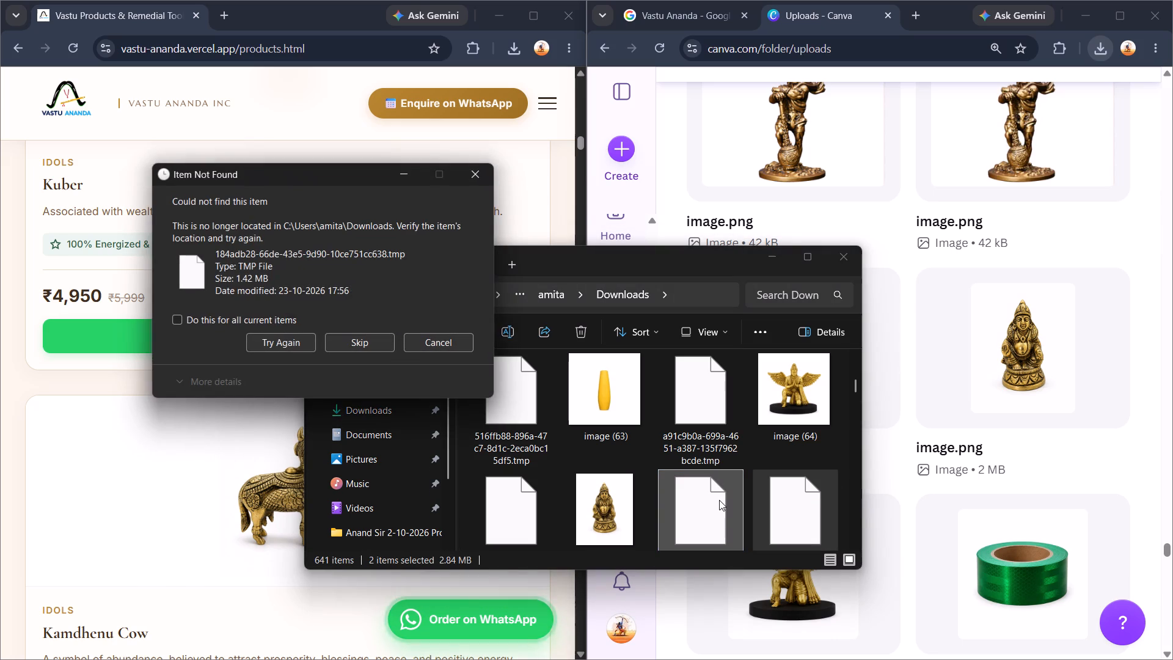
pyautogui.click(283, 344)
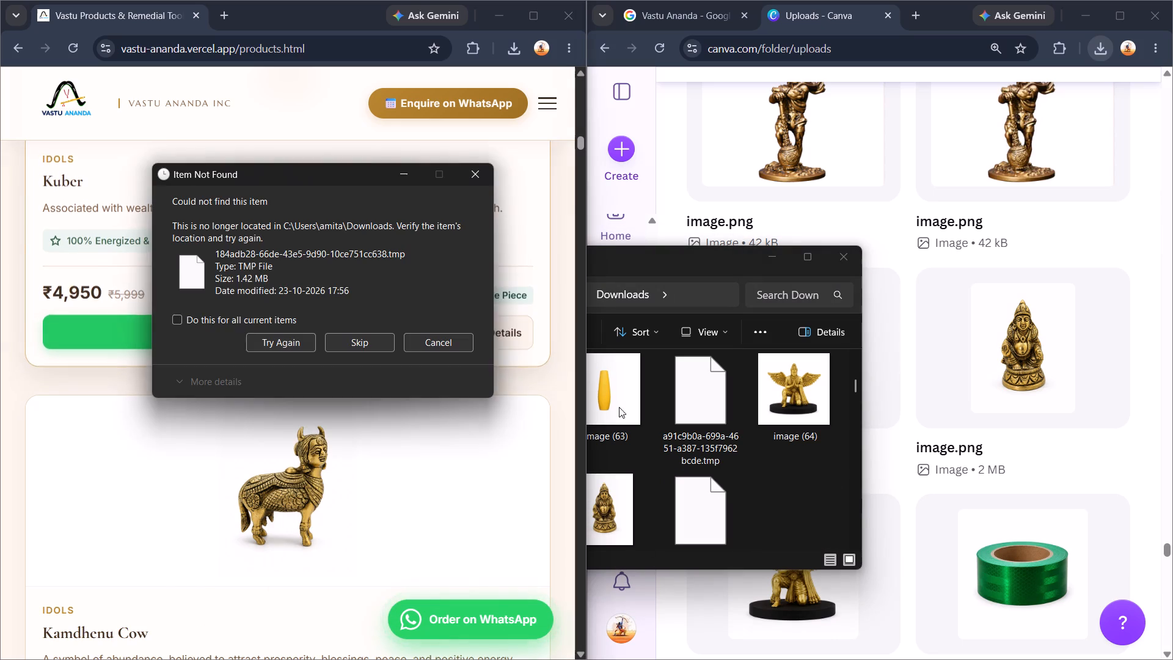
pyautogui.click(305, 343)
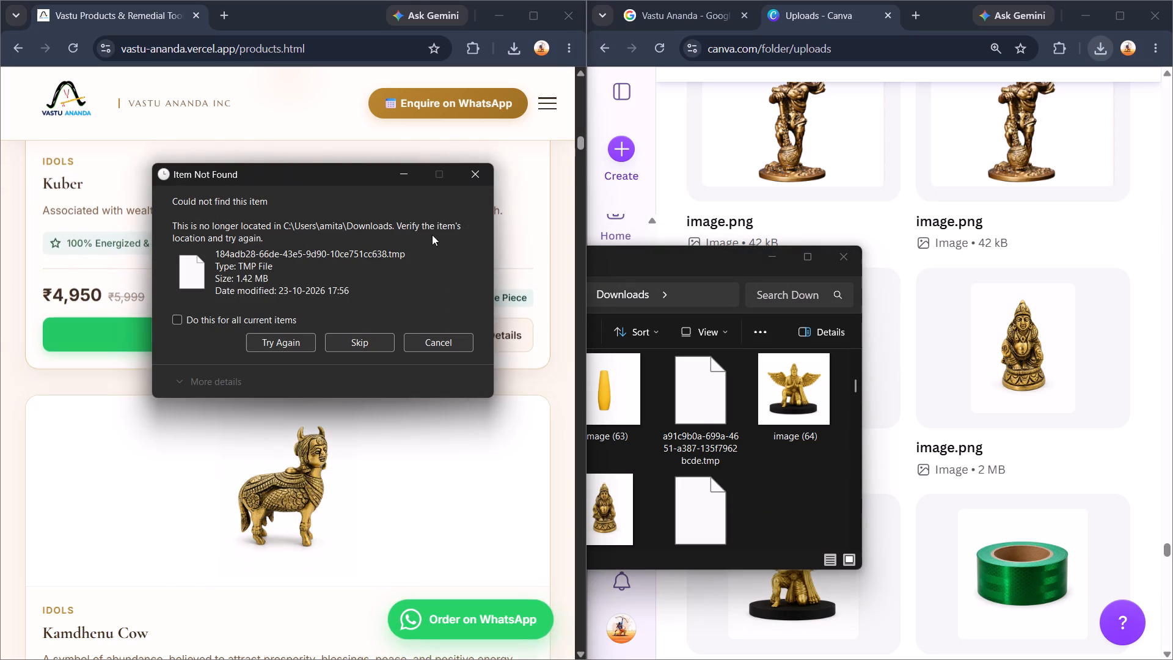
pyautogui.click(439, 335)
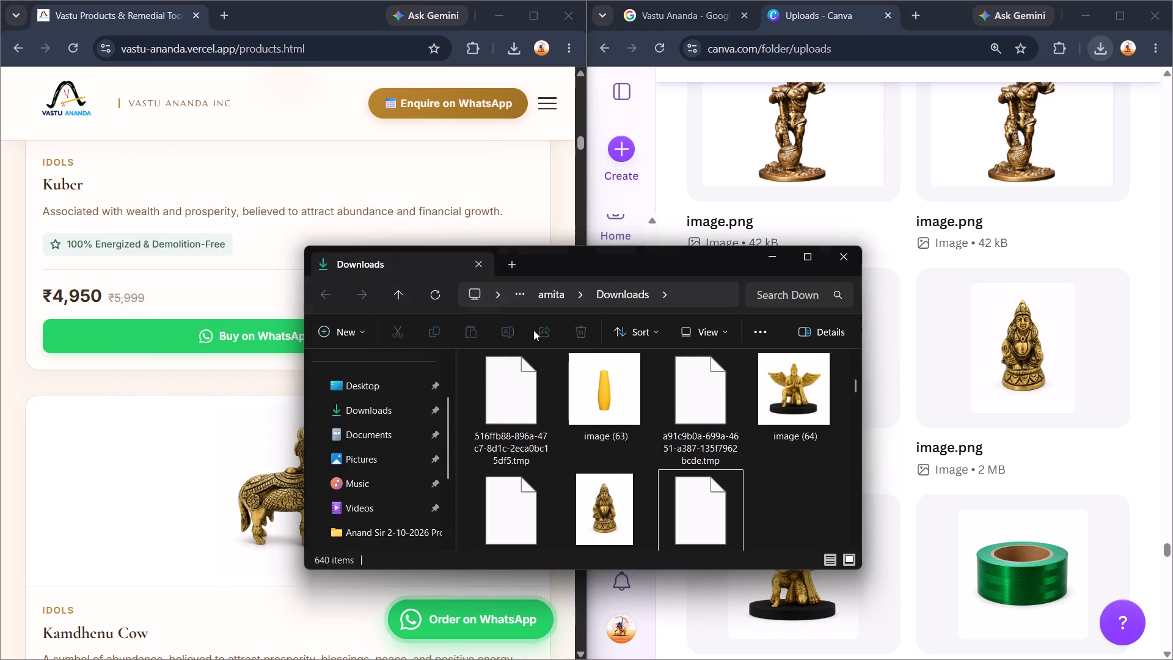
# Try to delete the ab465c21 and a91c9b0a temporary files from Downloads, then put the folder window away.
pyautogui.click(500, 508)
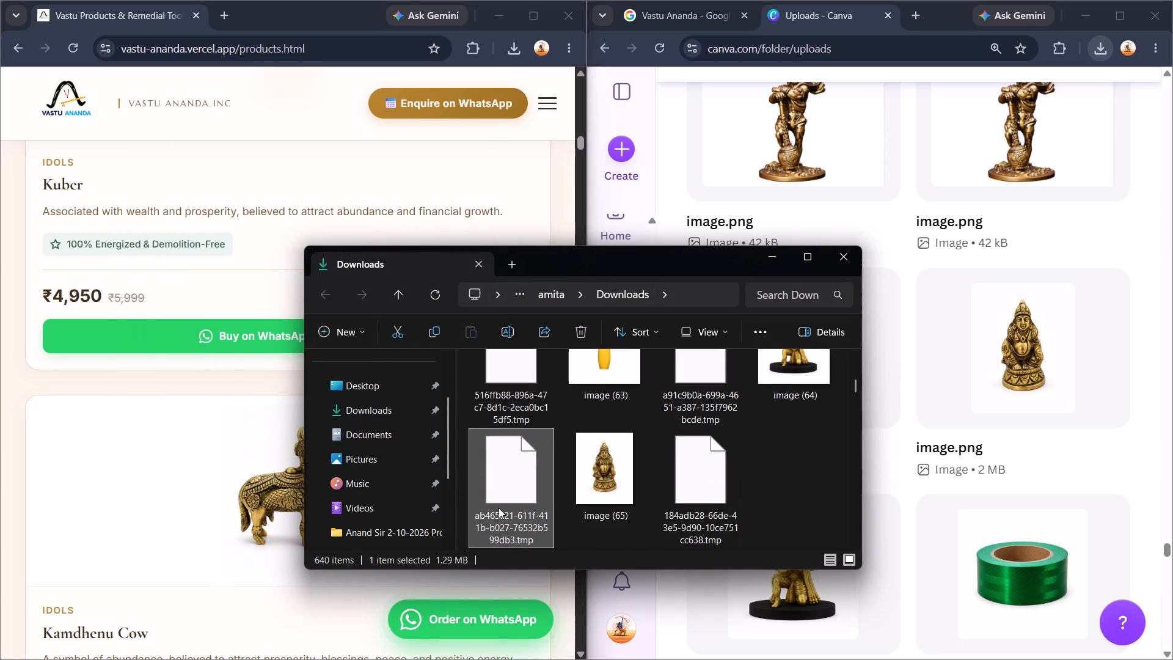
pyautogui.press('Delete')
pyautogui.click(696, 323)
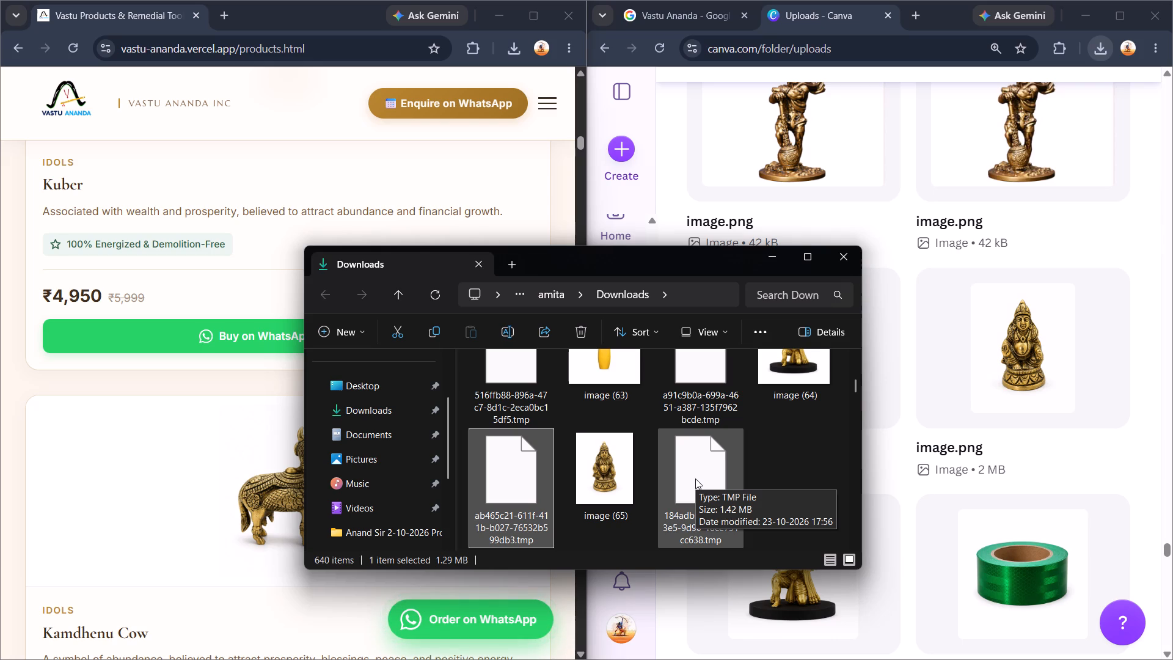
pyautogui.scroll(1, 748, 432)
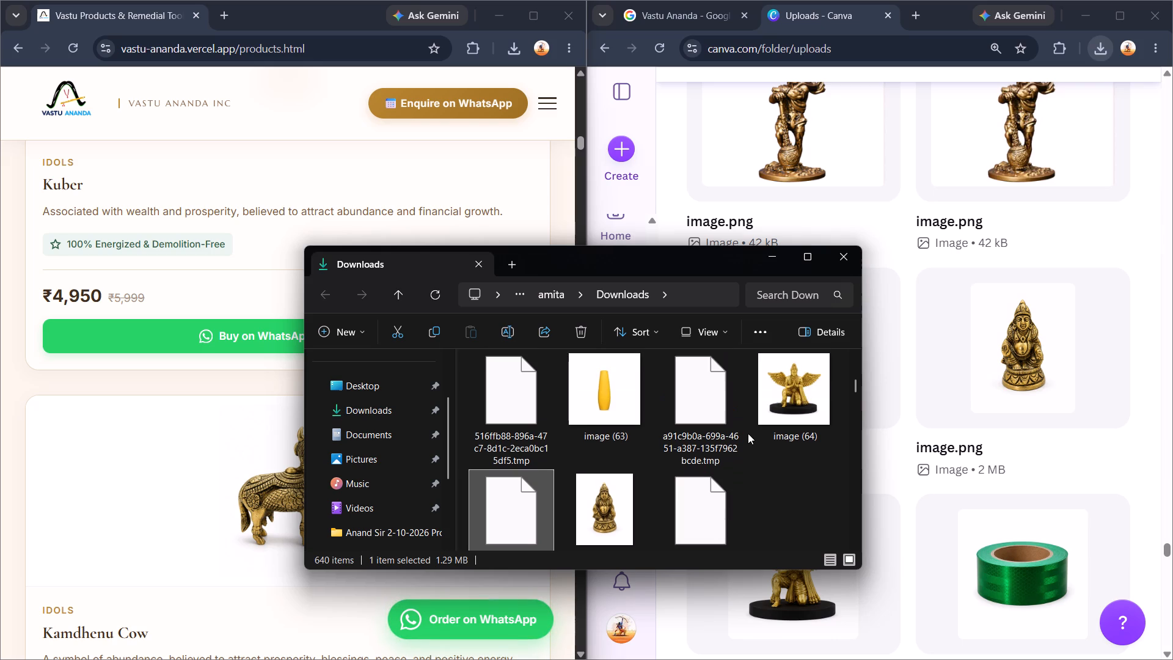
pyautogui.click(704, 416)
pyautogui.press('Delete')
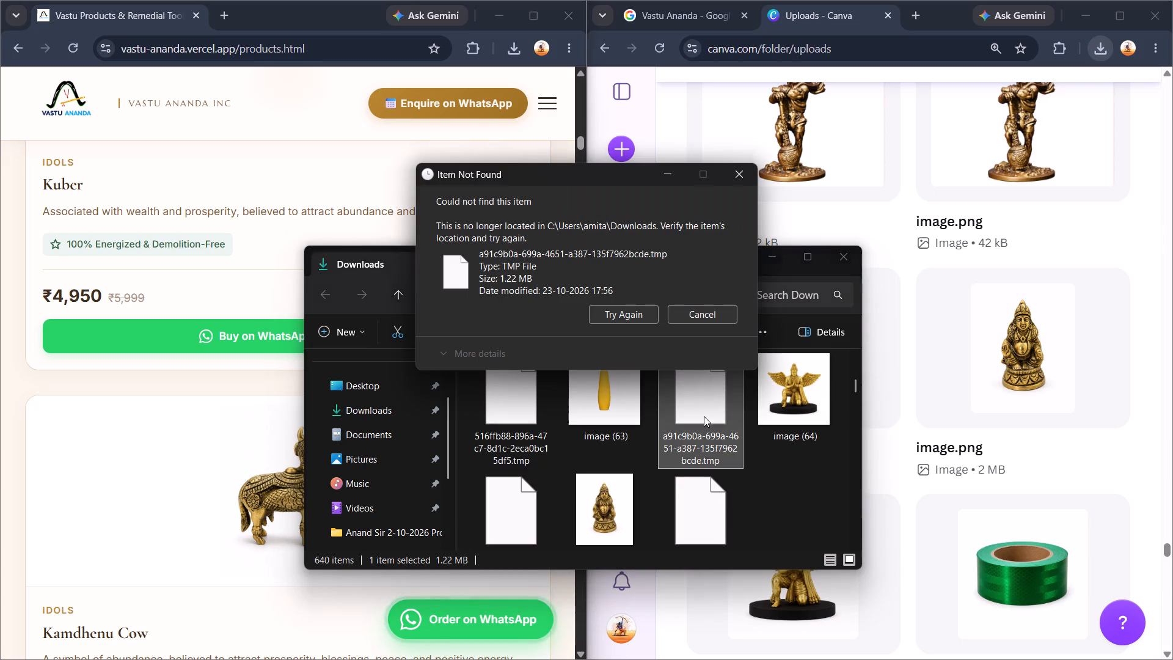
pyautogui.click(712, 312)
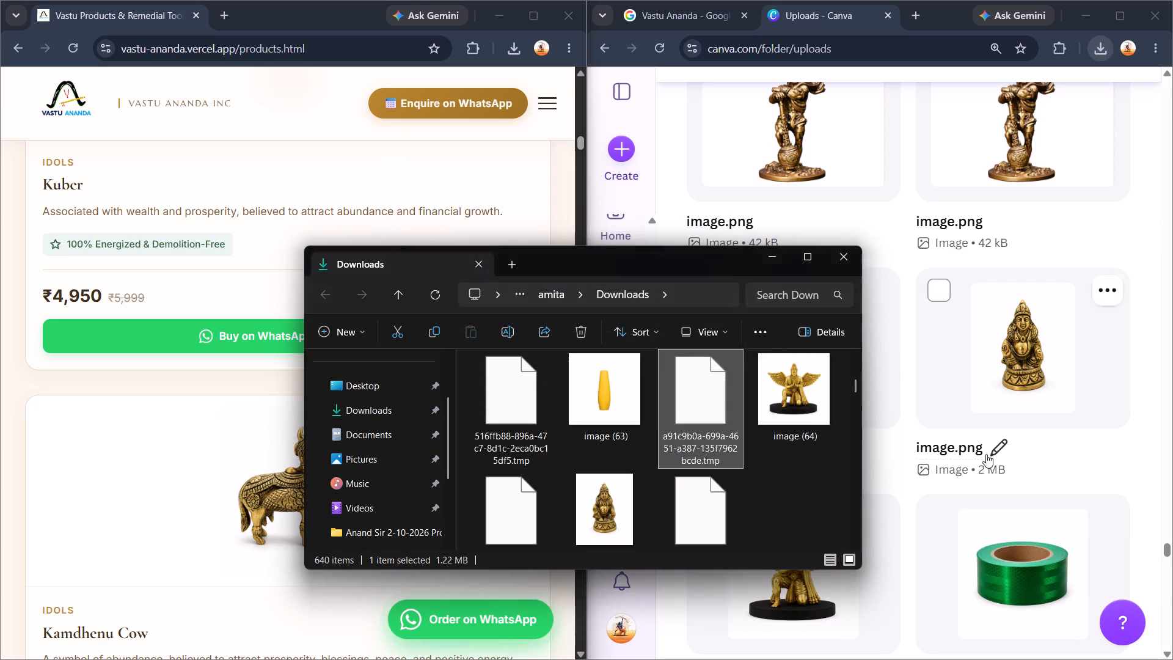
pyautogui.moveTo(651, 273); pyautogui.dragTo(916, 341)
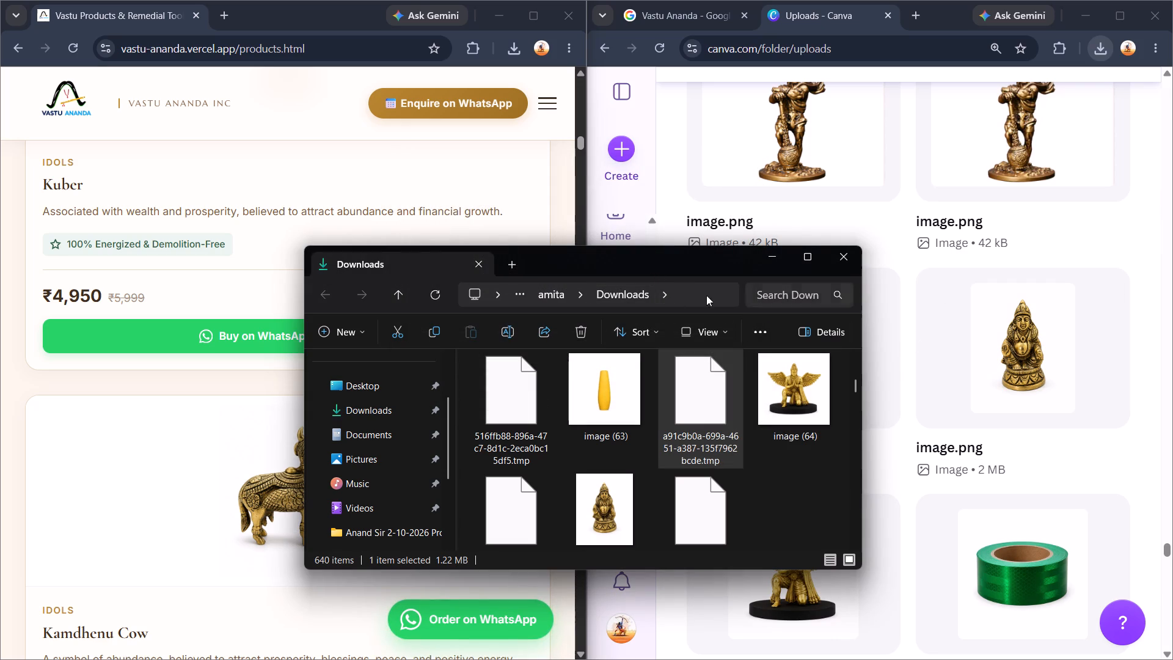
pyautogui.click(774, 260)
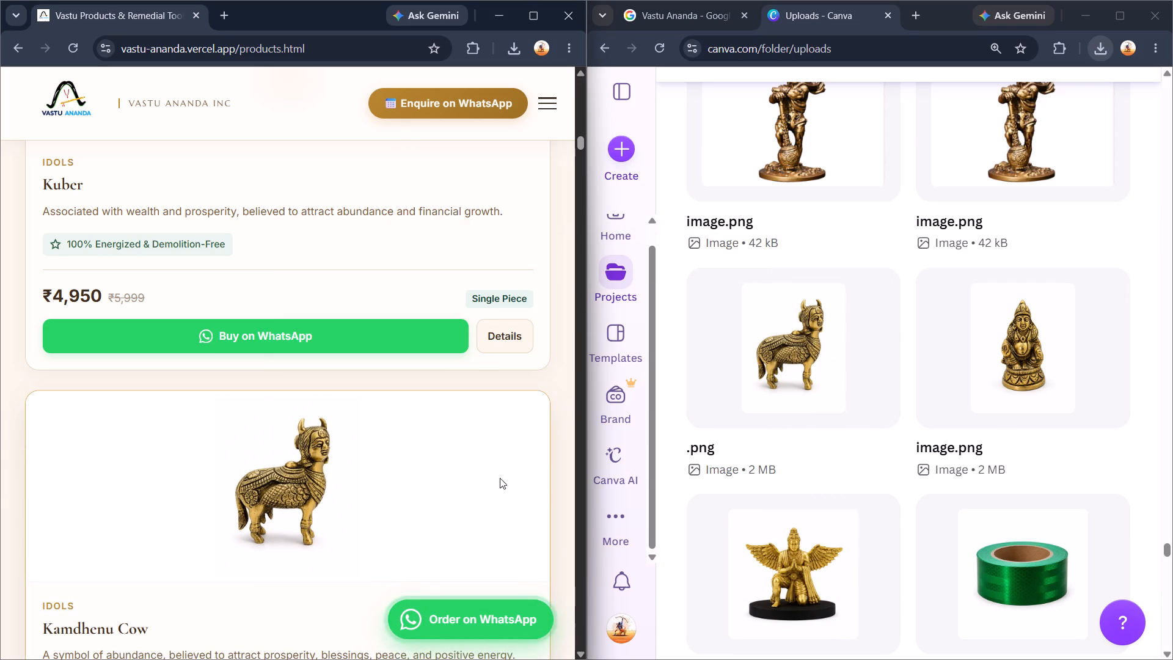
# Find the Owl idol image in the Canva uploads to match the website listing and download it as image (66).
pyautogui.scroll(-2, 389, 485)
pyautogui.scroll(9, 389, 484)
pyautogui.scroll(-4, 385, 468)
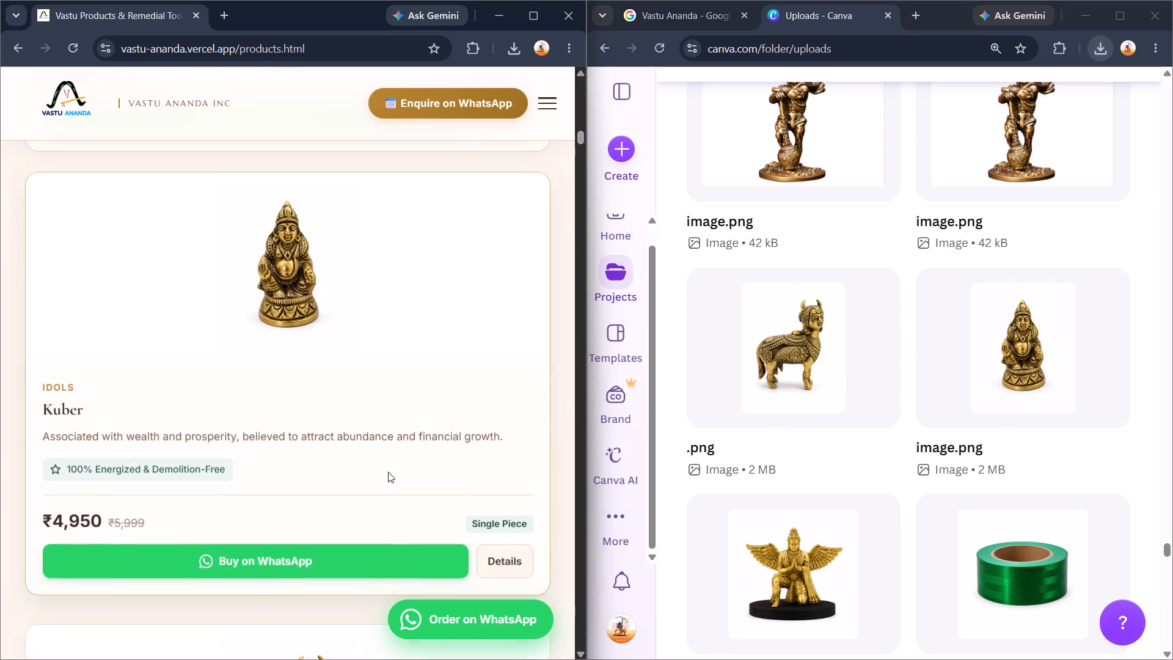
pyautogui.scroll(-2, 413, 465)
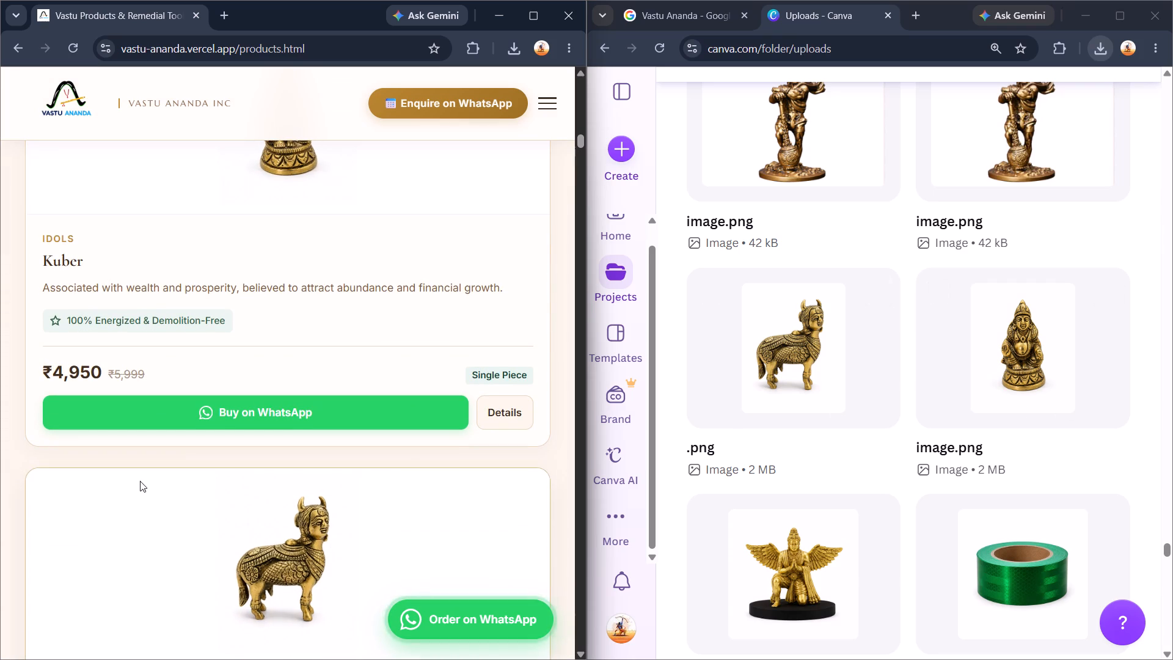
pyautogui.scroll(-4, 140, 481)
pyautogui.scroll(-3, 237, 460)
pyautogui.scroll(4, 828, 370)
pyautogui.scroll(3, 967, 381)
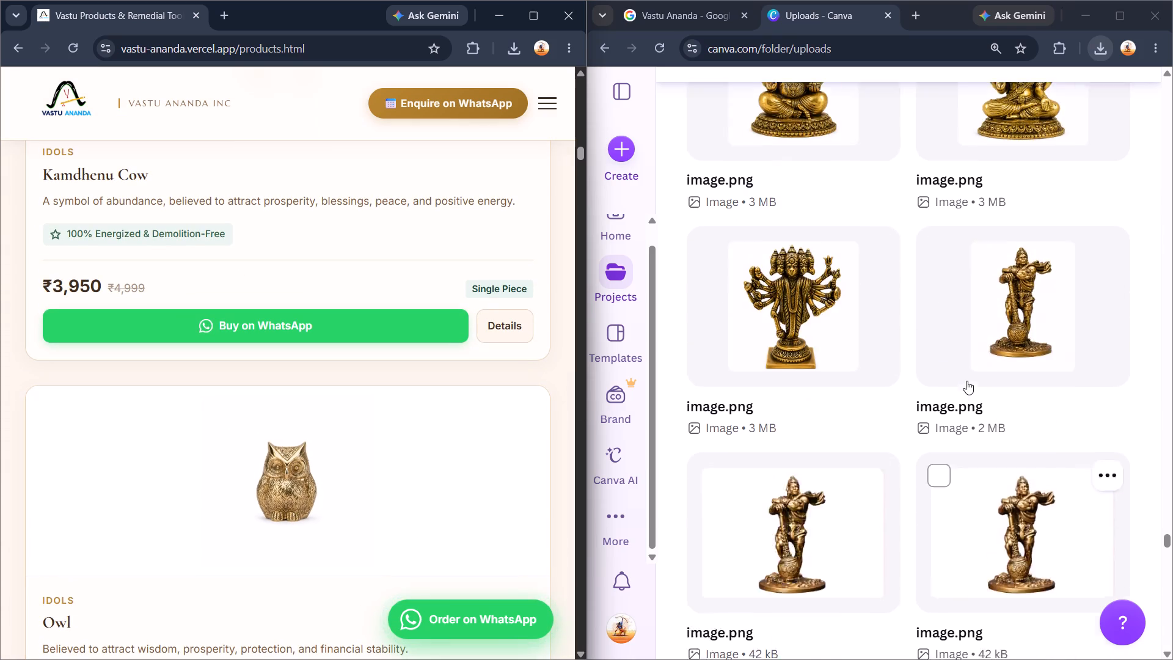
pyautogui.scroll(6, 967, 381)
pyautogui.scroll(-18, 967, 381)
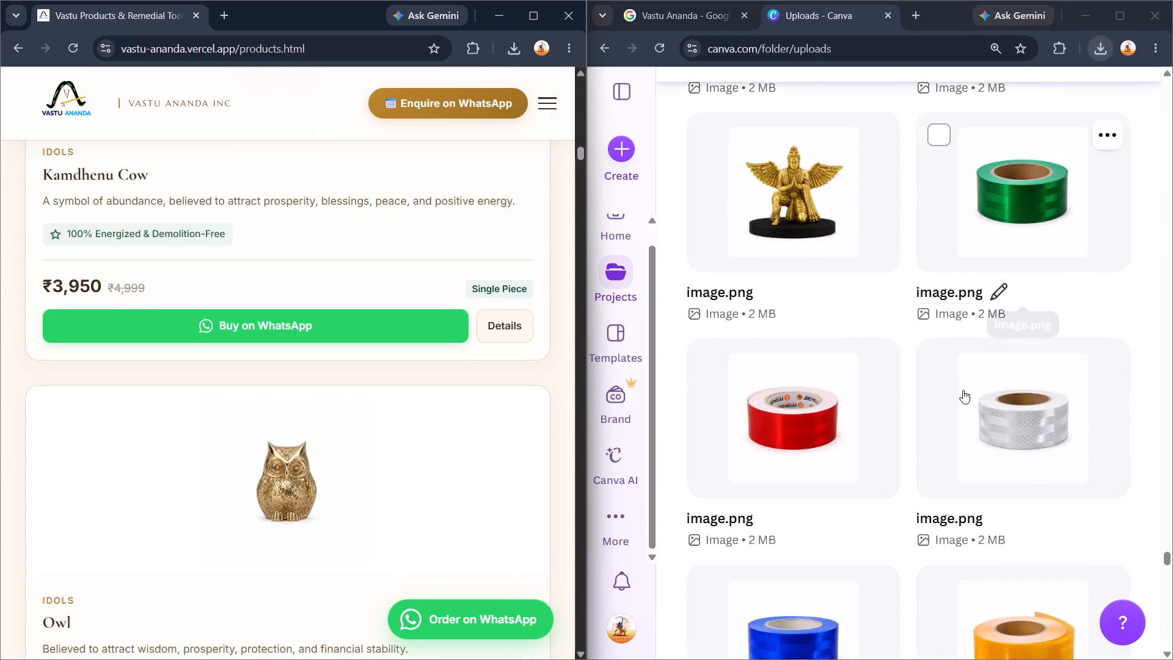
pyautogui.scroll(-5, 963, 390)
pyautogui.scroll(-1, 904, 402)
pyautogui.click(891, 359)
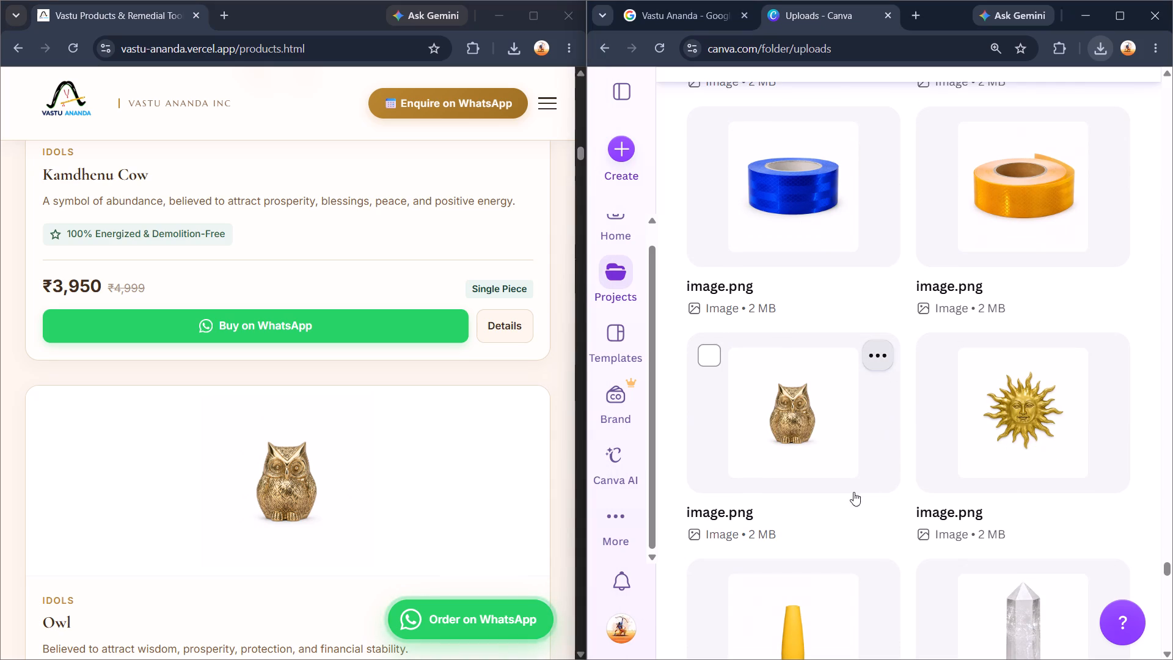
pyautogui.click(729, 378)
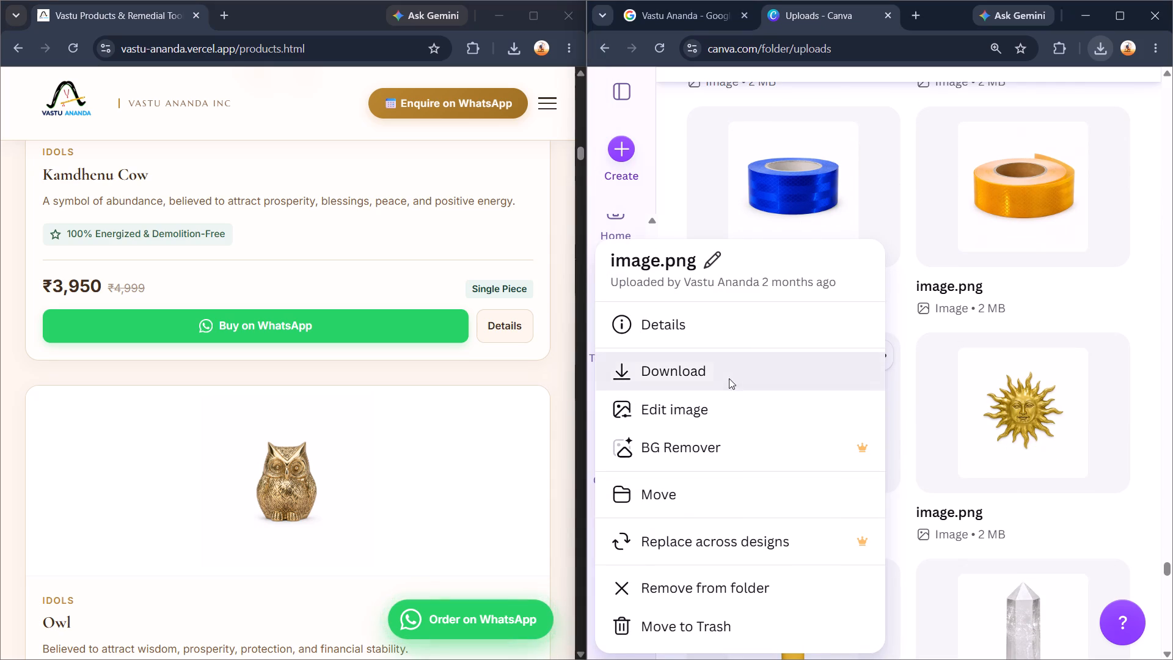
pyautogui.scroll(-7, 319, 517)
pyautogui.scroll(9, 1029, 334)
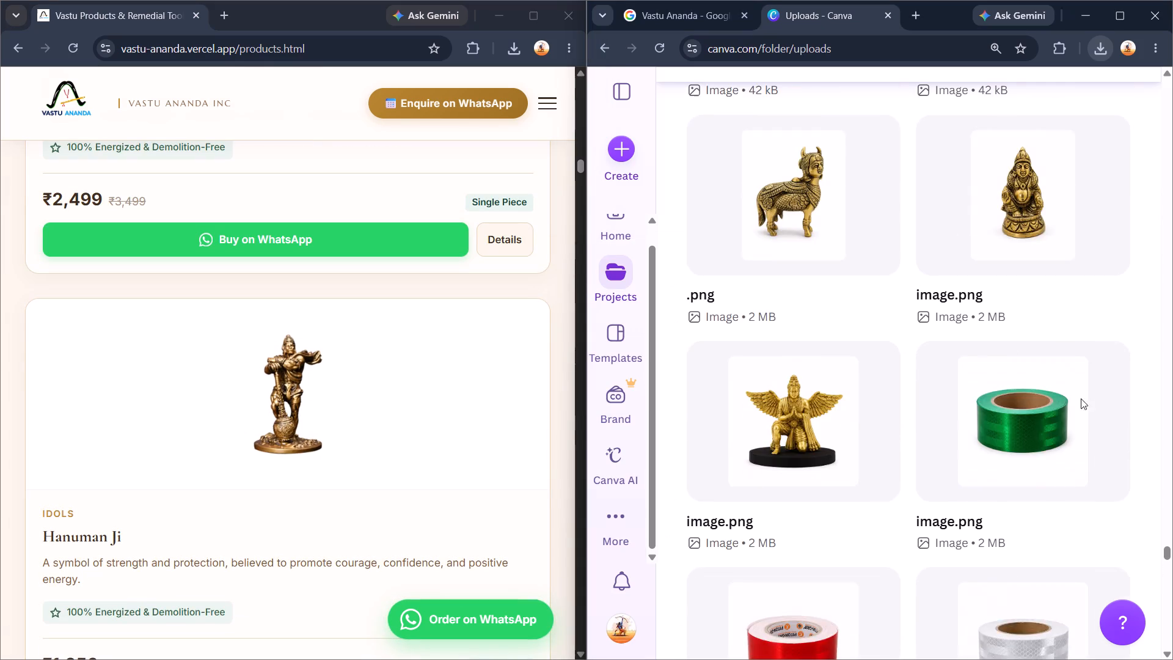
pyautogui.scroll(3, 1091, 400)
pyautogui.click(1037, 332)
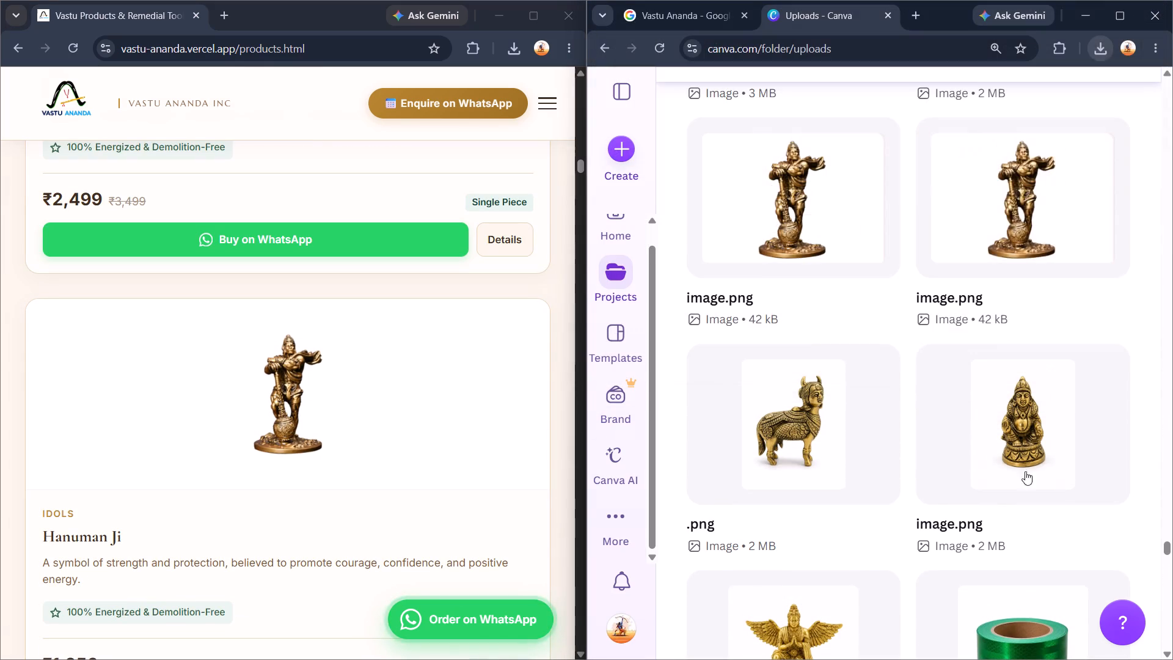
# Download the 2 MB Hanuman Ji idol image from the Canva uploads to Downloads as image (67) in PNG format.
pyautogui.scroll(3, 996, 480)
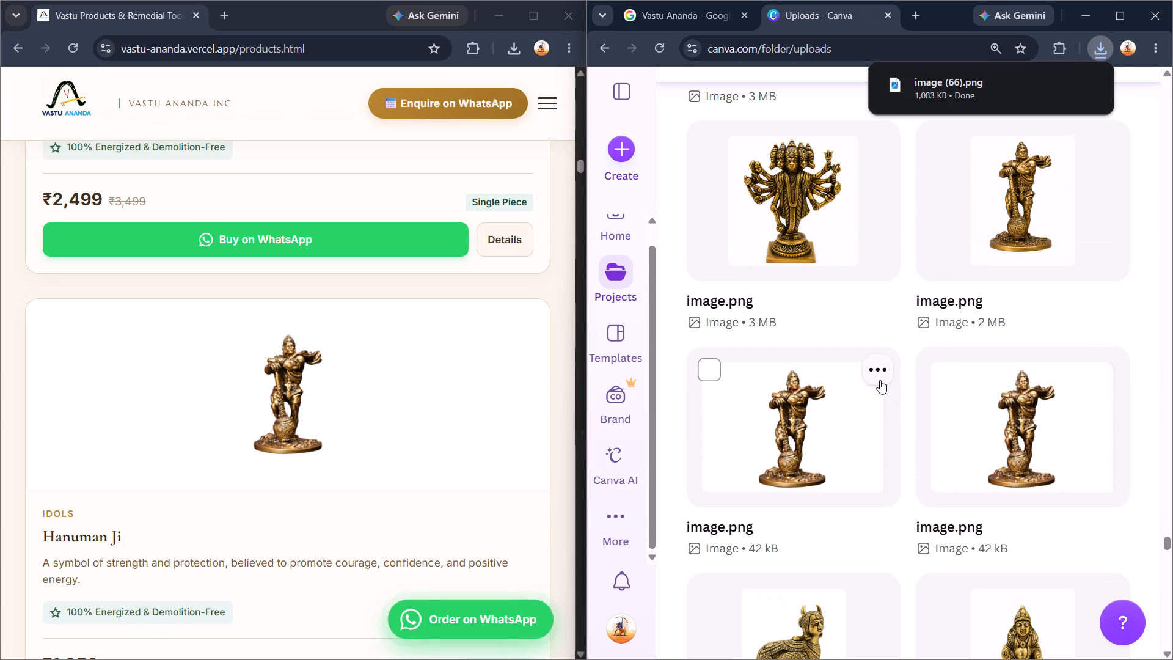
pyautogui.scroll(2, 1095, 213)
pyautogui.click(1108, 304)
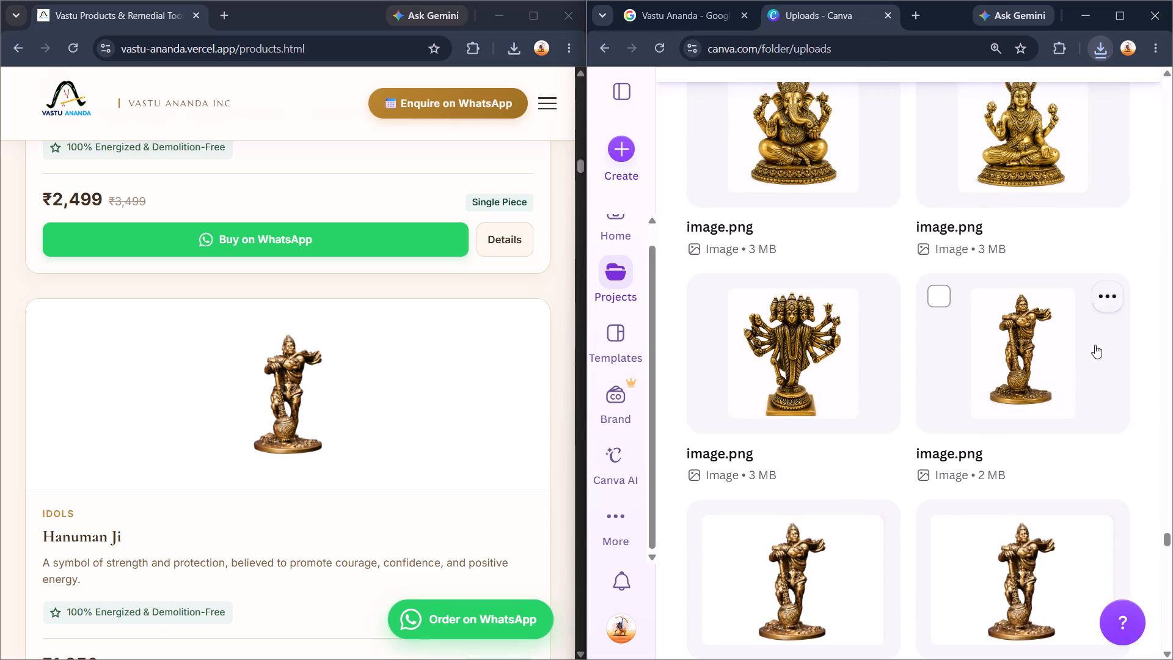
pyautogui.click(930, 369)
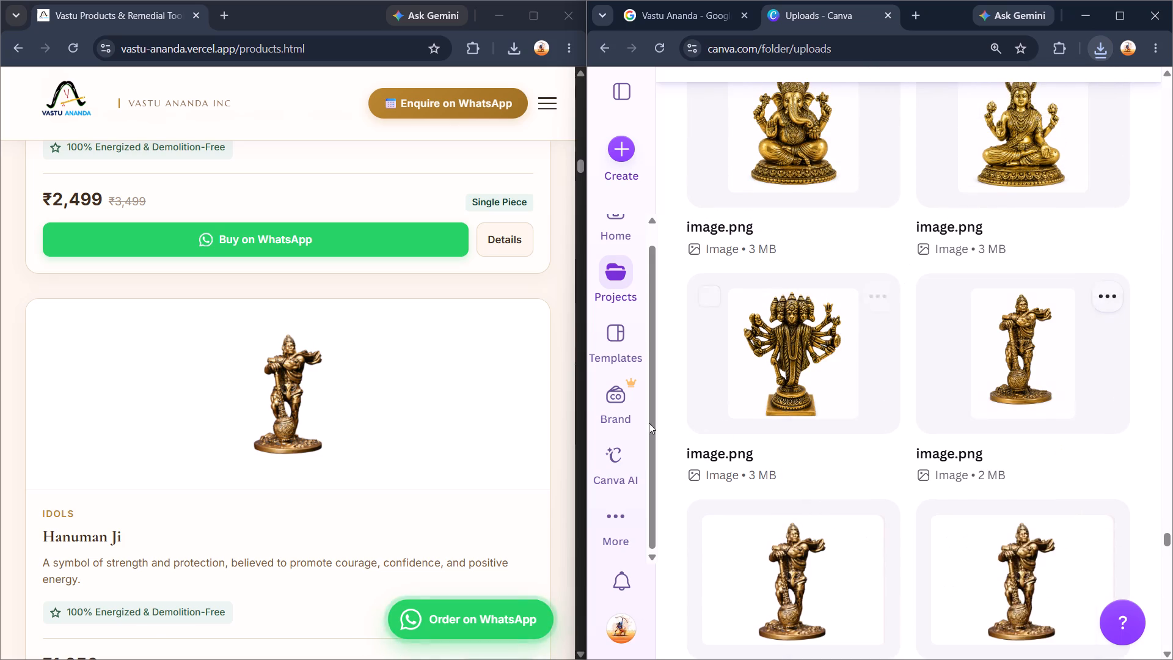
pyautogui.scroll(-4, 490, 435)
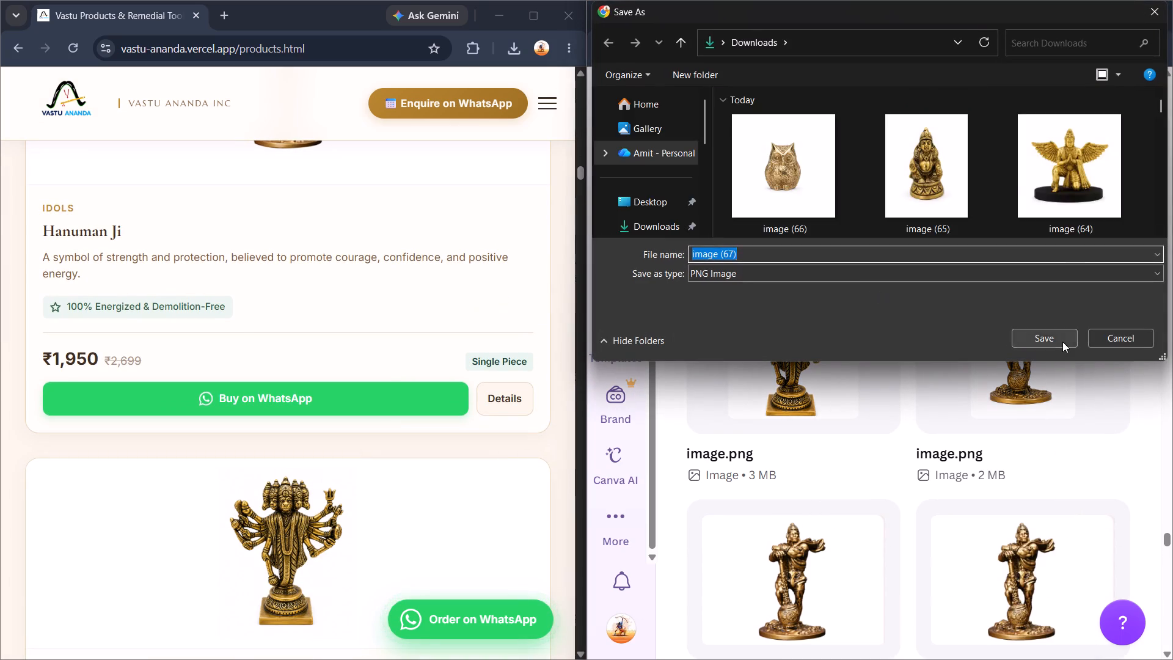
pyautogui.click(1062, 342)
# Download the multi-headed, multi-armed idol image from the Canva uploads, matching the product listed after Hanuman Ji.
pyautogui.click(890, 298)
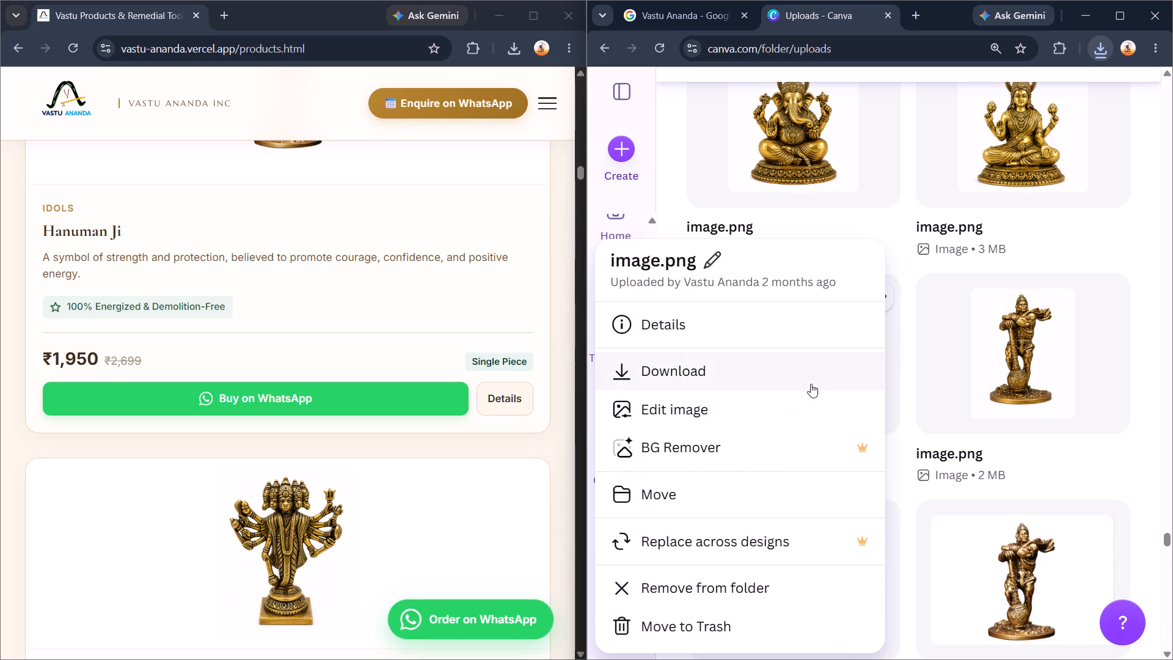
pyautogui.click(811, 384)
pyautogui.scroll(-8, 519, 477)
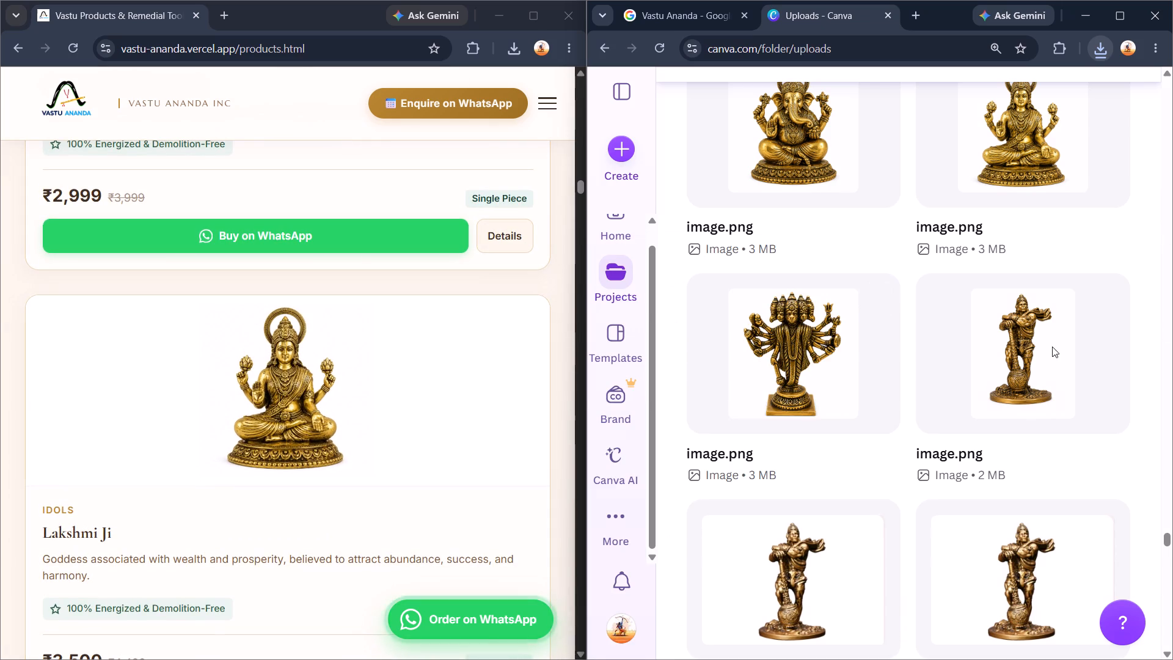
pyautogui.scroll(3, 1052, 346)
pyautogui.click(1064, 340)
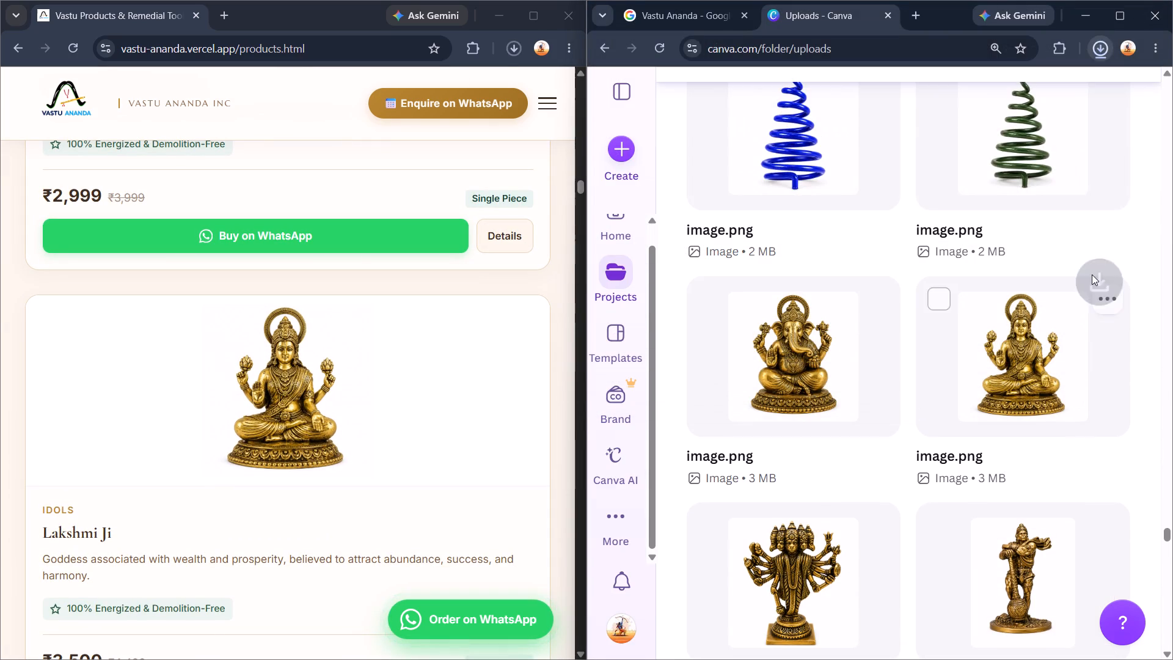
# Download the Lakshmi Ji idol image from the Canva uploads to the computer.
pyautogui.click(1102, 297)
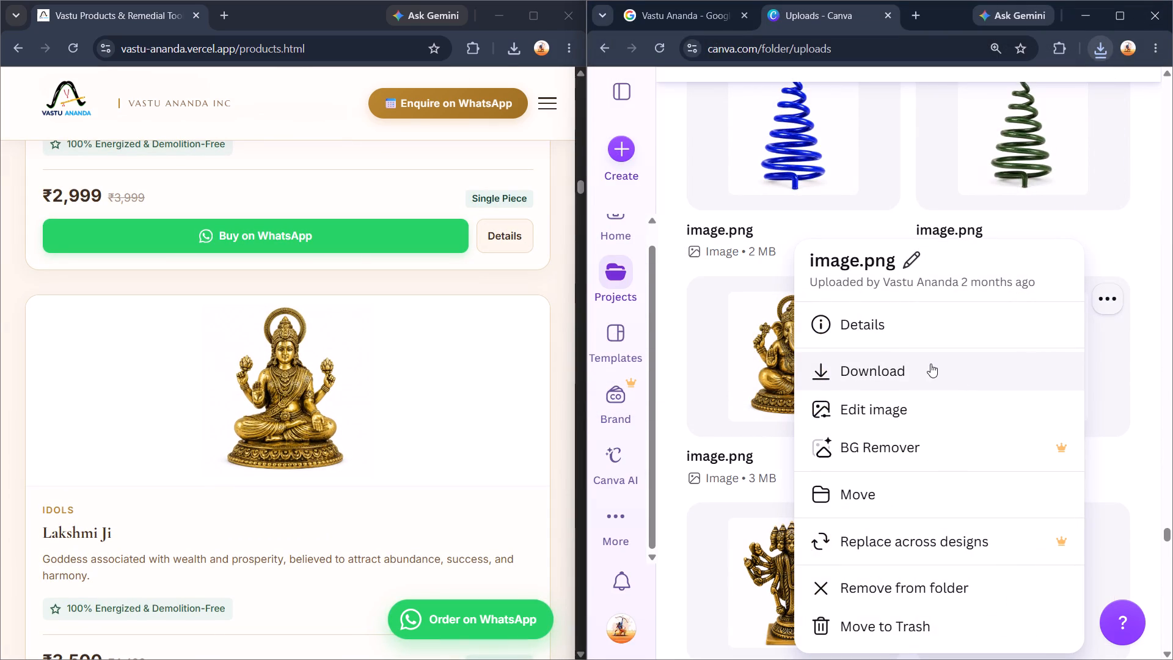
pyautogui.click(930, 364)
pyautogui.scroll(-4, 440, 419)
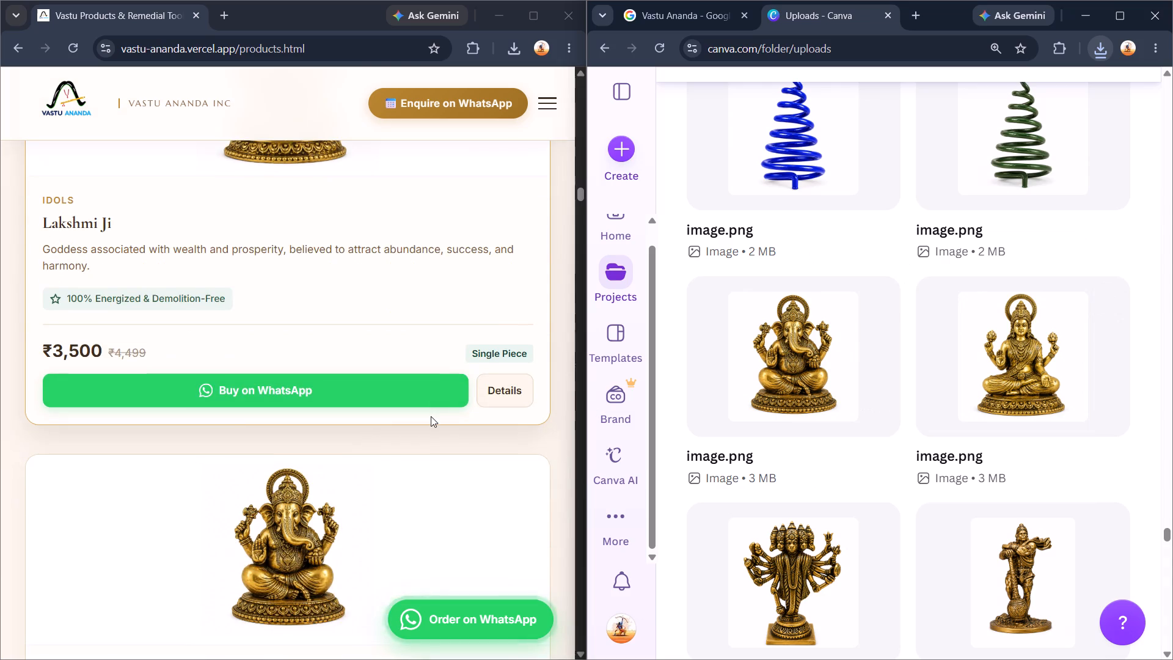
pyautogui.scroll(-3, 431, 416)
pyautogui.click(1030, 328)
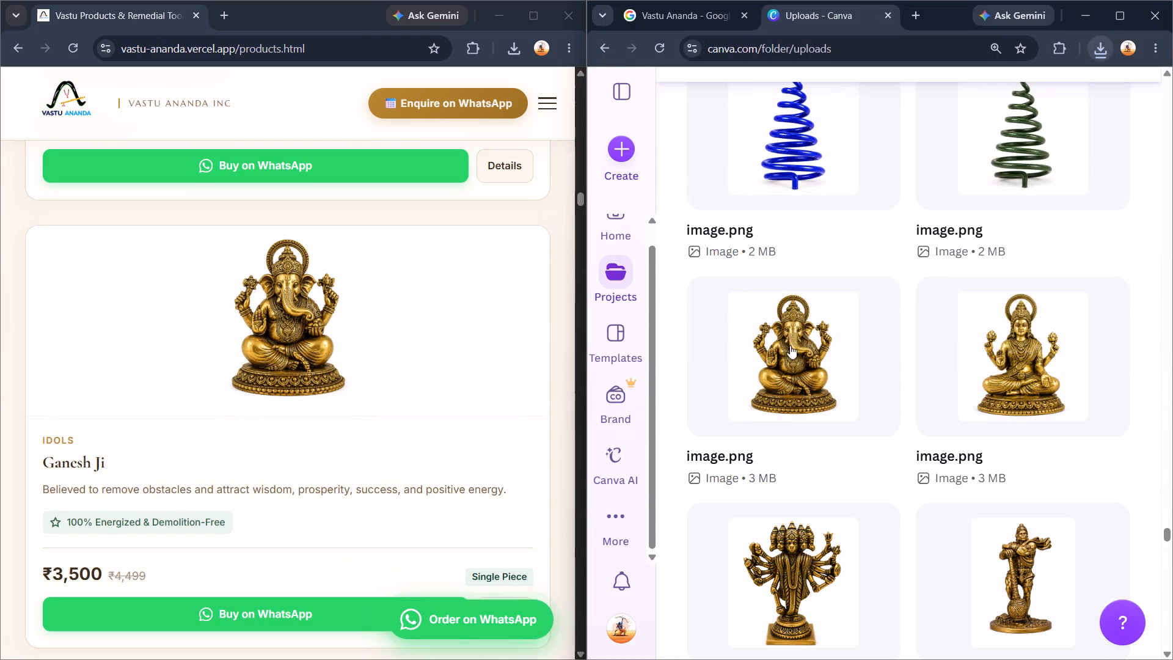
# Download the golden Ganesh Ji idol image from the Canva uploads to Downloads as image (70) in PNG format.
pyautogui.click(880, 305)
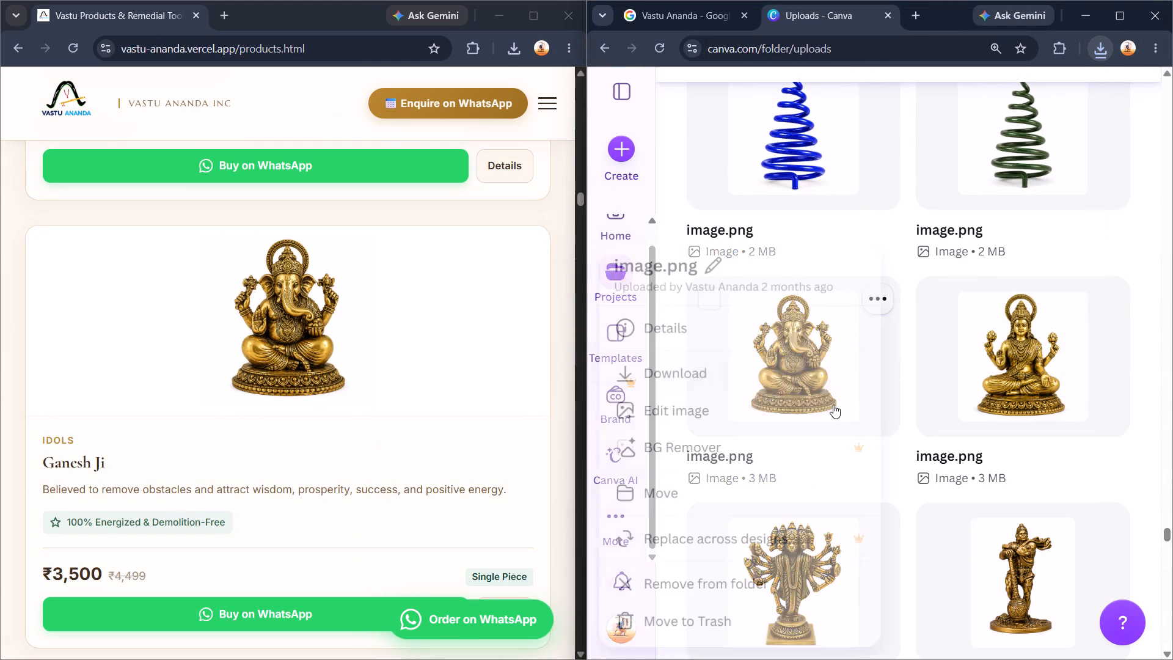
pyautogui.click(740, 376)
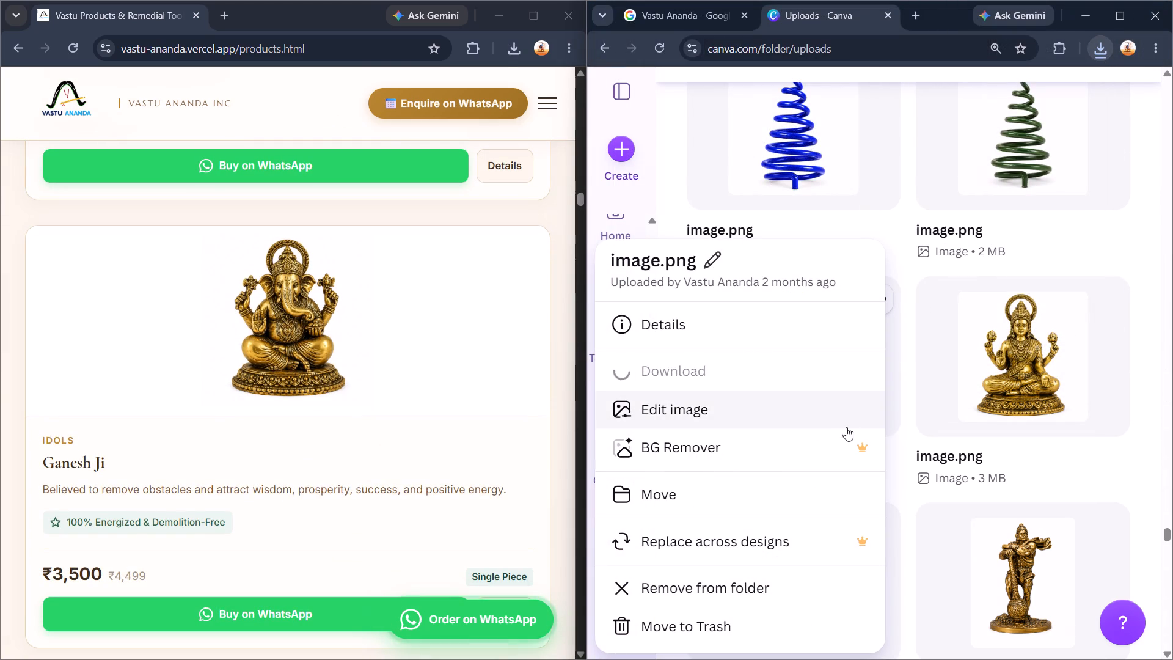
pyautogui.scroll(-5, 326, 400)
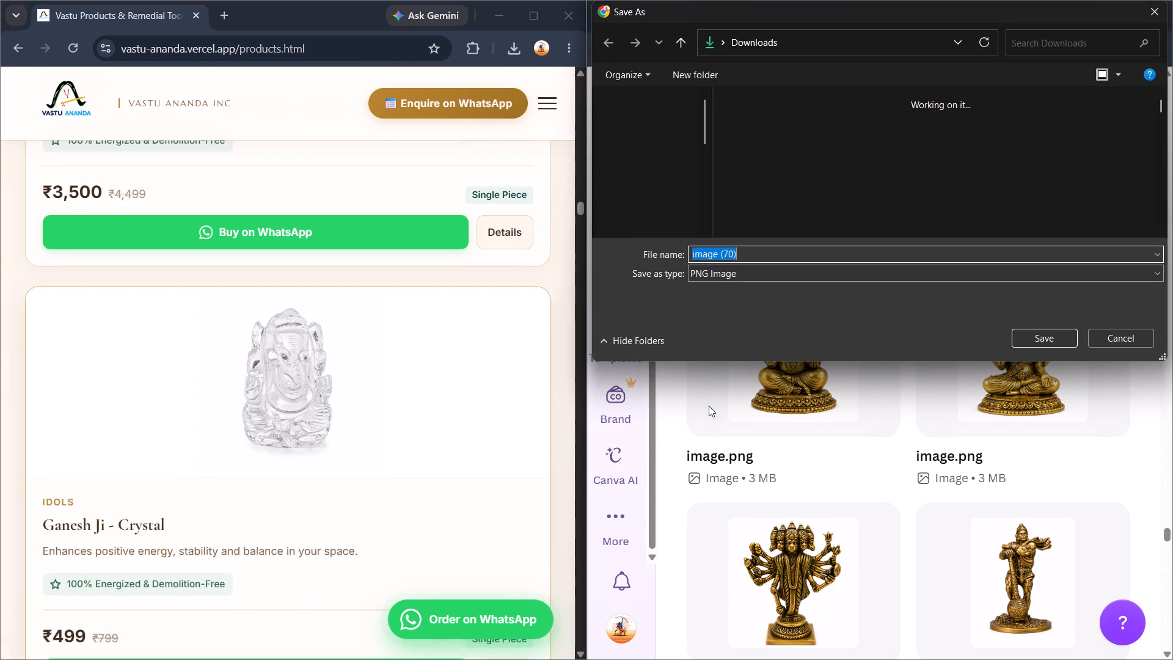
pyautogui.click(1044, 337)
# Find the Ganesh Ji - Crystal image in the Canva uploads to match the website listing and download it as image (71).
pyautogui.scroll(-4, 334, 379)
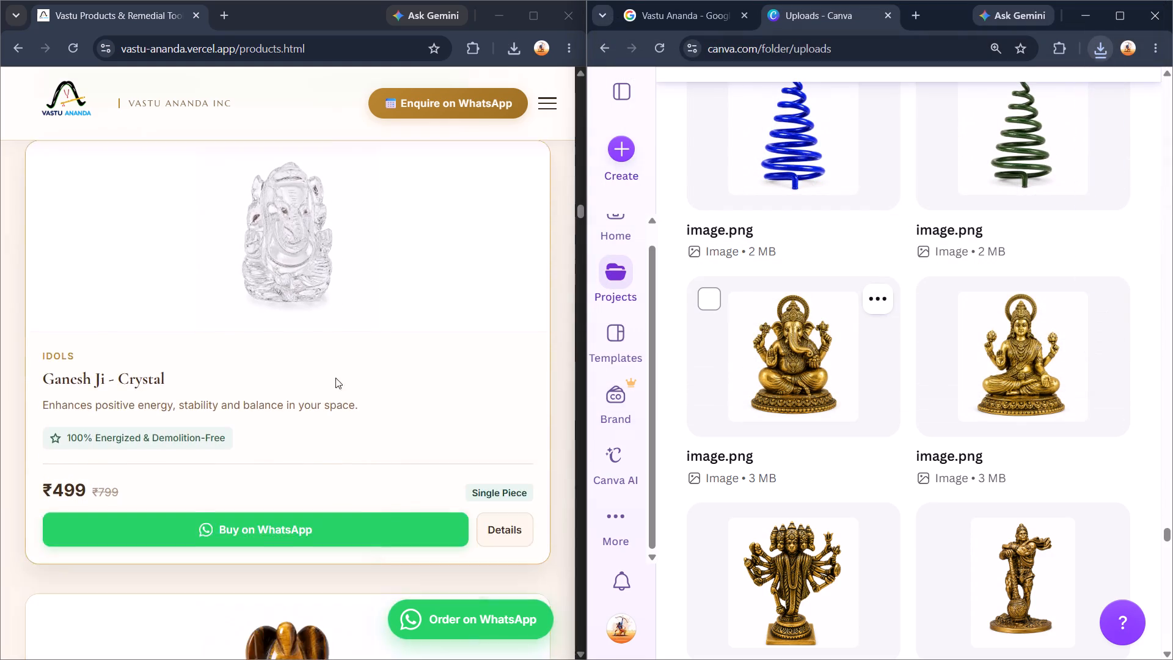
pyautogui.scroll(4, 363, 364)
pyautogui.scroll(20, 945, 358)
pyautogui.scroll(1, 945, 358)
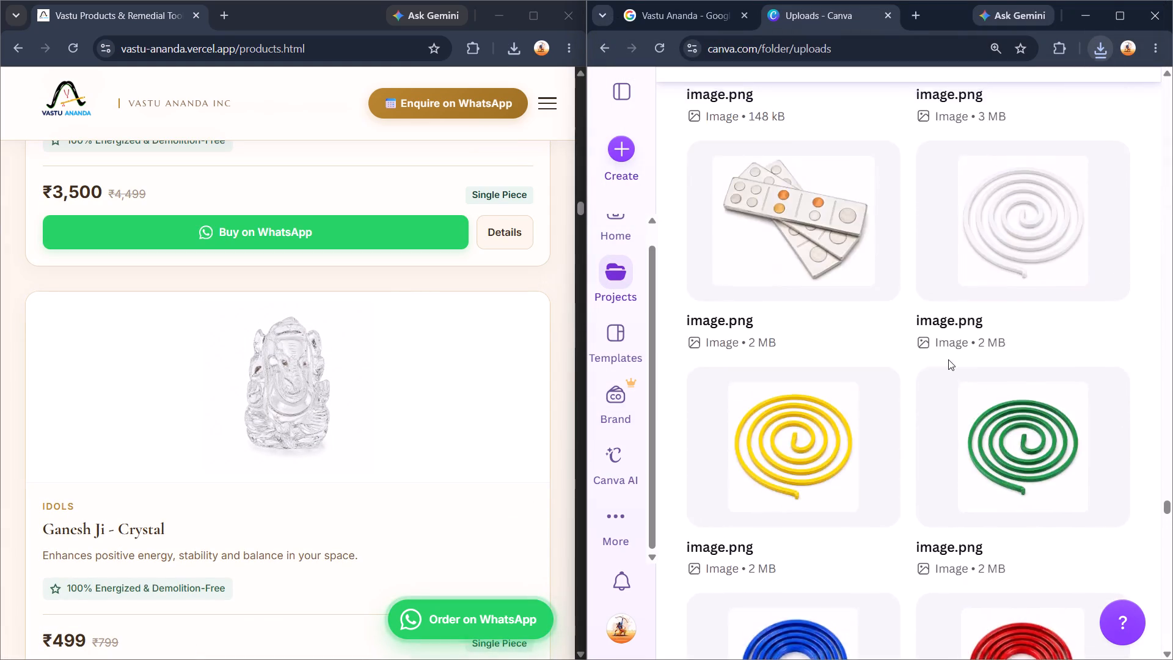
pyautogui.scroll(17, 948, 359)
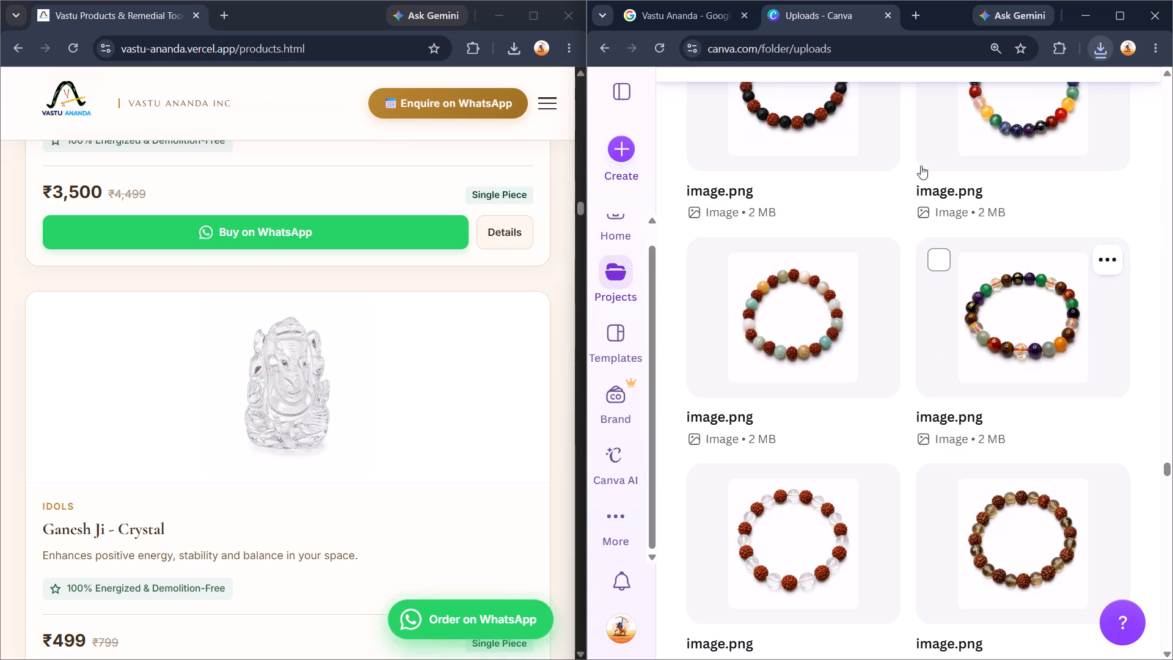
pyautogui.scroll(3, 953, 147)
pyautogui.scroll(20, 959, 186)
pyautogui.scroll(2, 959, 186)
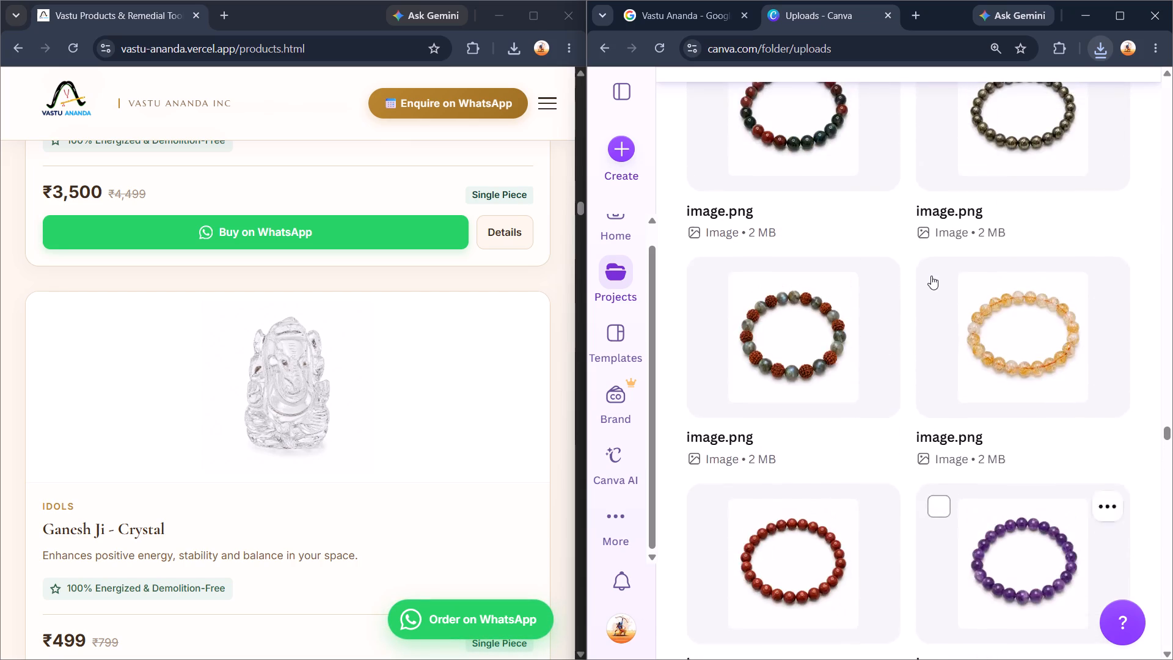
pyautogui.scroll(8, 931, 276)
pyautogui.scroll(-4, 932, 281)
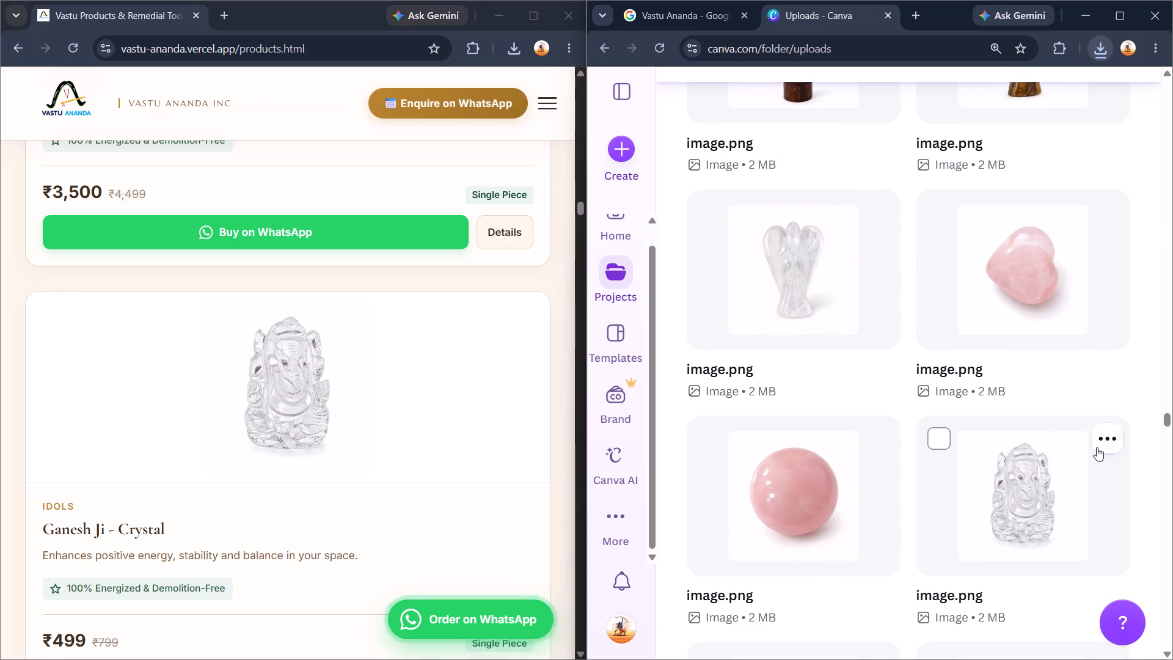
pyautogui.click(1112, 446)
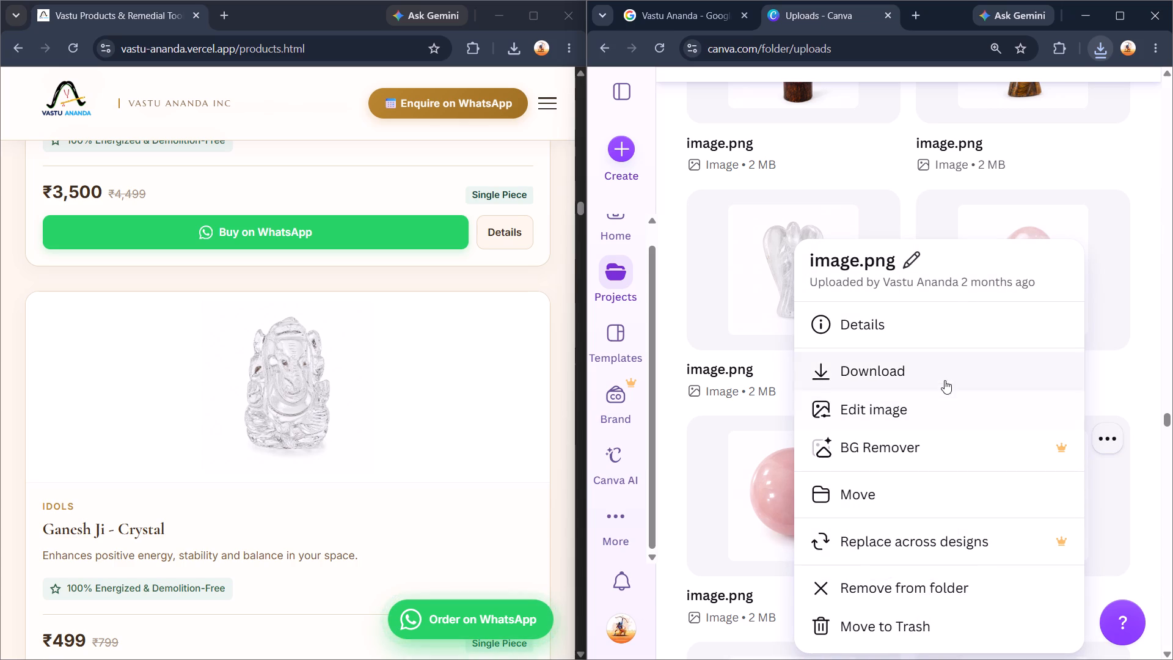
pyautogui.click(945, 380)
pyautogui.scroll(-5, 246, 331)
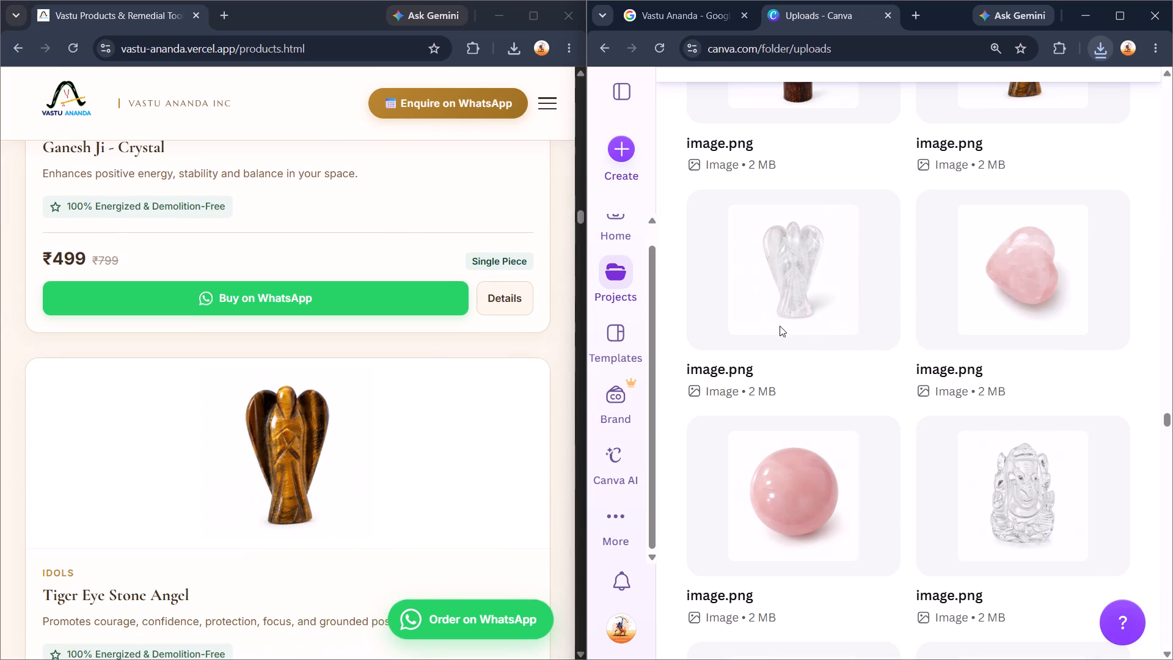
pyautogui.scroll(3, 880, 362)
pyautogui.click(1059, 335)
# Download the Tiger Eye Stone Angel image from the Canva uploads to Downloads as image (72) in PNG format.
pyautogui.scroll(2, 941, 356)
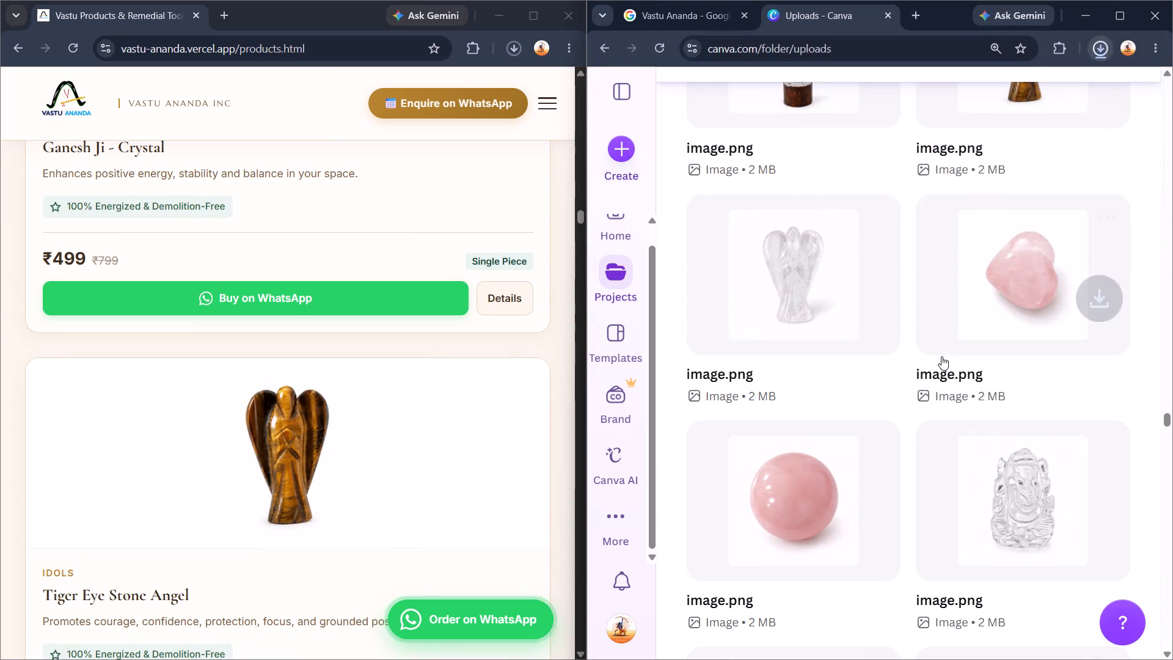
pyautogui.scroll(3, 941, 356)
pyautogui.click(1109, 367)
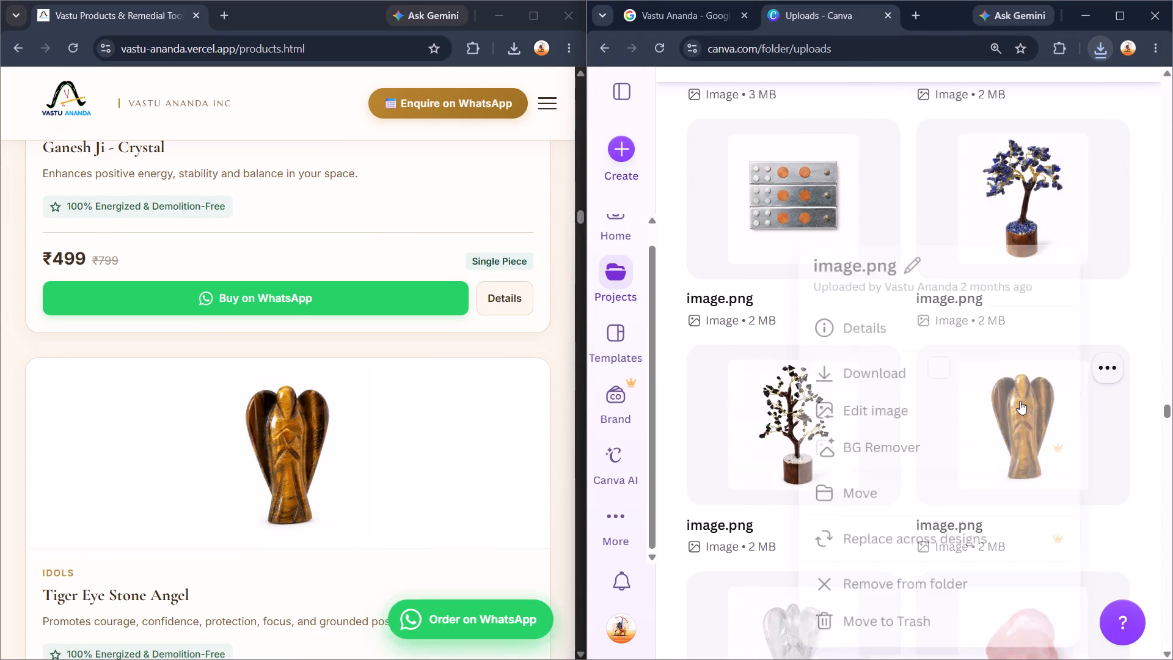
pyautogui.click(929, 379)
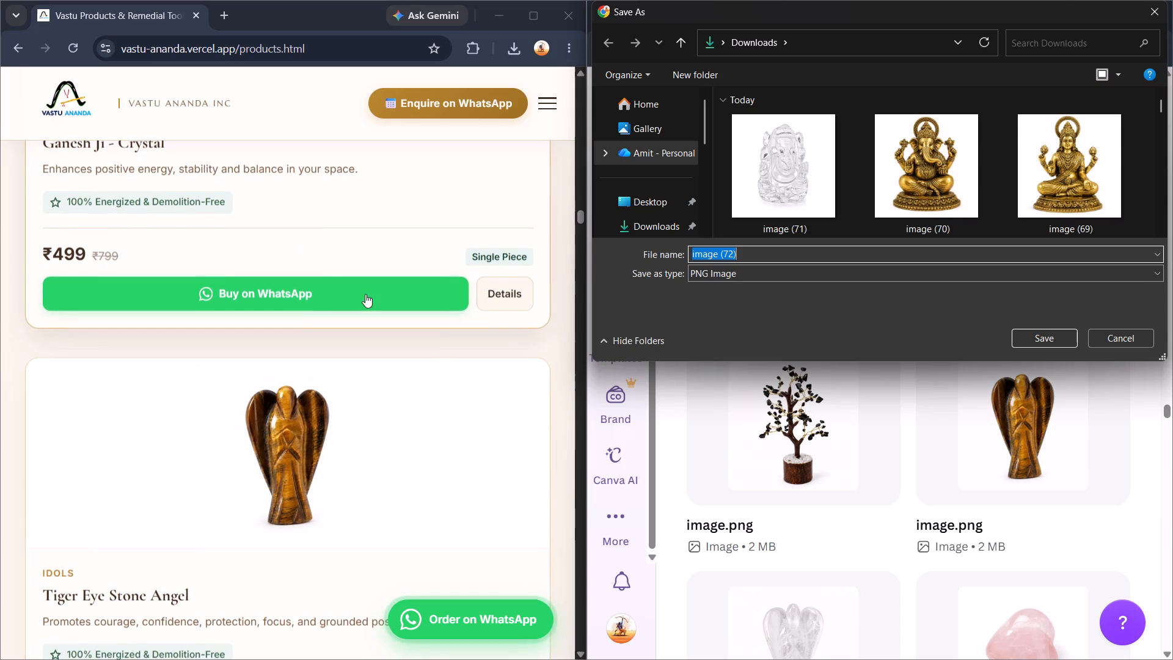
pyautogui.click(1036, 335)
# Download the Crystal Angel image, the website's listing after Tiger Eye Stone Angel, from the Canva uploads as image (73).
pyautogui.scroll(-5, 305, 373)
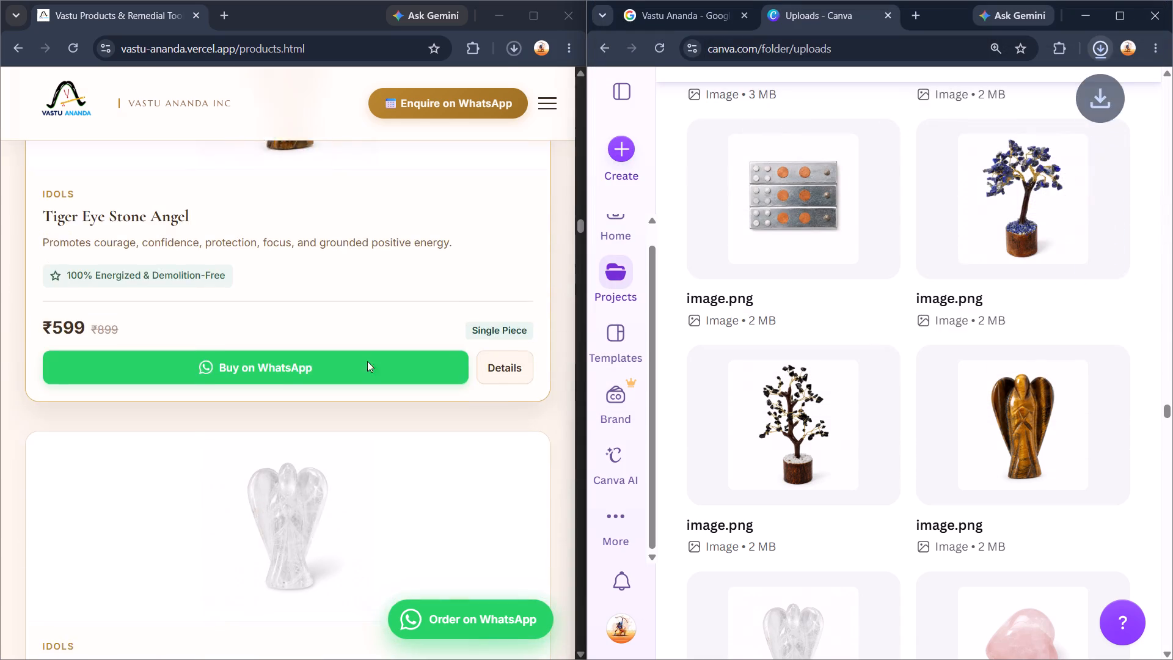
pyautogui.scroll(-2, 460, 363)
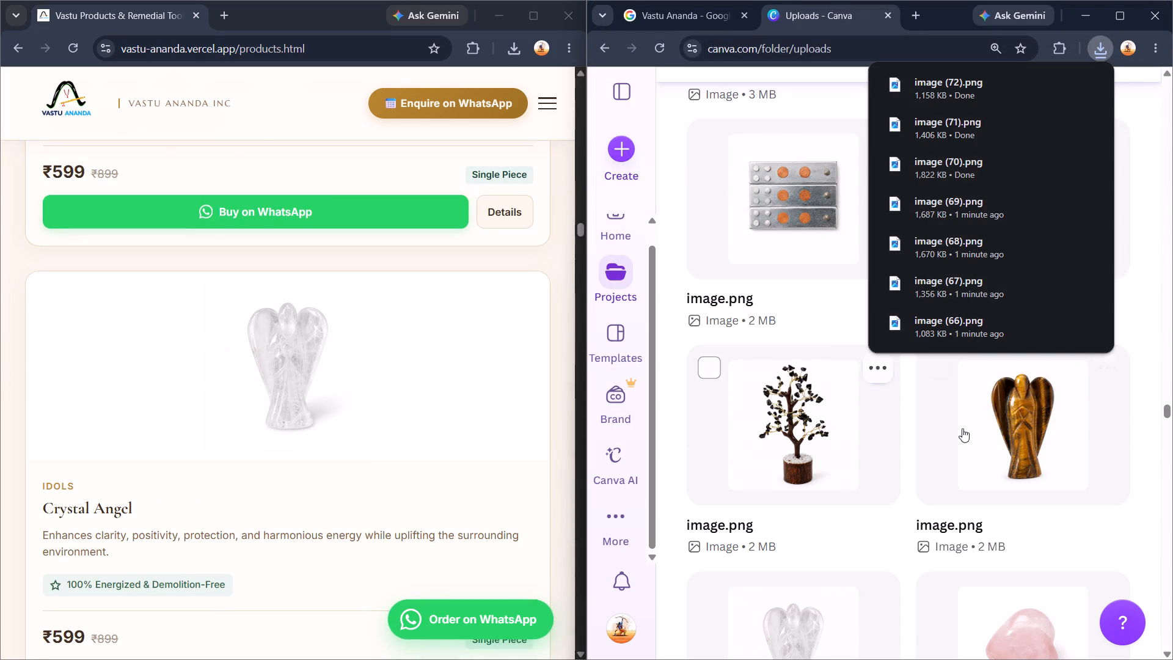
pyautogui.scroll(-2, 962, 429)
pyautogui.click(880, 440)
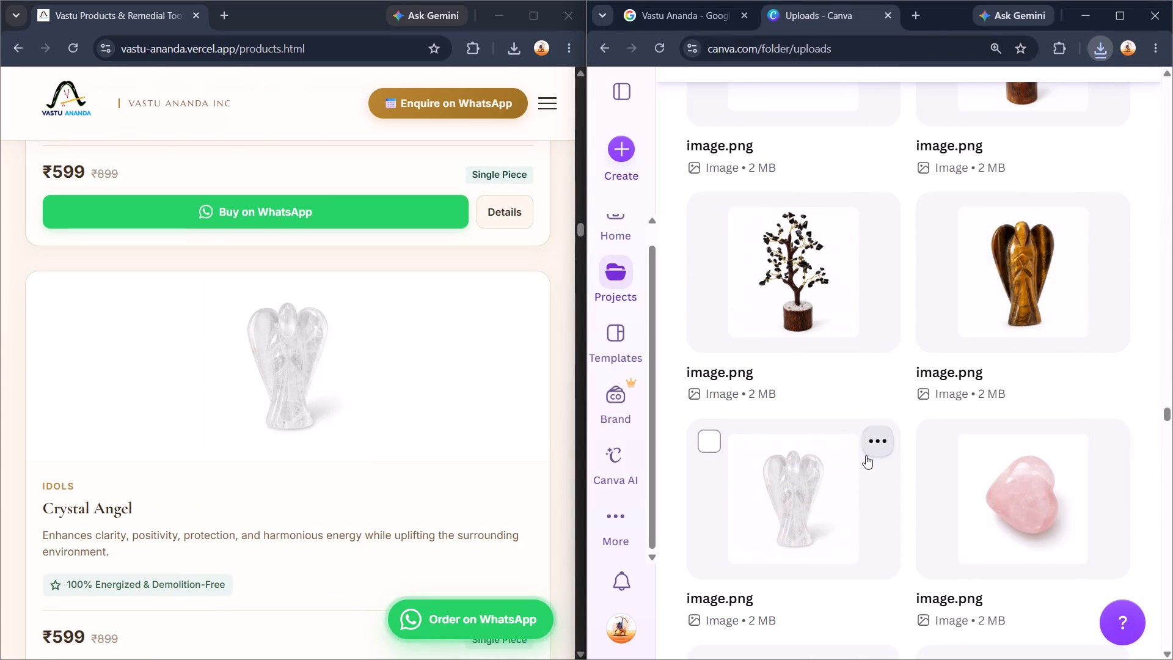
pyautogui.click(825, 371)
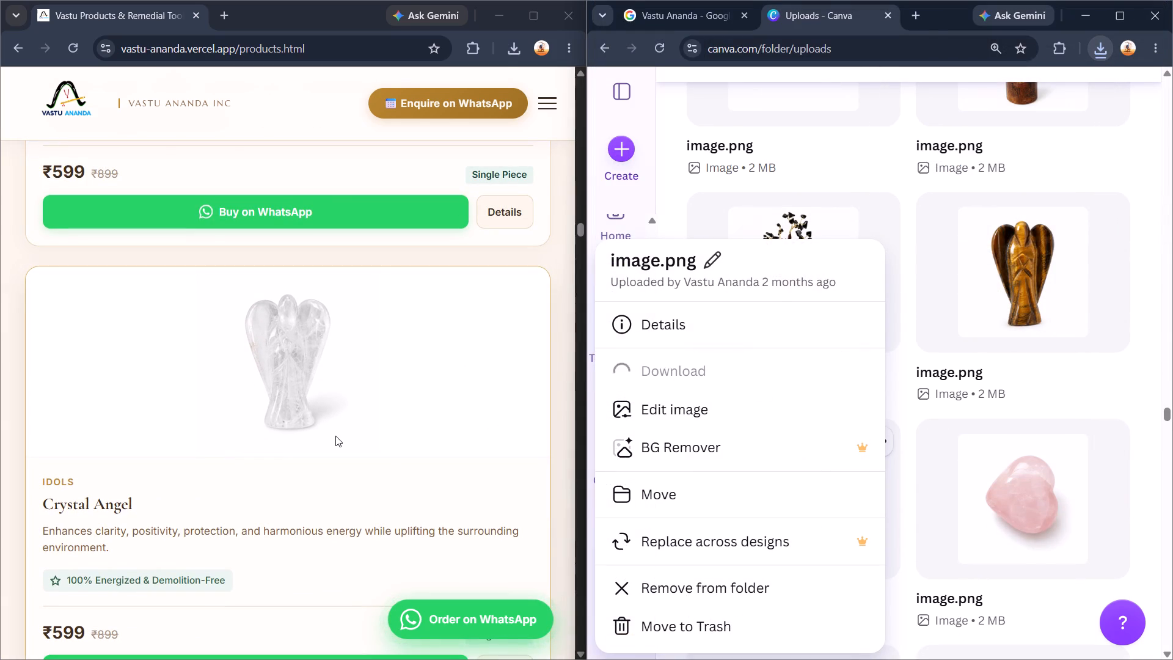
pyautogui.scroll(-4, 335, 436)
pyautogui.scroll(-1, 474, 422)
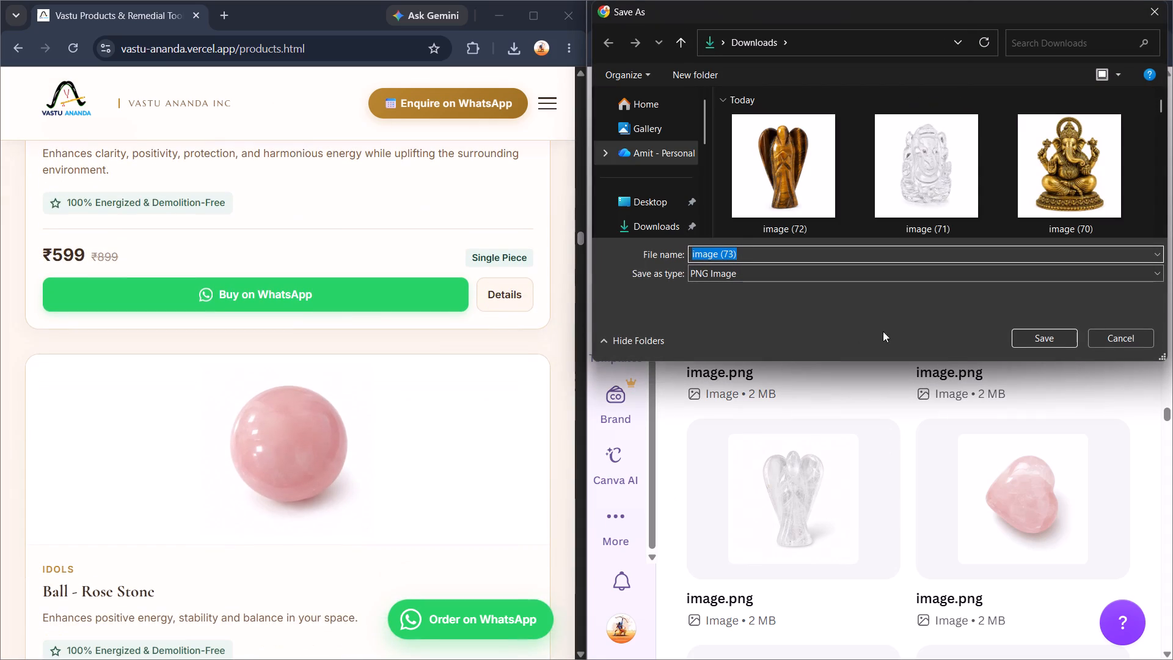
pyautogui.click(1048, 332)
# Find the Ball - Rose Stone image in the Canva uploads and download it to Downloads as image (74).
pyautogui.scroll(5, 759, 449)
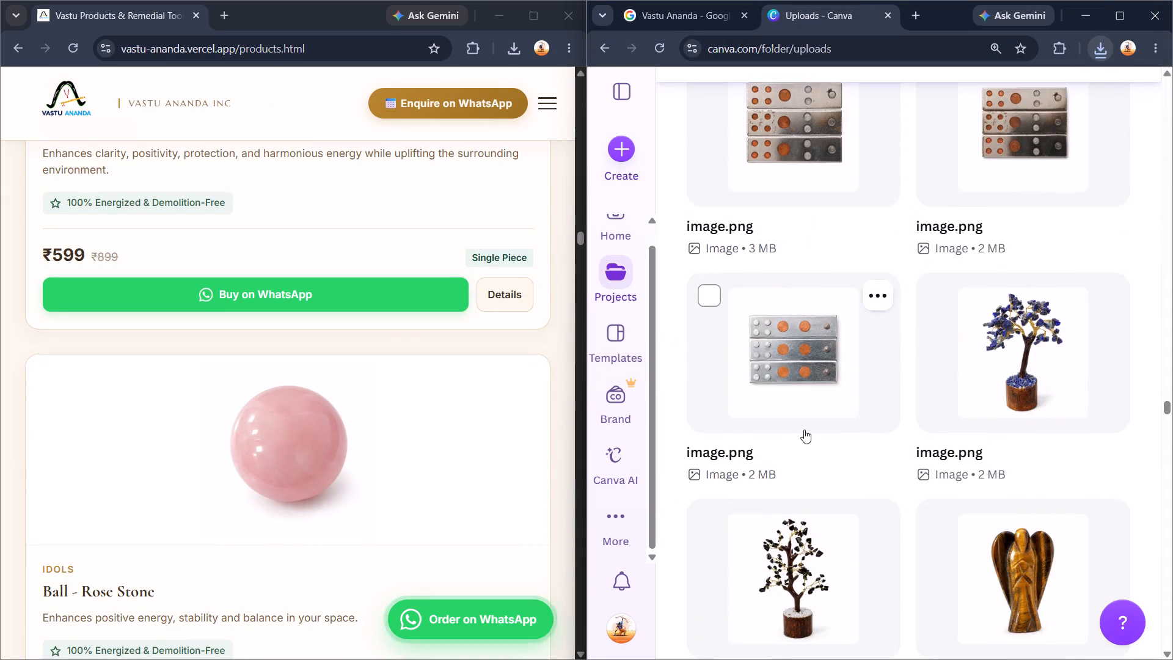
pyautogui.scroll(4, 804, 430)
pyautogui.scroll(-14, 804, 429)
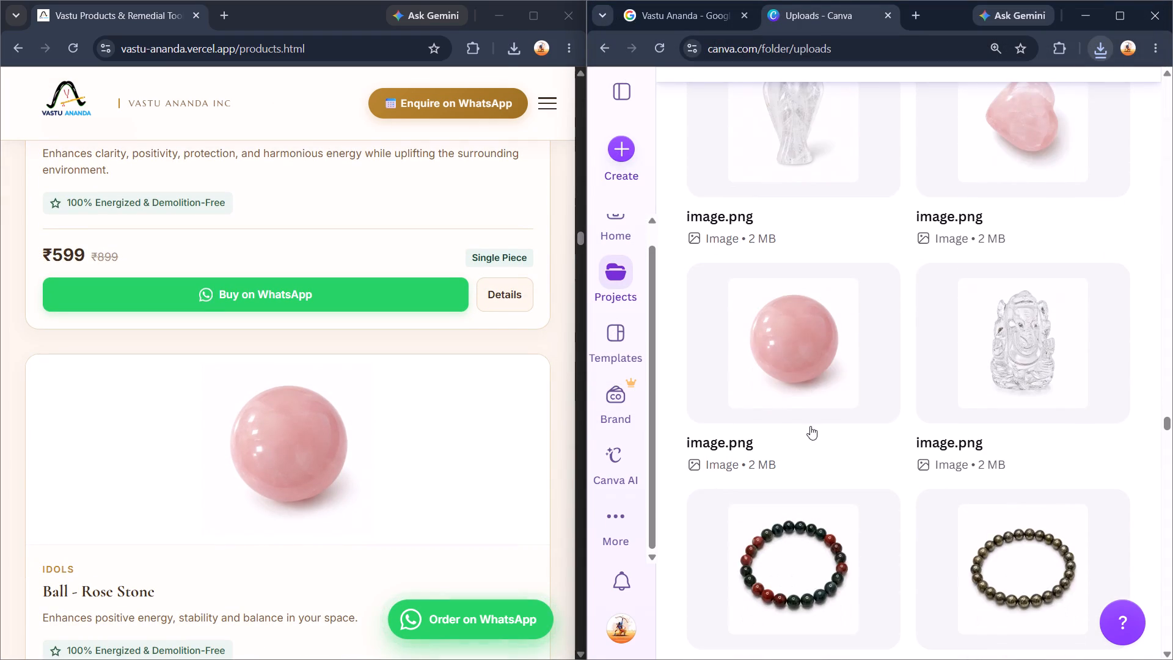
pyautogui.click(875, 286)
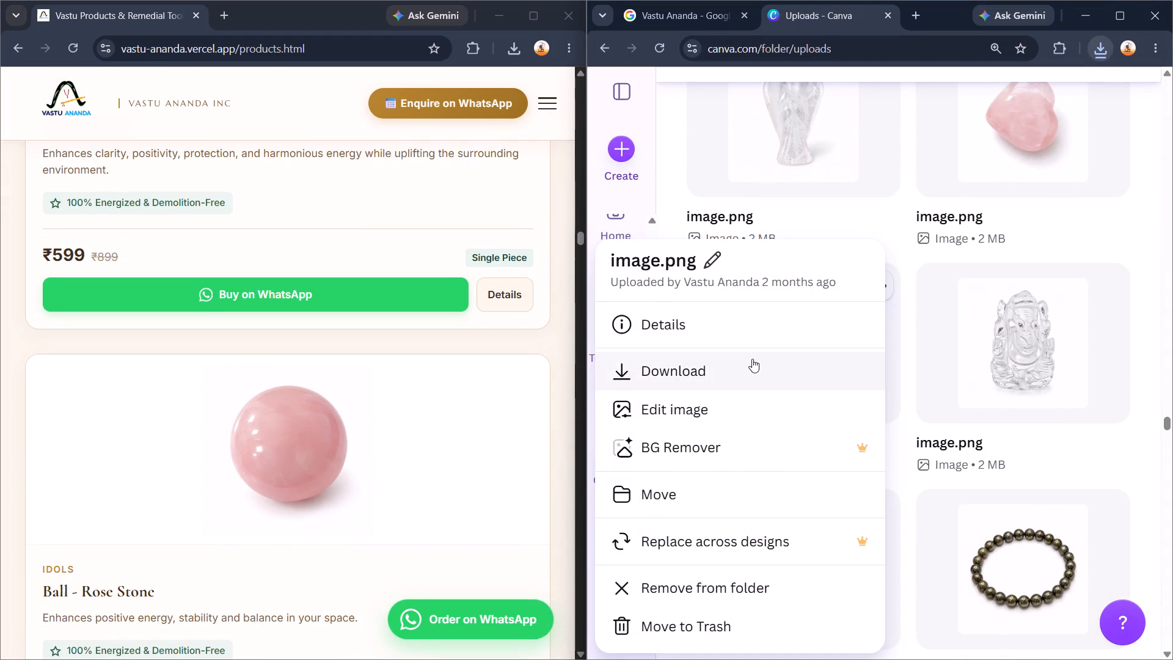
pyautogui.click(752, 359)
pyautogui.scroll(-7, 426, 364)
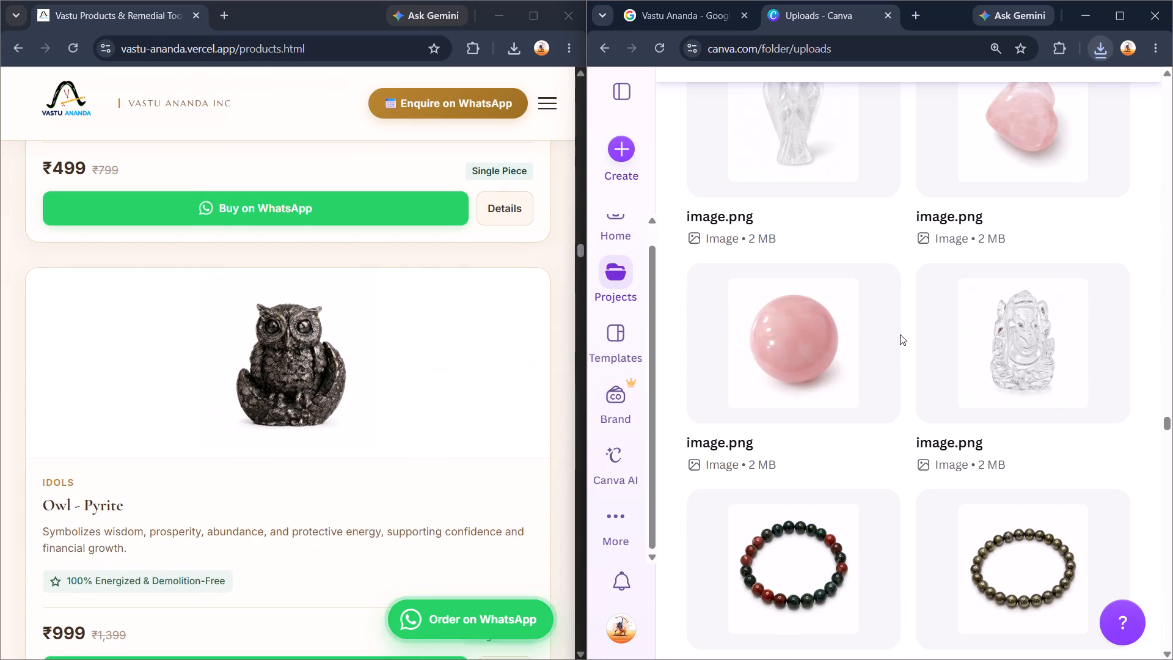
pyautogui.scroll(-4, 885, 359)
pyautogui.click(1033, 341)
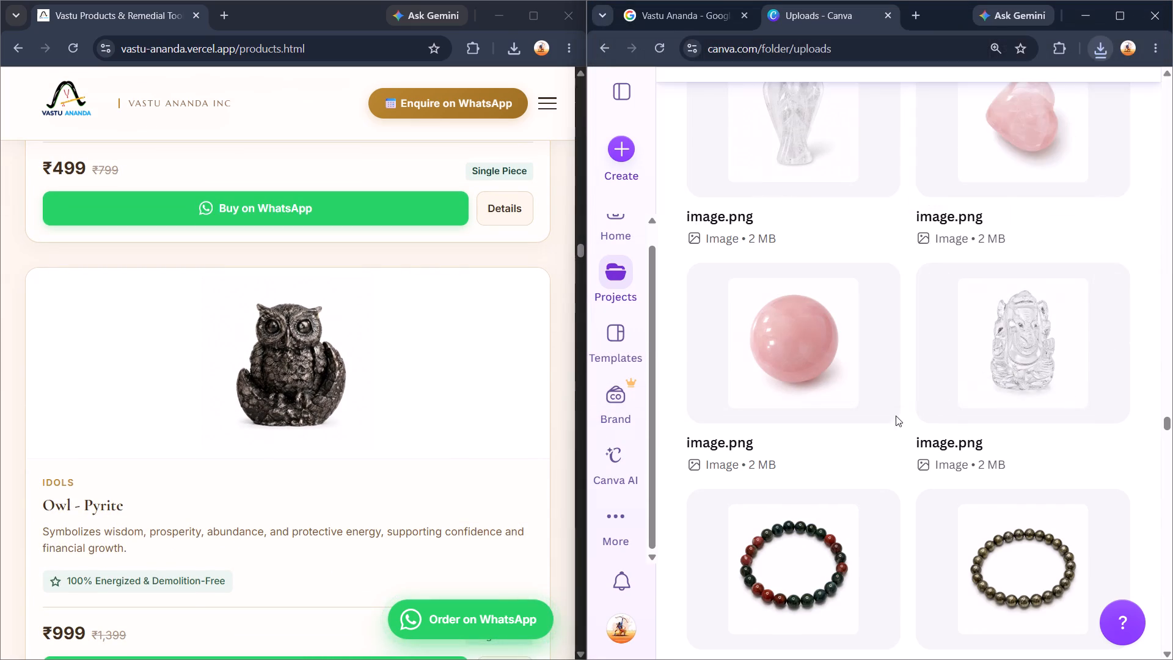
# Find the dark Owl - Pyrite image in the Canva uploads and download it to Downloads as image (75) in PNG format.
pyautogui.scroll(-1, 578, 428)
pyautogui.scroll(5, 869, 412)
pyautogui.scroll(3, 703, 404)
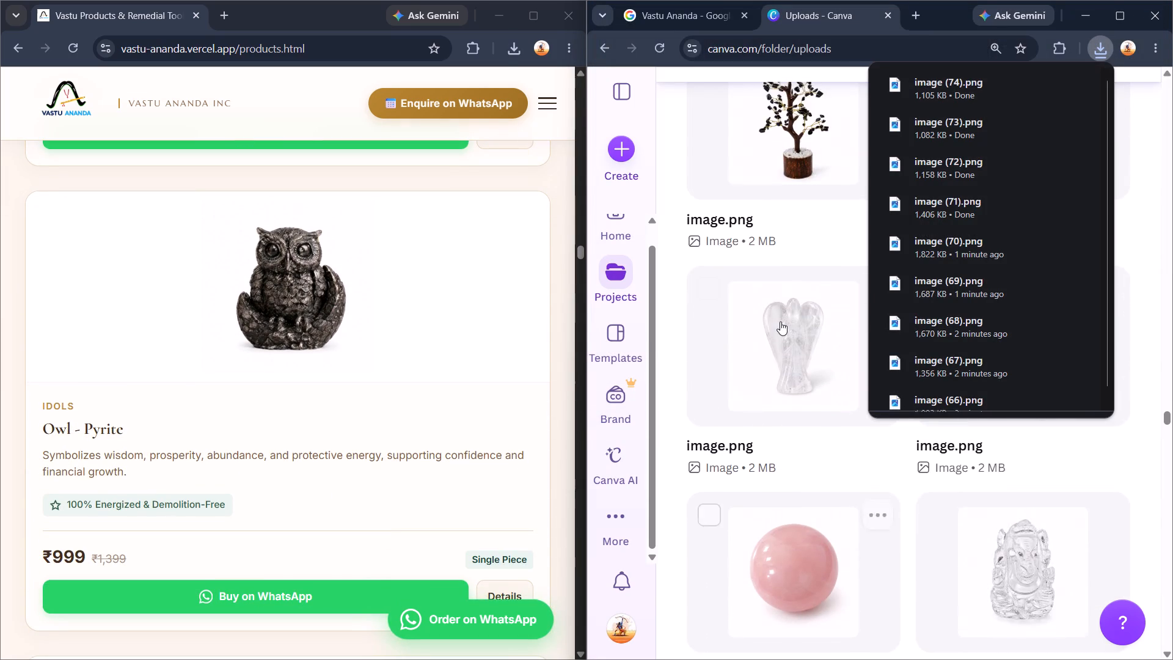
pyautogui.scroll(4, 780, 321)
pyautogui.scroll(20, 777, 326)
pyautogui.scroll(7, 777, 326)
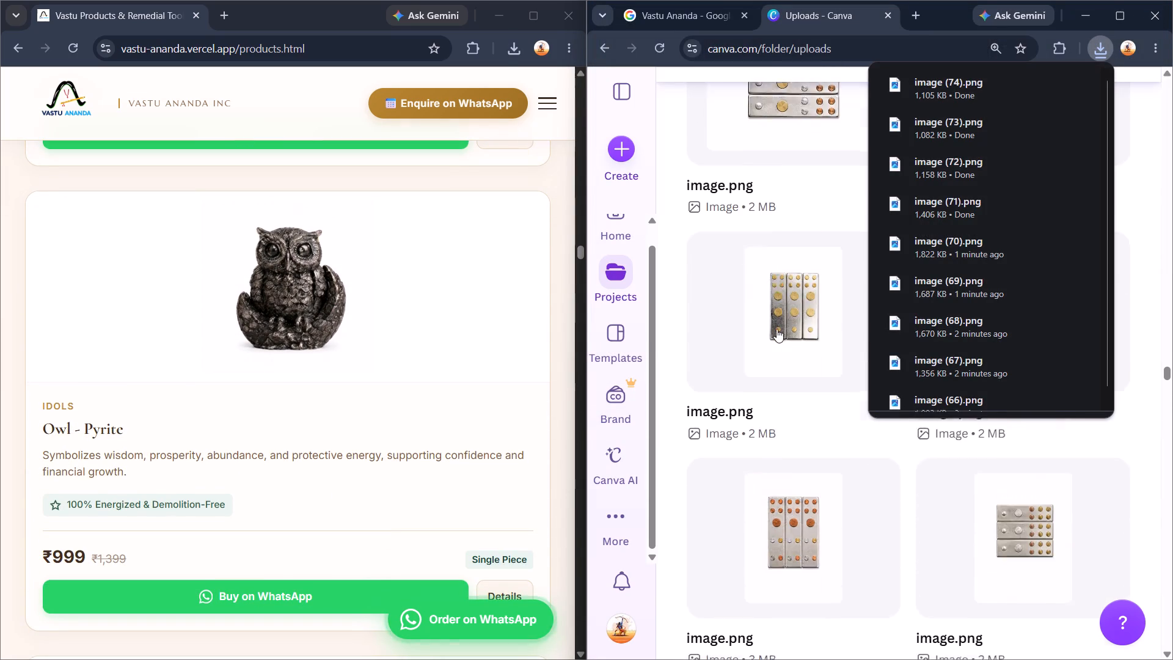
pyautogui.scroll(20, 777, 329)
pyautogui.scroll(15, 777, 329)
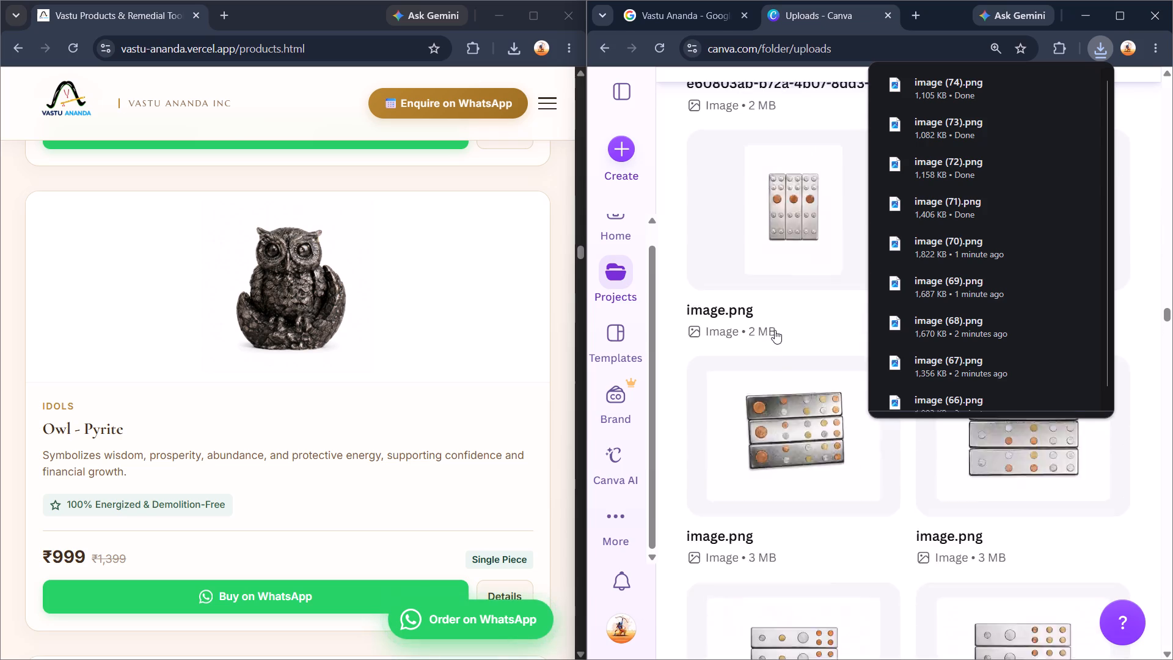
pyautogui.scroll(20, 775, 330)
pyautogui.scroll(10, 775, 330)
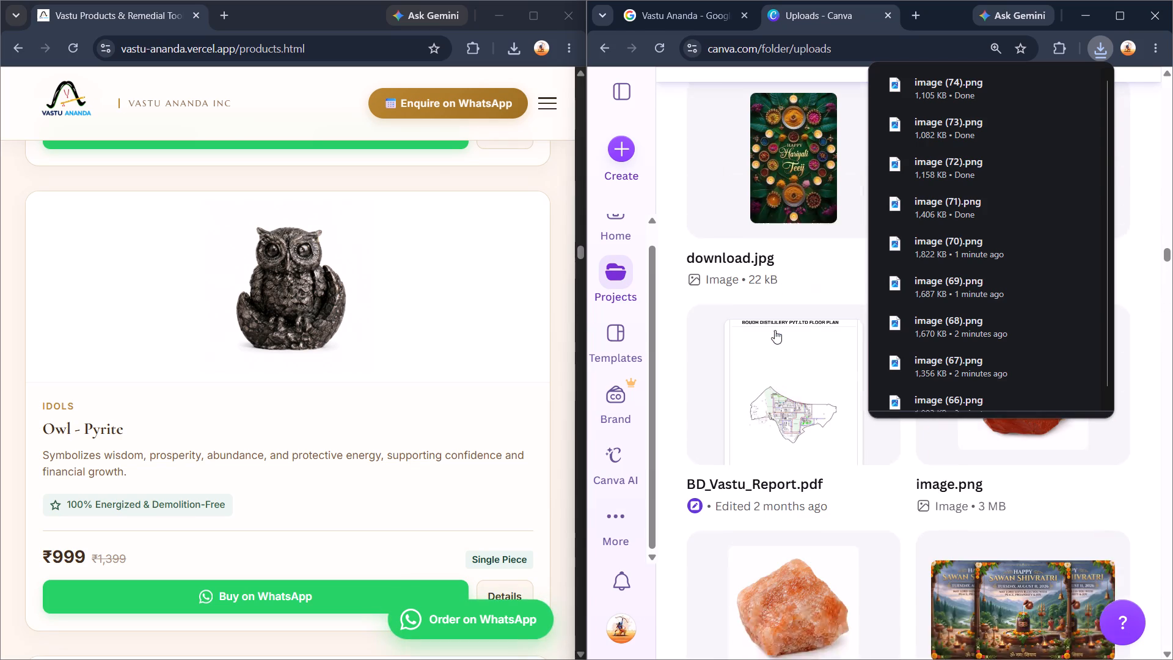
pyautogui.scroll(17, 775, 330)
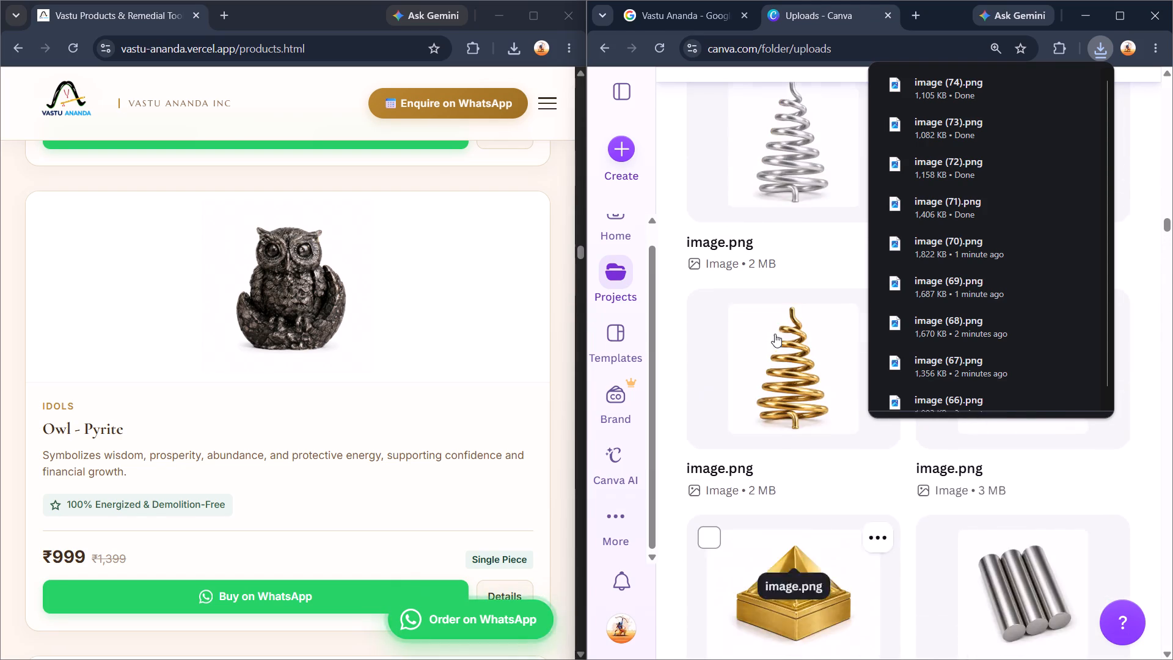
pyautogui.scroll(9, 775, 334)
pyautogui.scroll(-6, 775, 334)
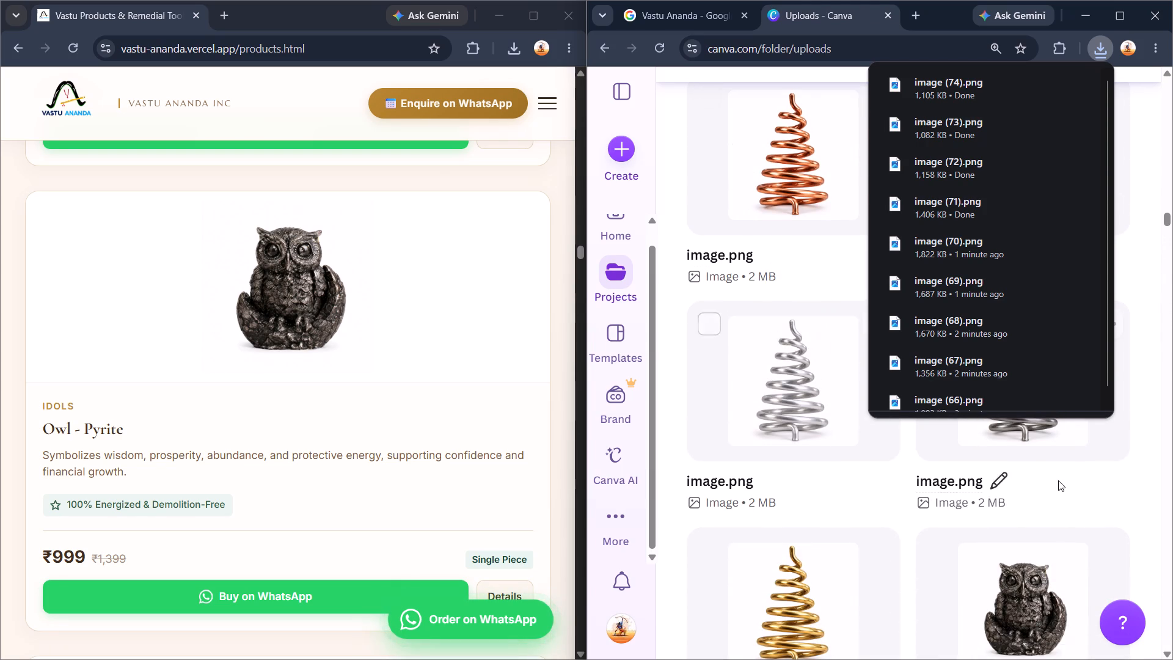
pyautogui.click(1103, 556)
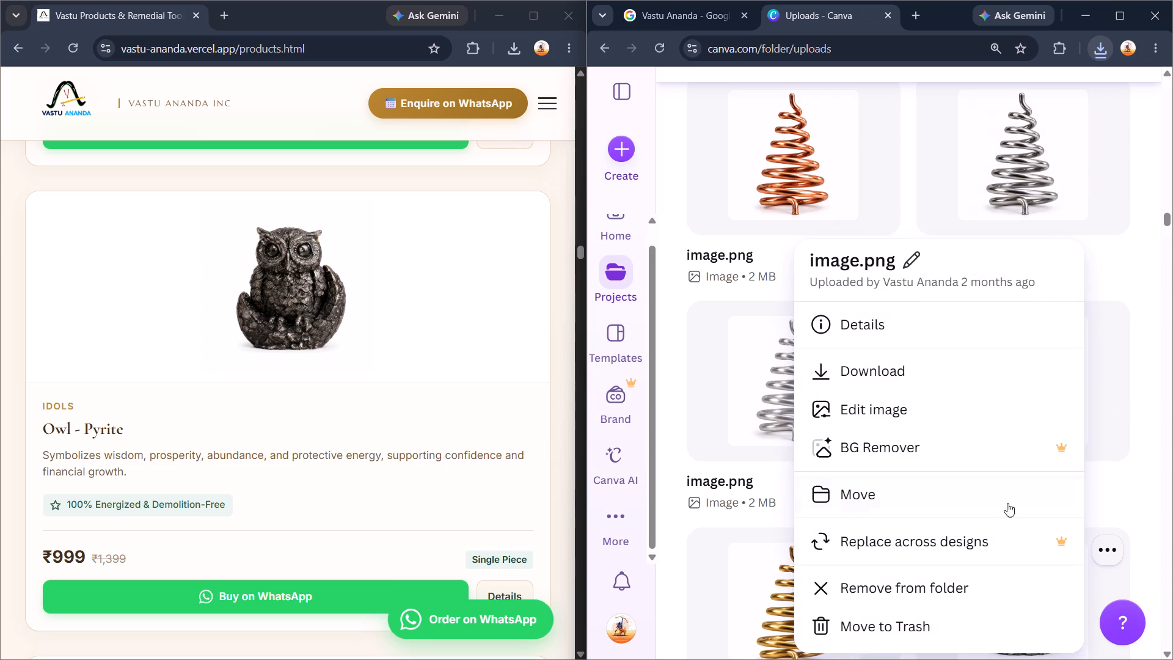
pyautogui.click(979, 371)
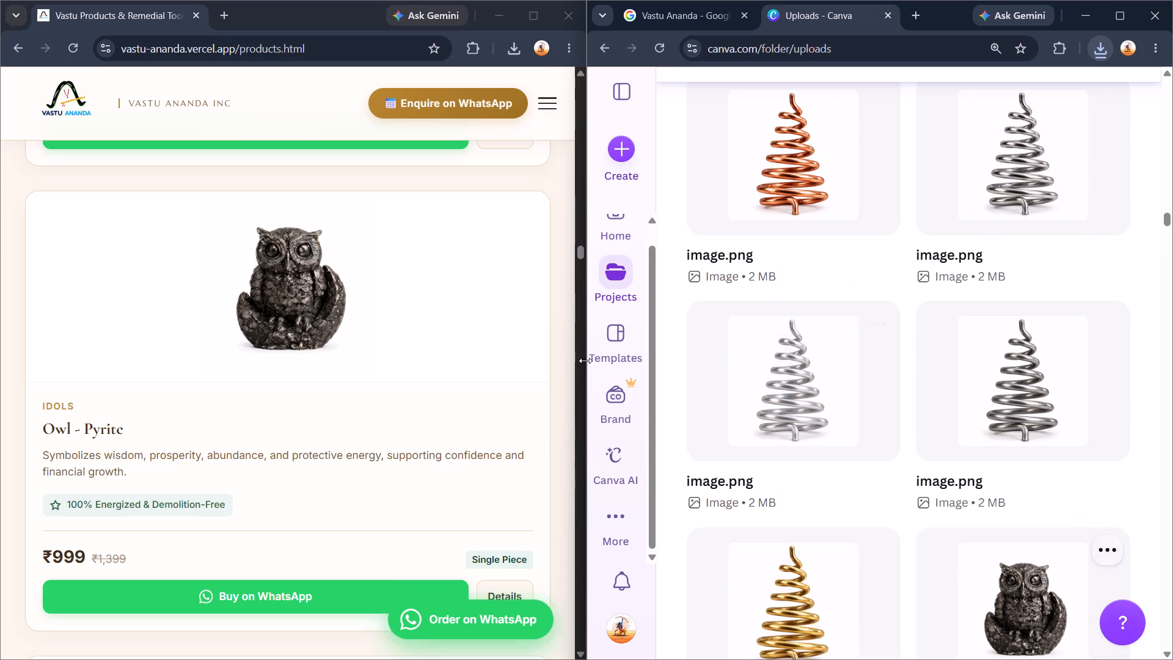
pyautogui.scroll(-6, 396, 362)
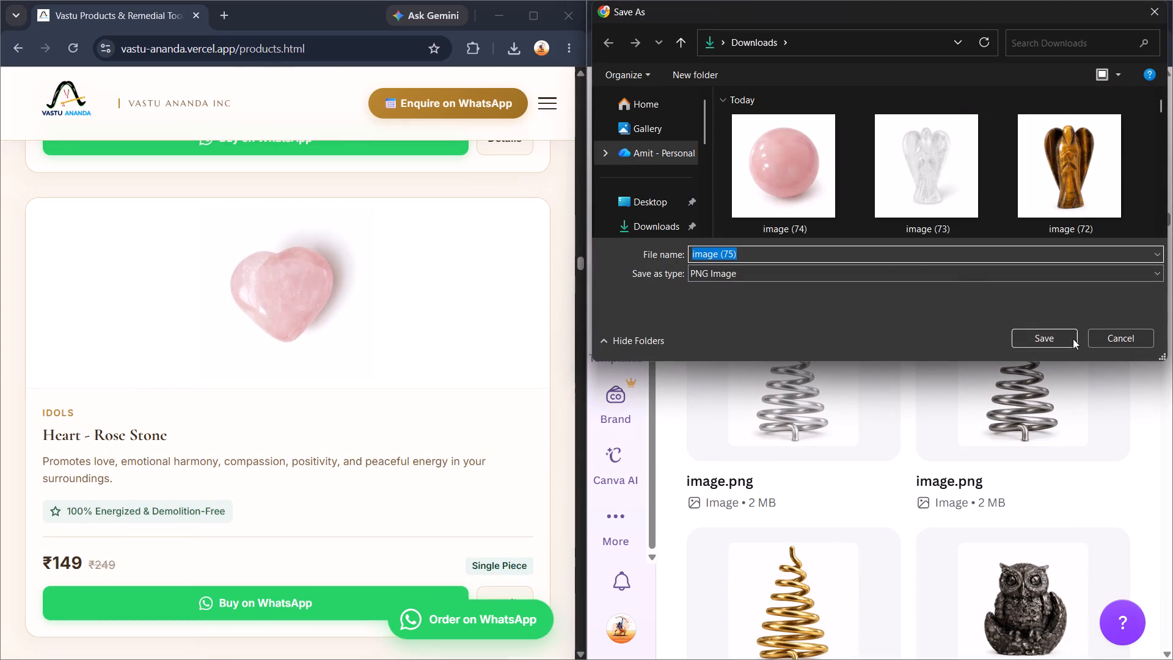
pyautogui.click(1053, 340)
# Find the Heart - Rose Stone image in the Canva uploads and download it to Downloads as image (76) in PNG format.
pyautogui.scroll(-10, 755, 375)
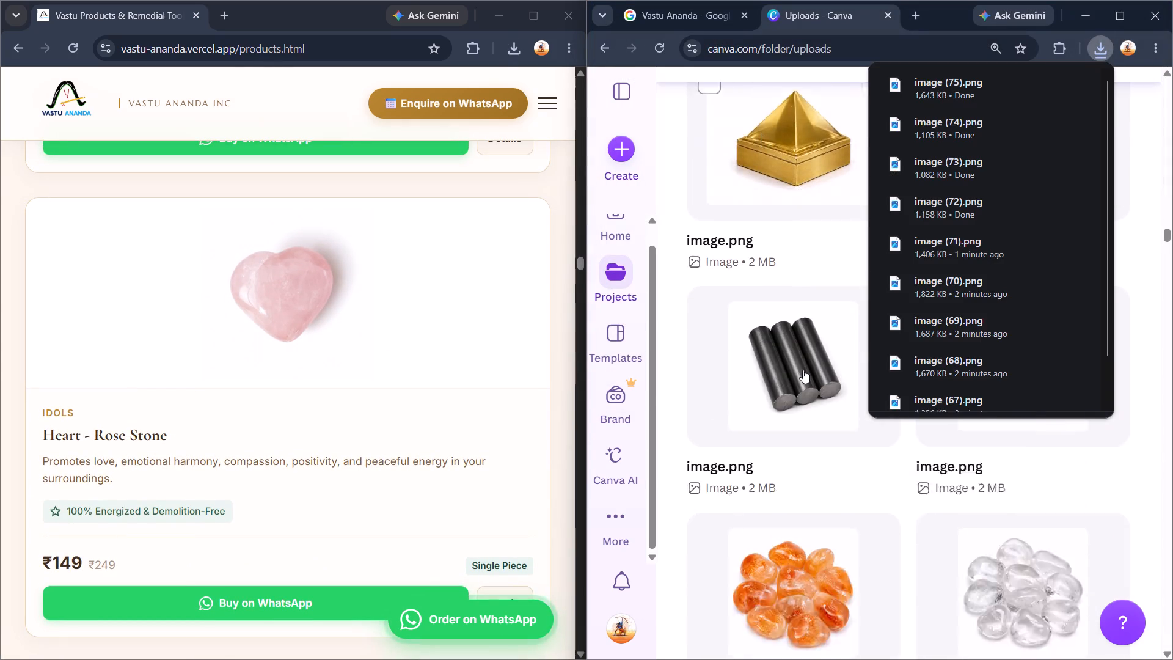
pyautogui.scroll(-15, 775, 384)
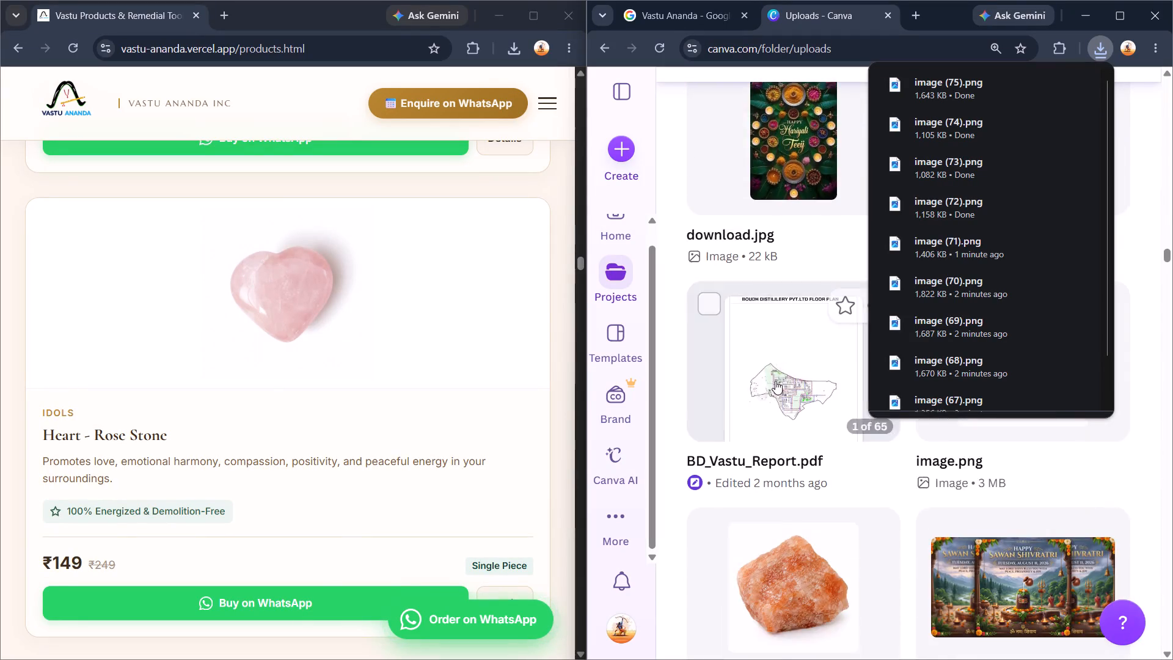
pyautogui.scroll(-18, 775, 381)
pyautogui.scroll(-7, 775, 381)
pyautogui.scroll(-20, 775, 381)
pyautogui.scroll(-11, 775, 381)
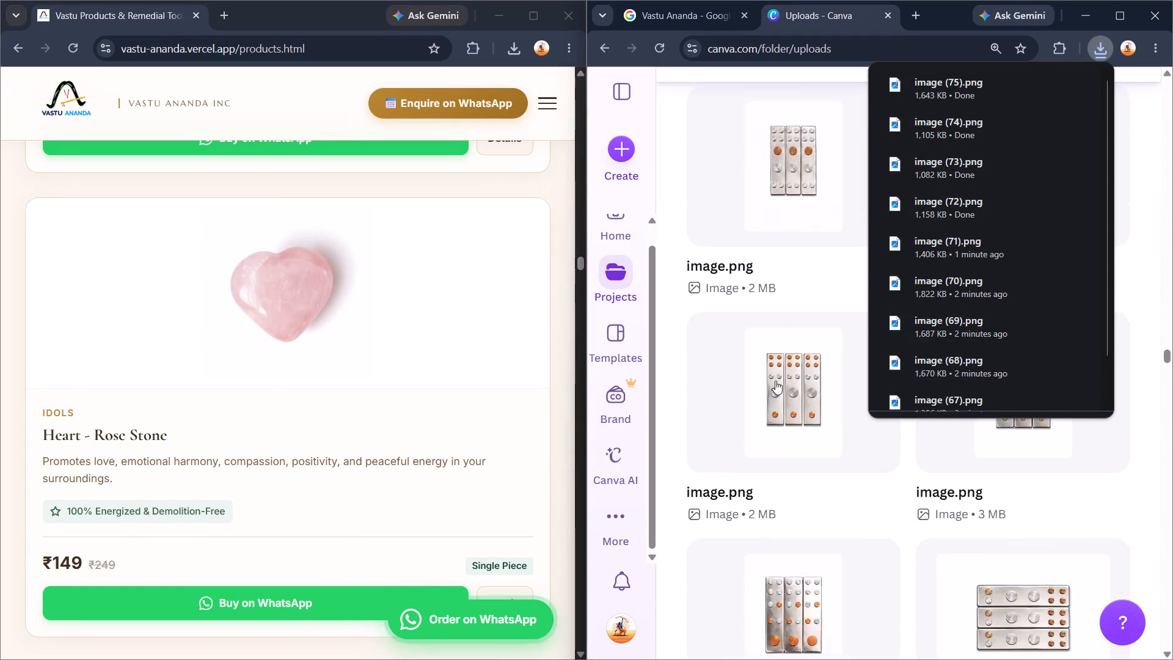
pyautogui.scroll(-20, 775, 381)
pyautogui.scroll(-16, 775, 381)
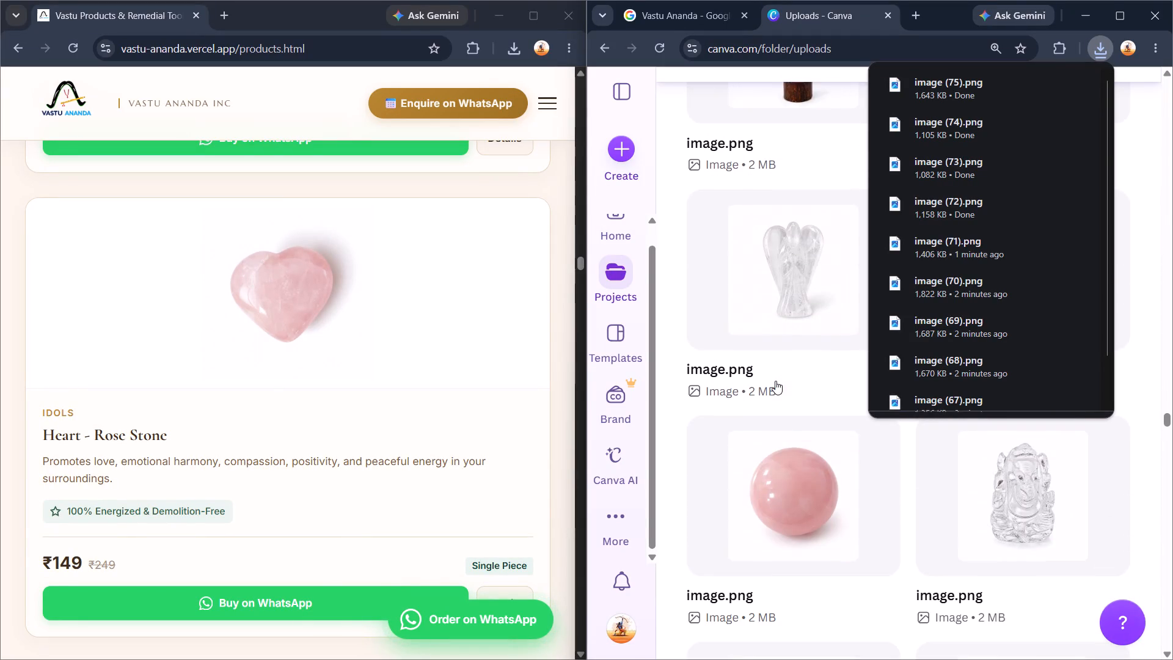
pyautogui.scroll(-5, 775, 381)
pyautogui.scroll(4, 775, 381)
pyautogui.click(928, 9)
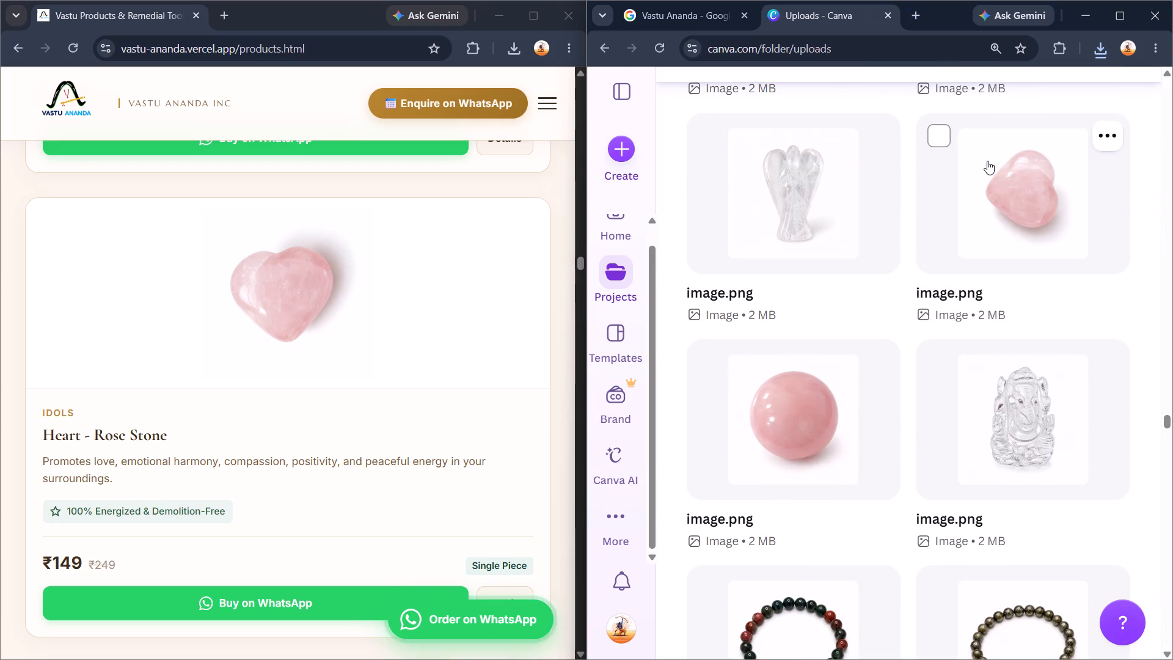
pyautogui.click(1119, 145)
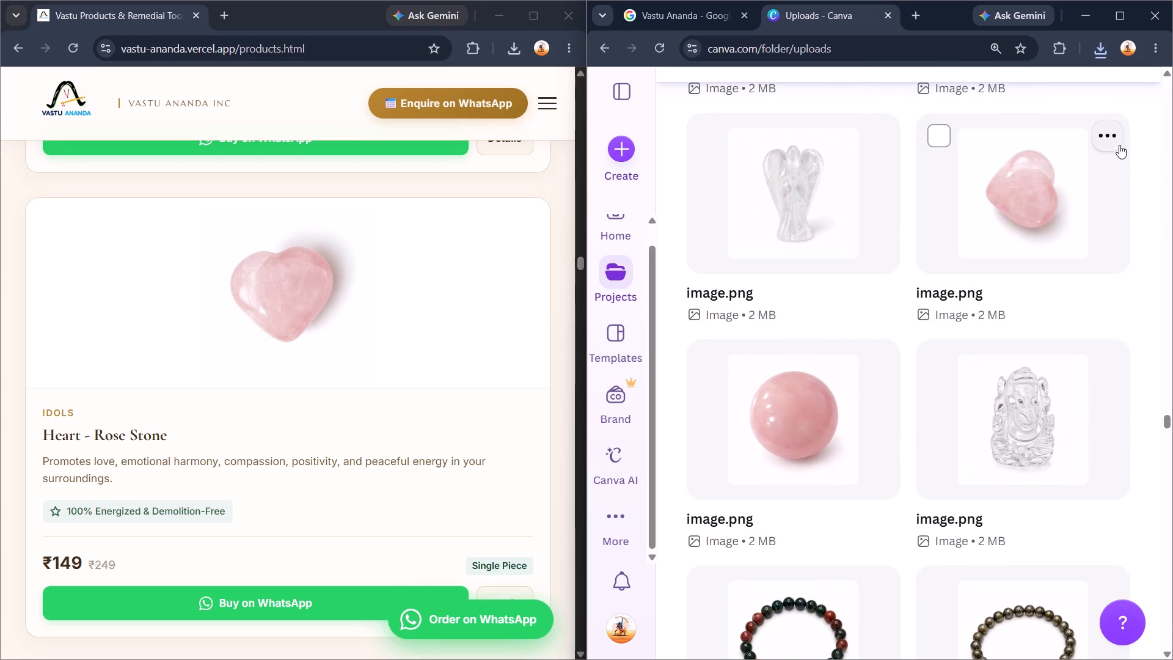
pyautogui.click(945, 255)
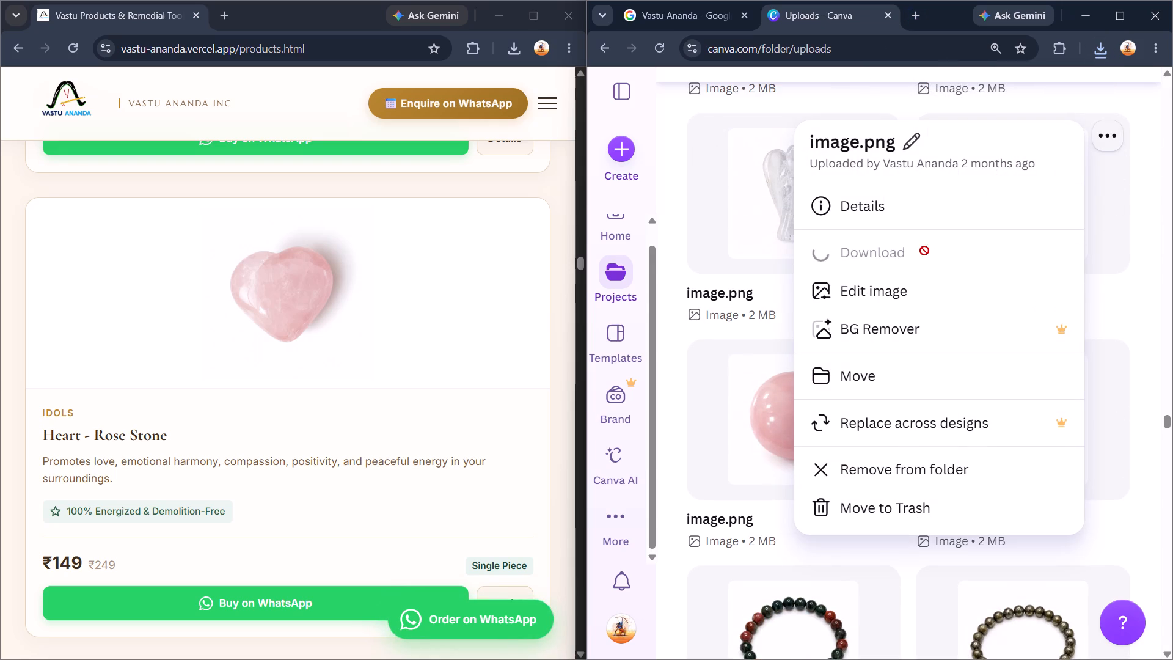
pyautogui.scroll(-5, 323, 296)
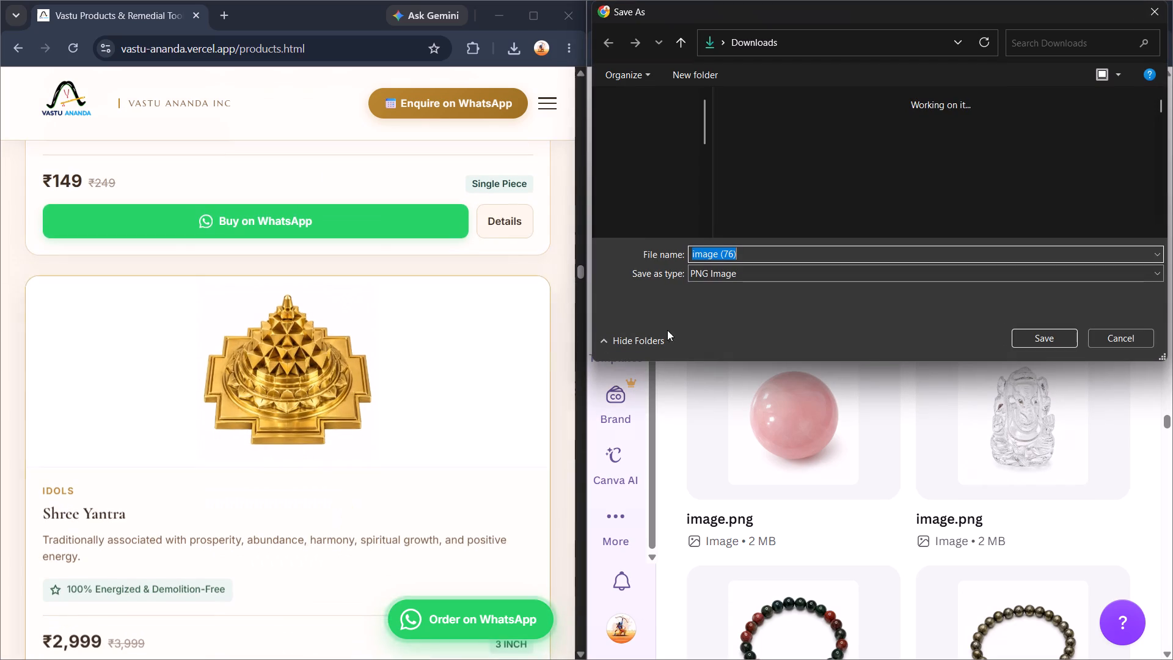
pyautogui.click(1049, 340)
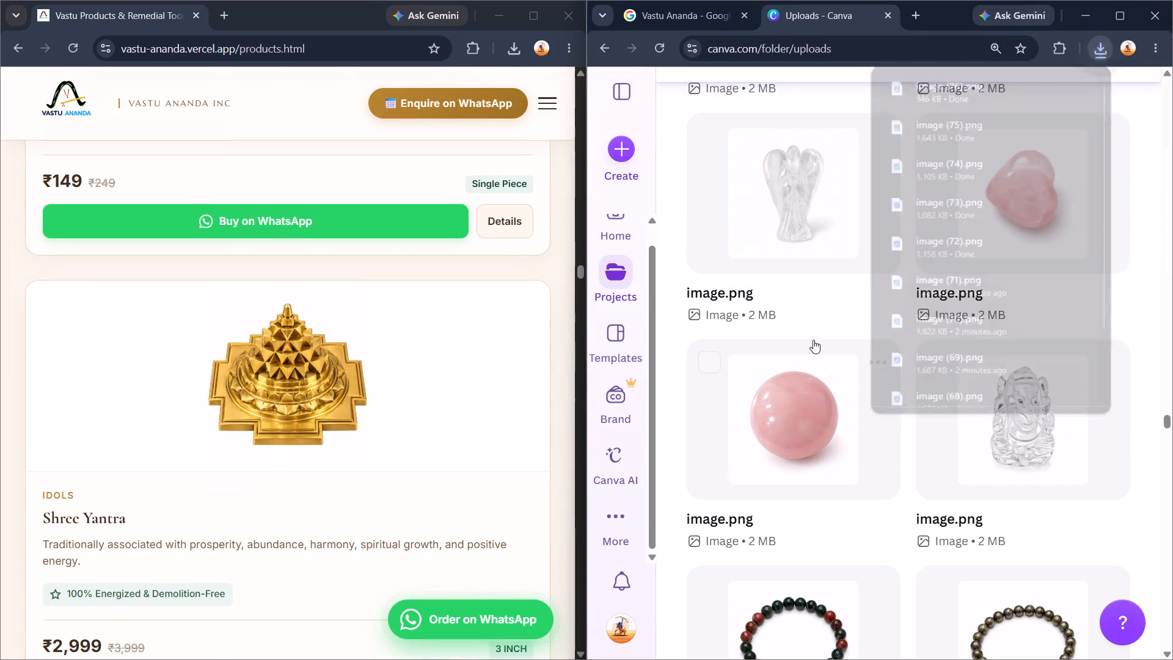
# Find the golden Shree Yantra image in the Canva uploads and download it as image (77).
pyautogui.scroll(11, 815, 340)
pyautogui.scroll(14, 815, 340)
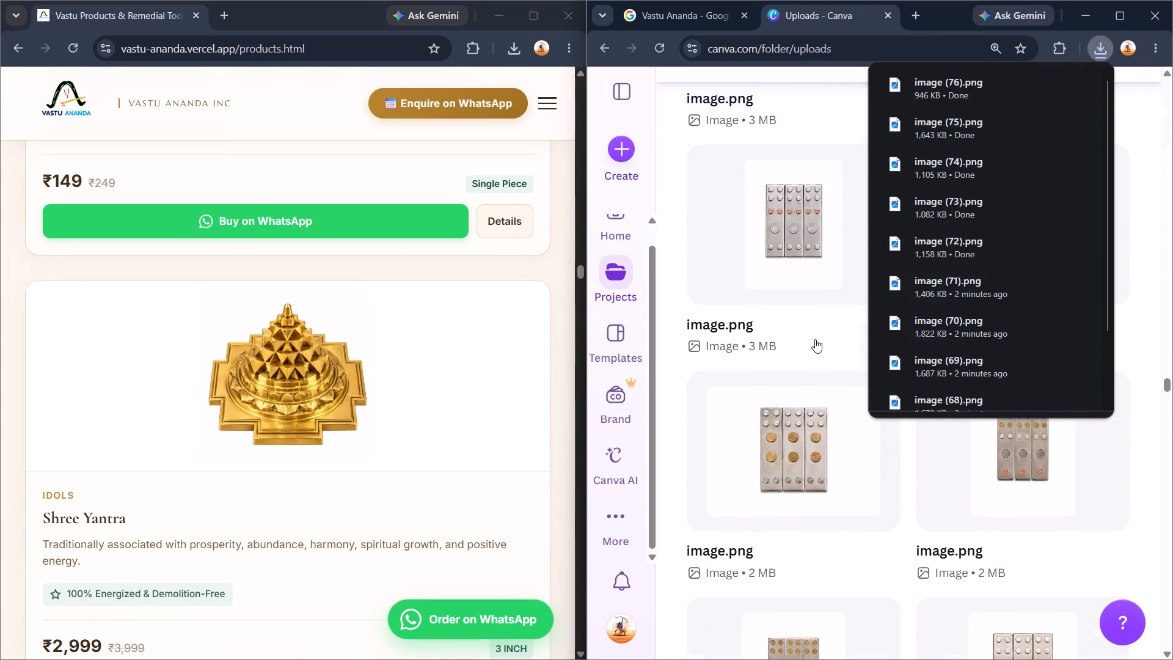
pyautogui.scroll(18, 815, 339)
pyautogui.scroll(10, 815, 339)
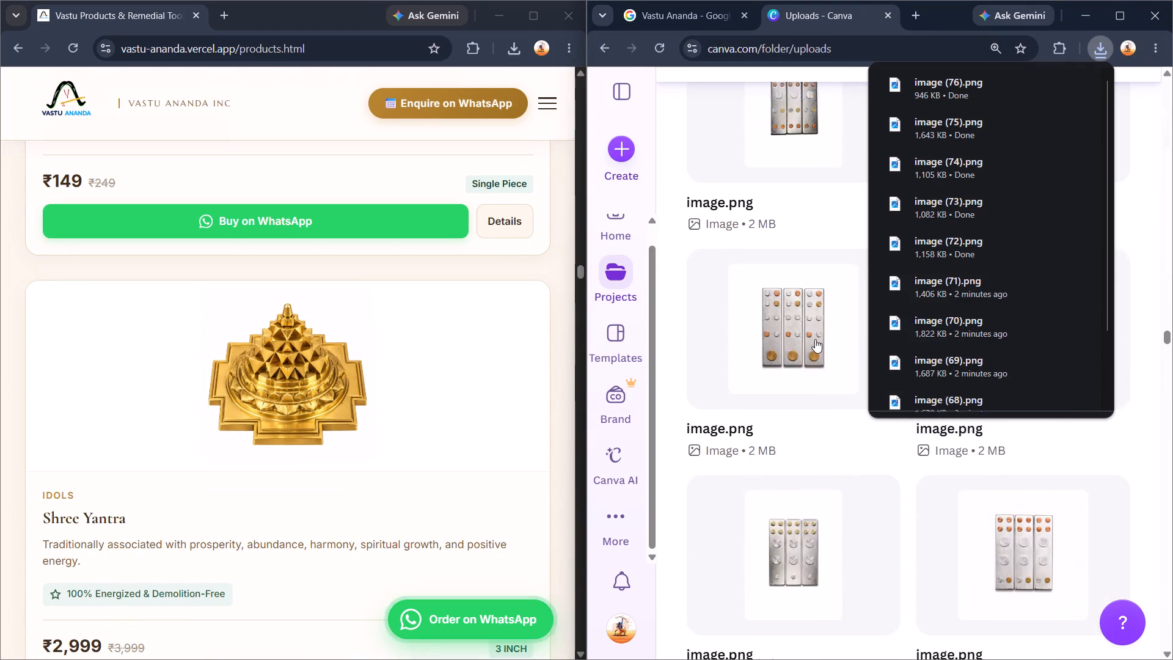
pyautogui.scroll(13, 815, 339)
pyautogui.scroll(17, 815, 339)
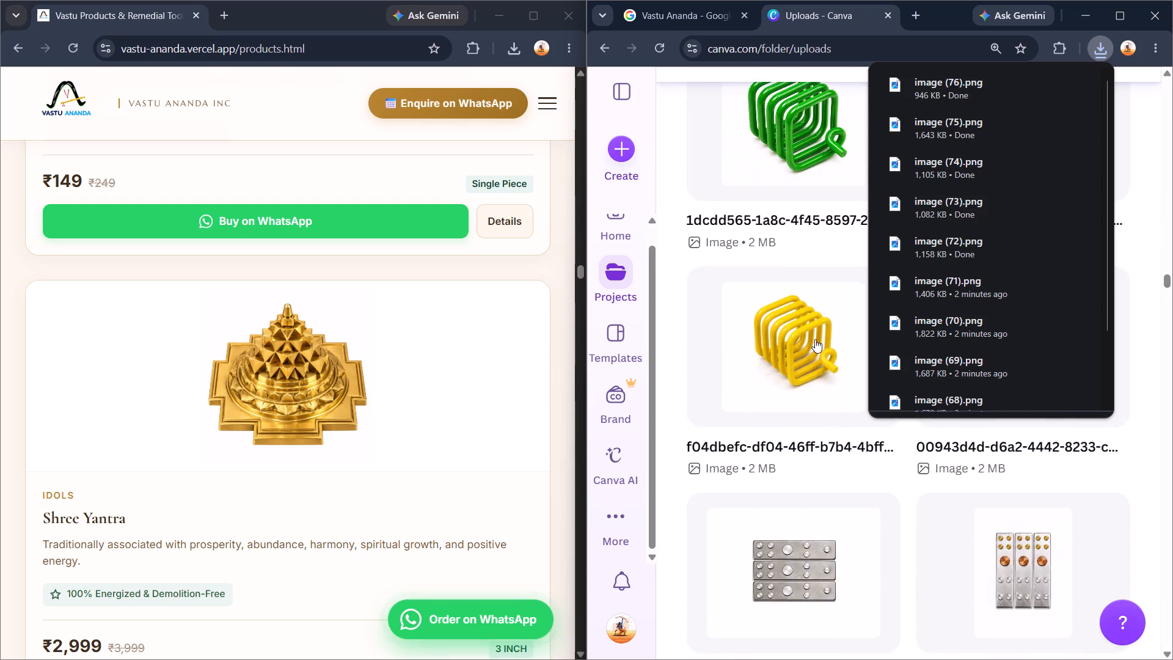
pyautogui.scroll(14, 815, 339)
pyautogui.scroll(7, 815, 339)
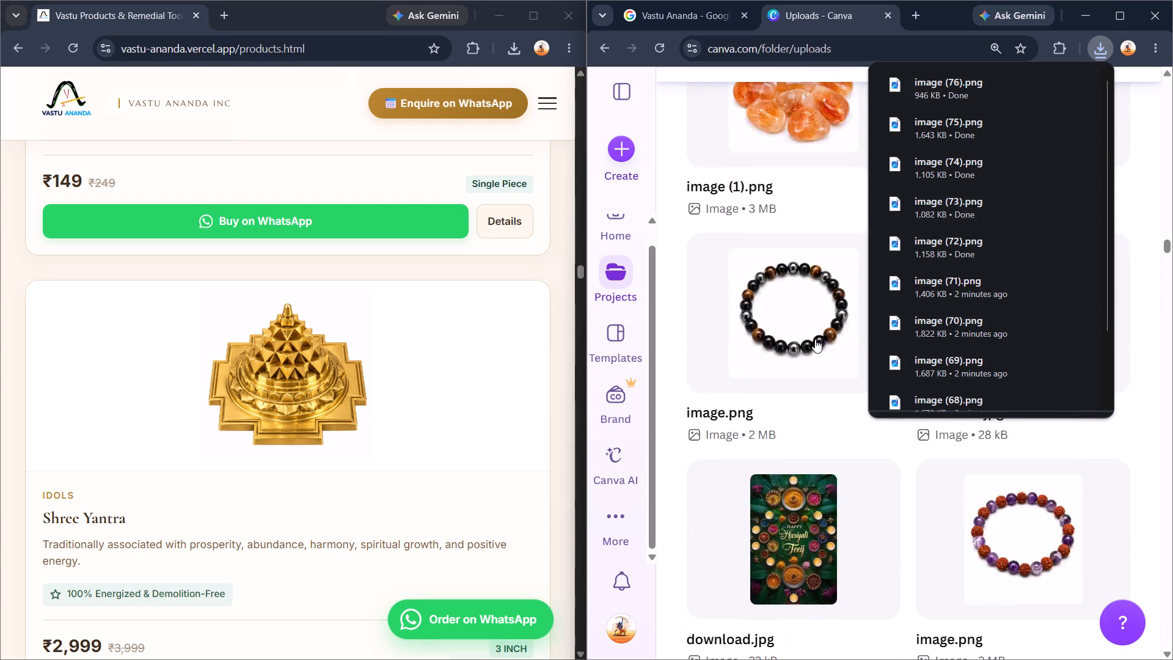
pyautogui.scroll(11, 815, 339)
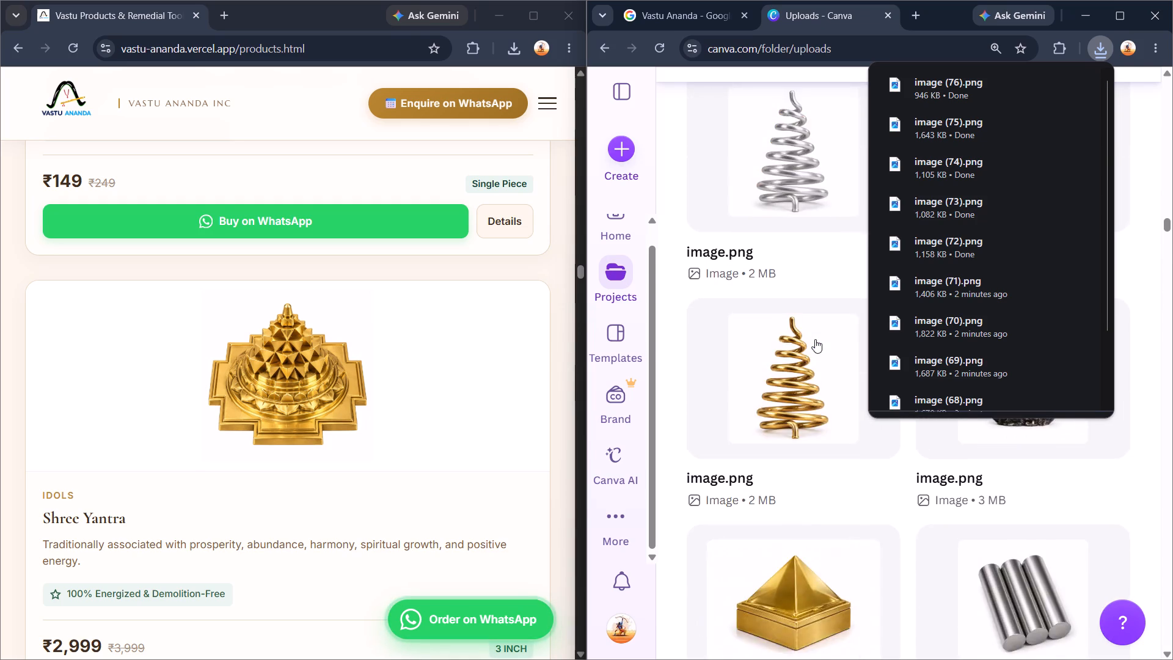
pyautogui.scroll(18, 815, 339)
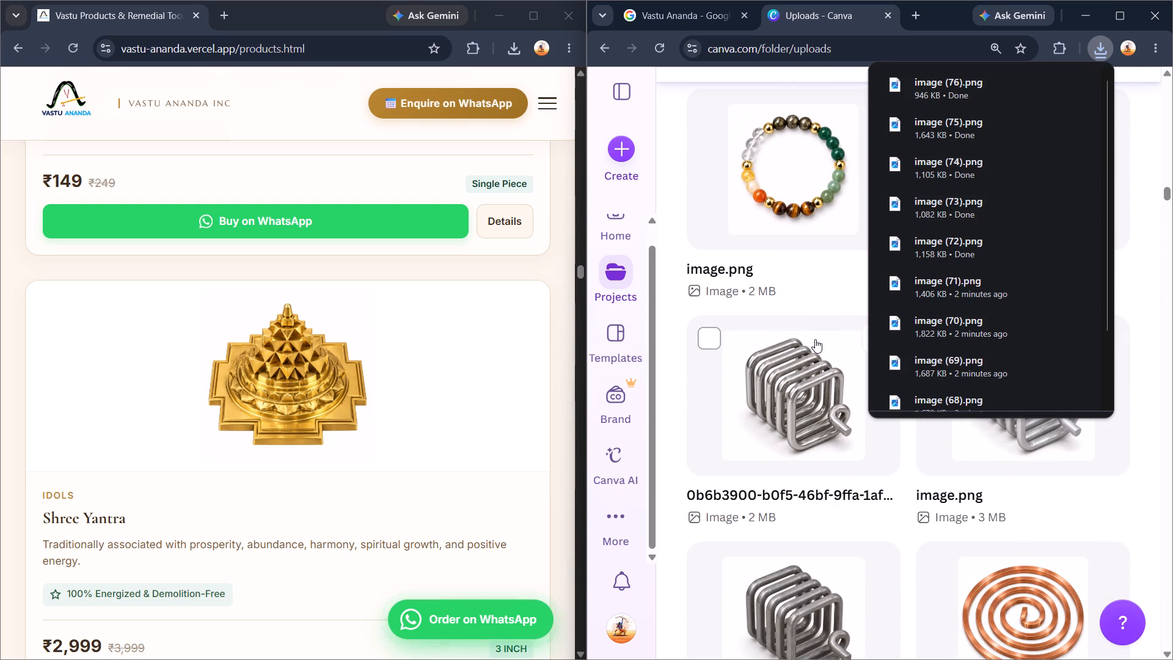
pyautogui.scroll(8, 815, 339)
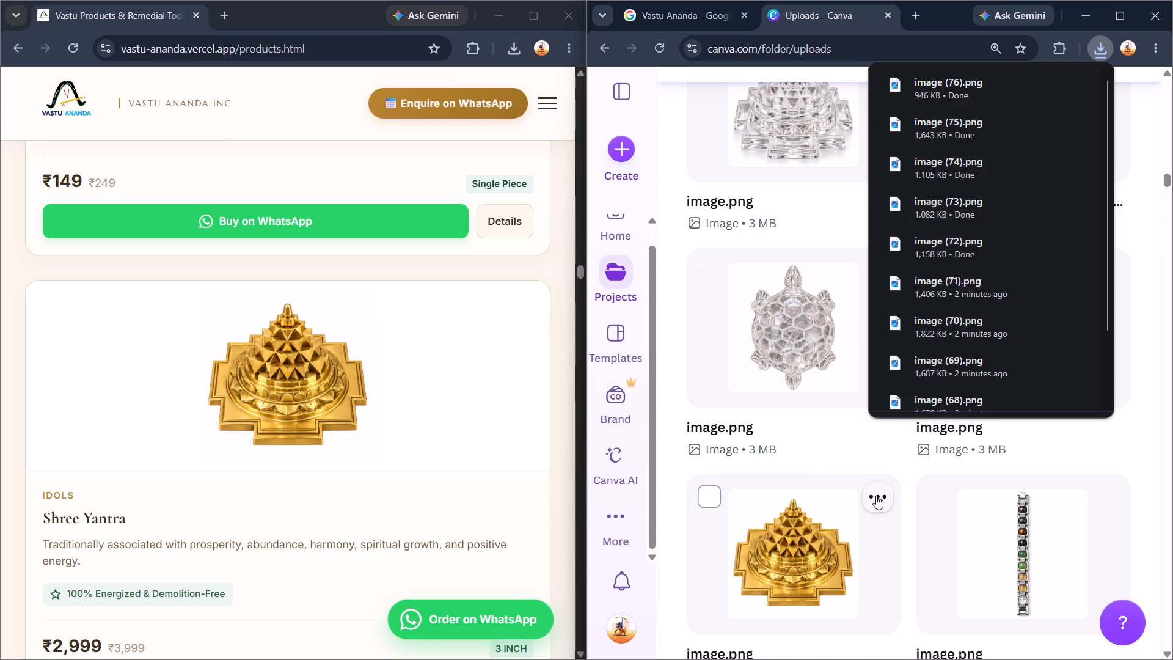
pyautogui.click(876, 496)
pyautogui.click(783, 380)
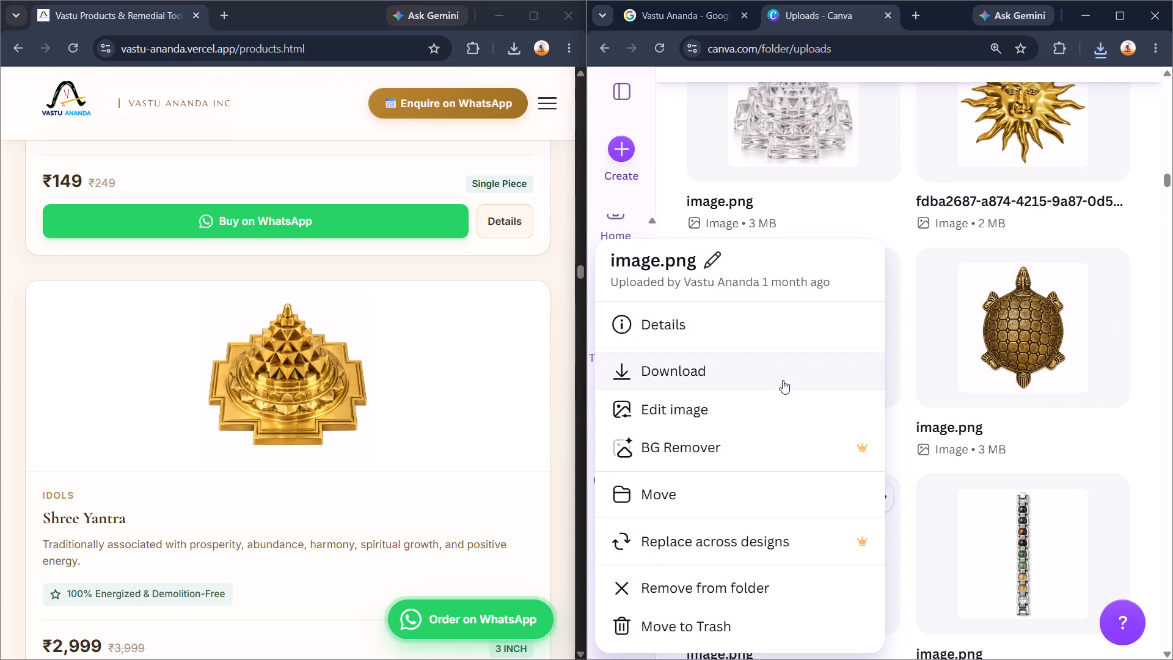
pyautogui.scroll(-6, 384, 450)
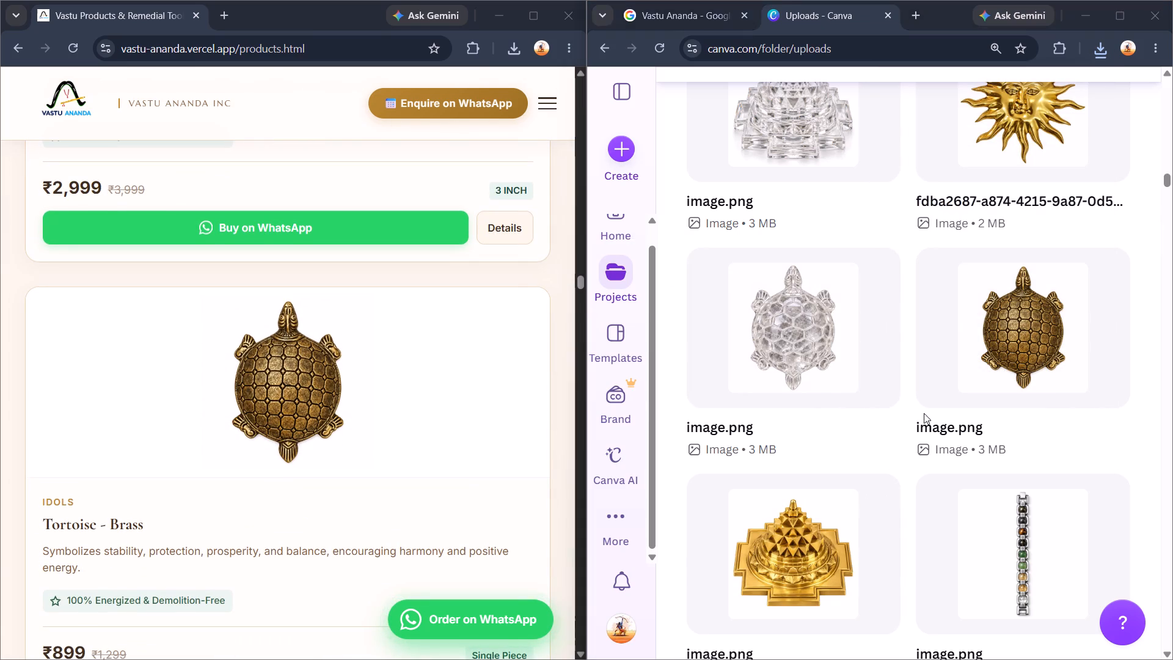
pyautogui.click(1044, 339)
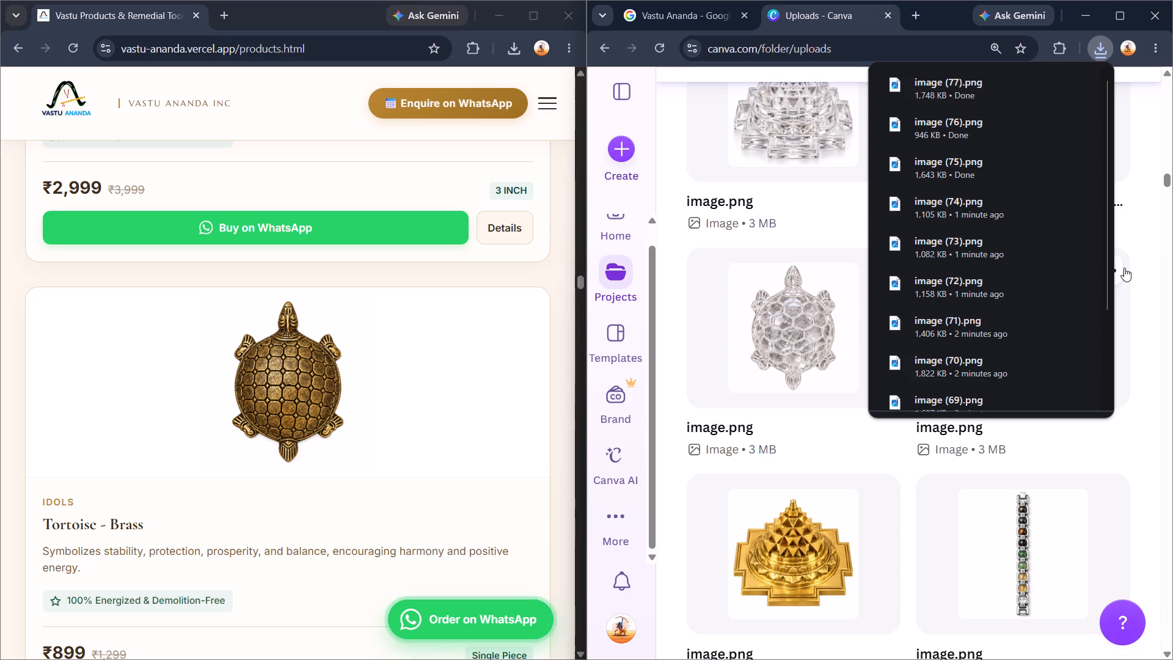
# Download the Tortoise - Brass image from the Canva uploads to Downloads as image (78) in PNG format.
pyautogui.click(1117, 275)
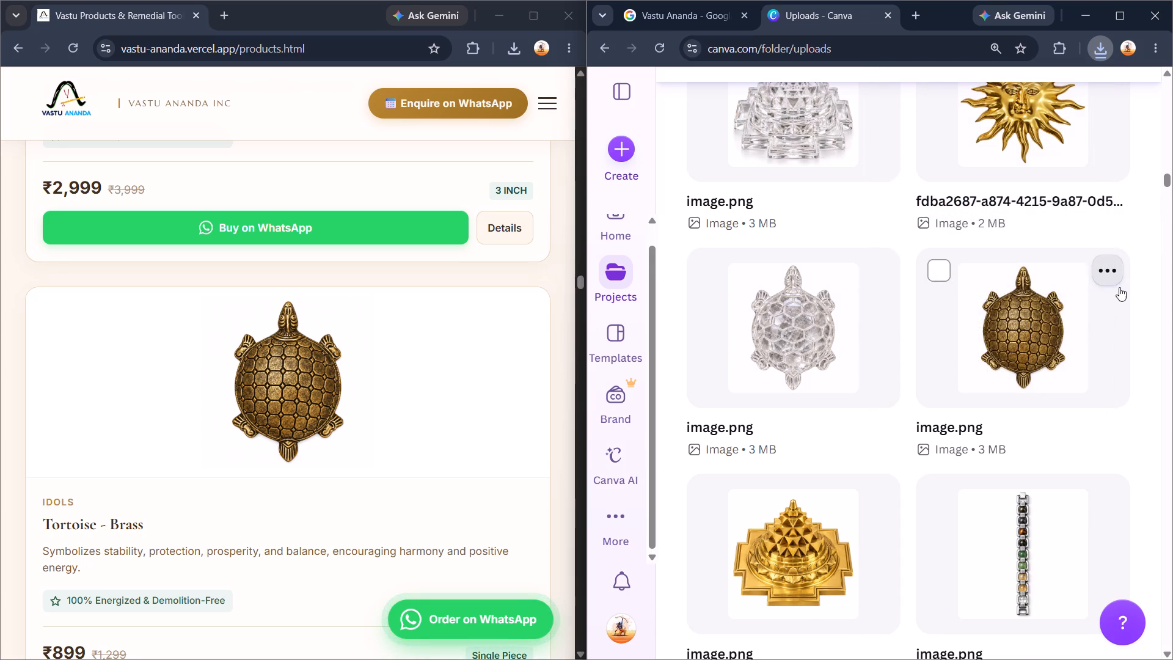
pyautogui.click(864, 365)
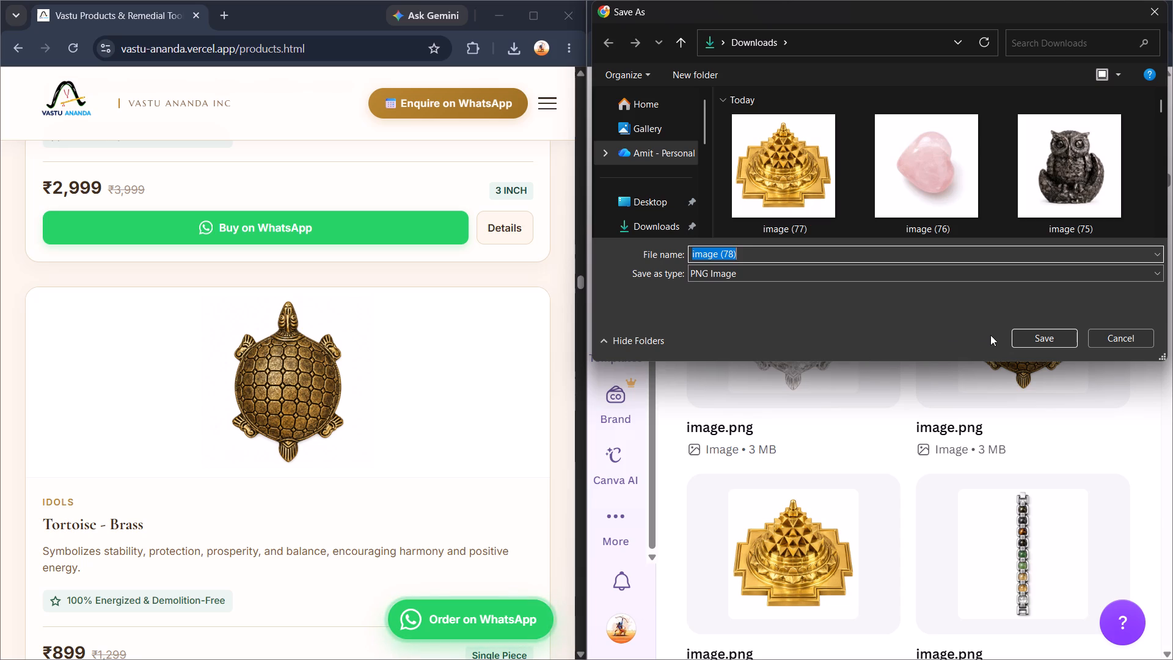
pyautogui.click(1040, 335)
# Download the Tortoise - Crystal image, the website's listing after Tortoise - Brass, from the Canva uploads as image (79).
pyautogui.scroll(-4, 509, 413)
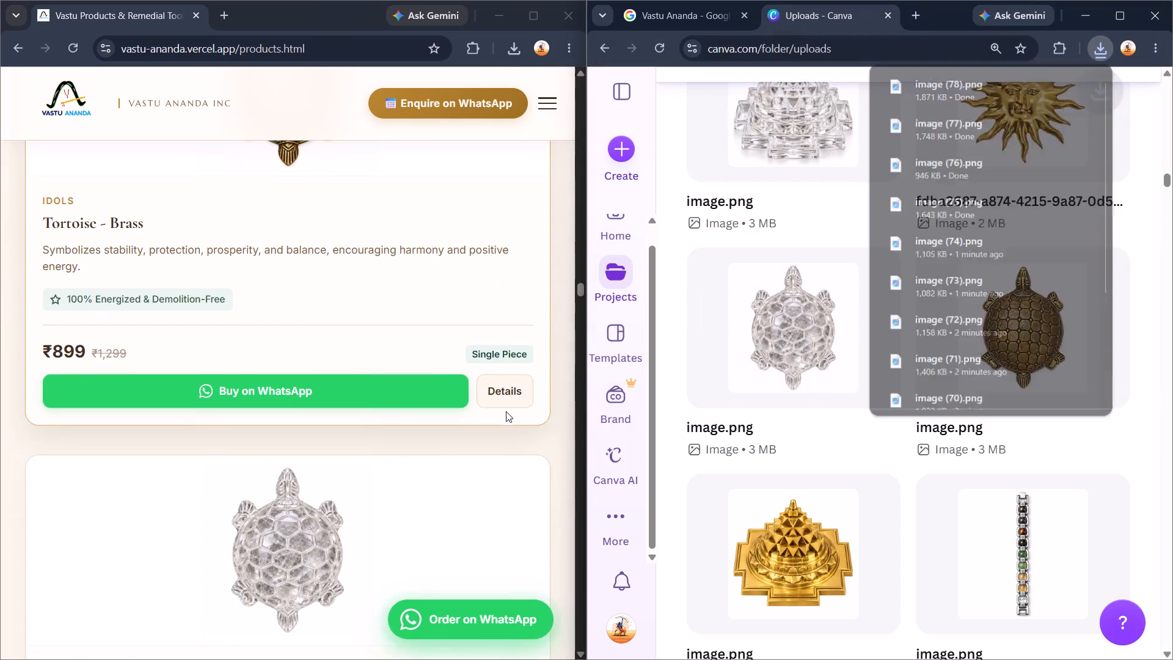
pyautogui.scroll(-3, 506, 411)
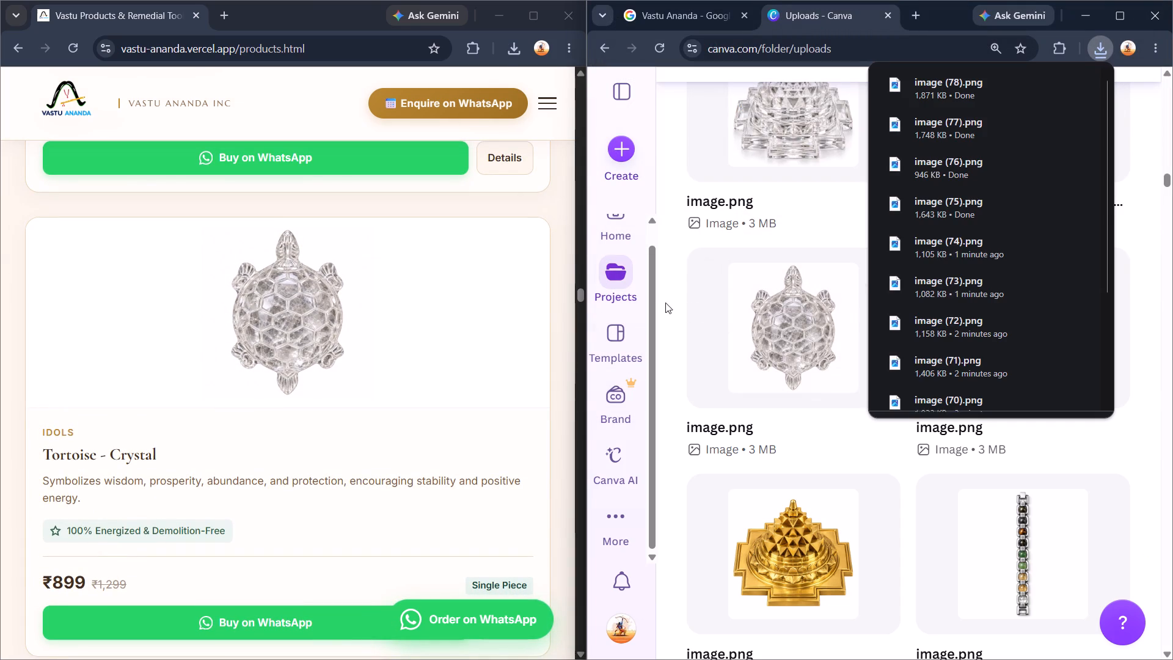
pyautogui.click(665, 302)
pyautogui.click(886, 274)
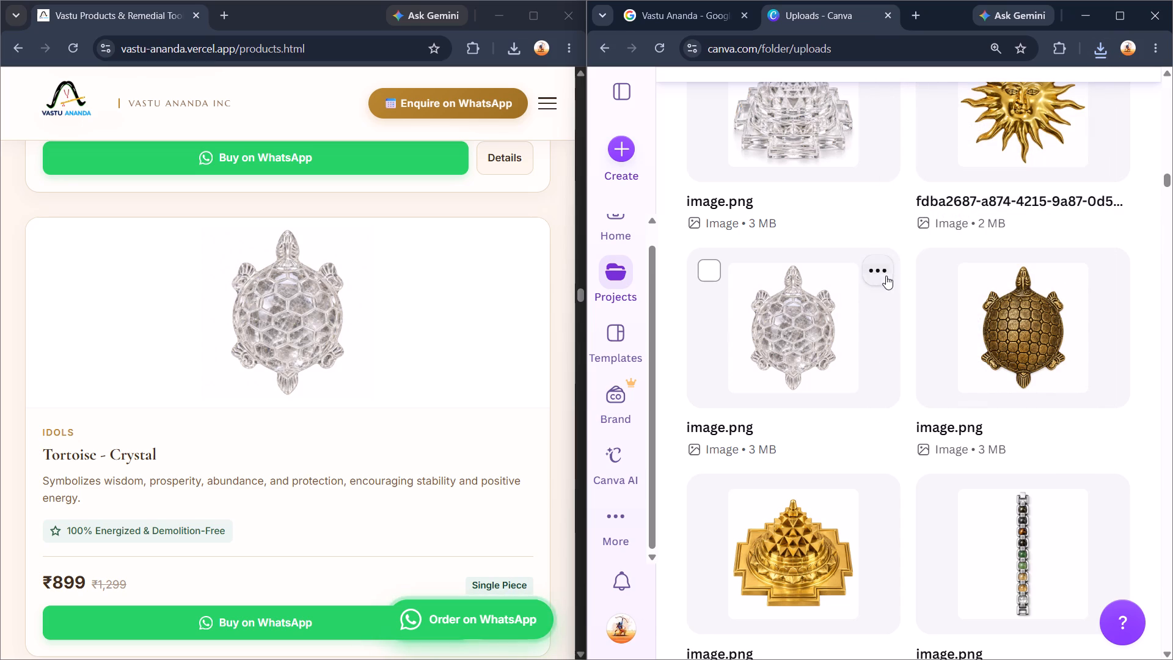
pyautogui.click(819, 372)
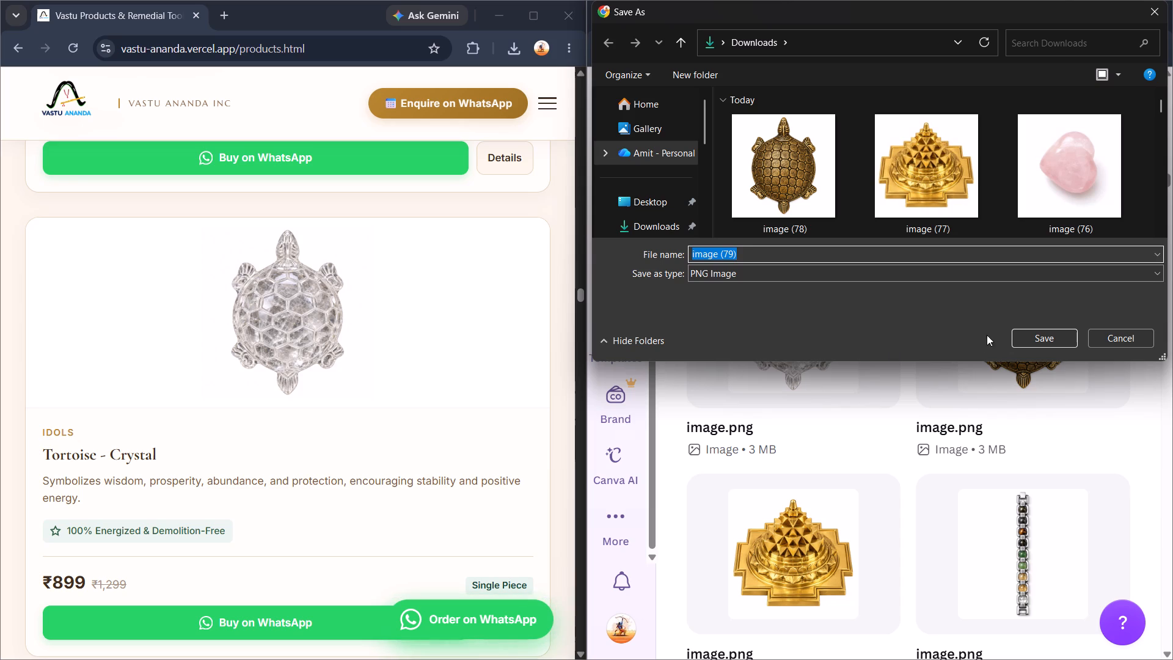
pyautogui.click(1036, 334)
# Download the golden Sun Face image from the Canva uploads to Downloads as a PNG, keeping its suggested file name beginning fdba2687.
pyautogui.scroll(-5, 509, 437)
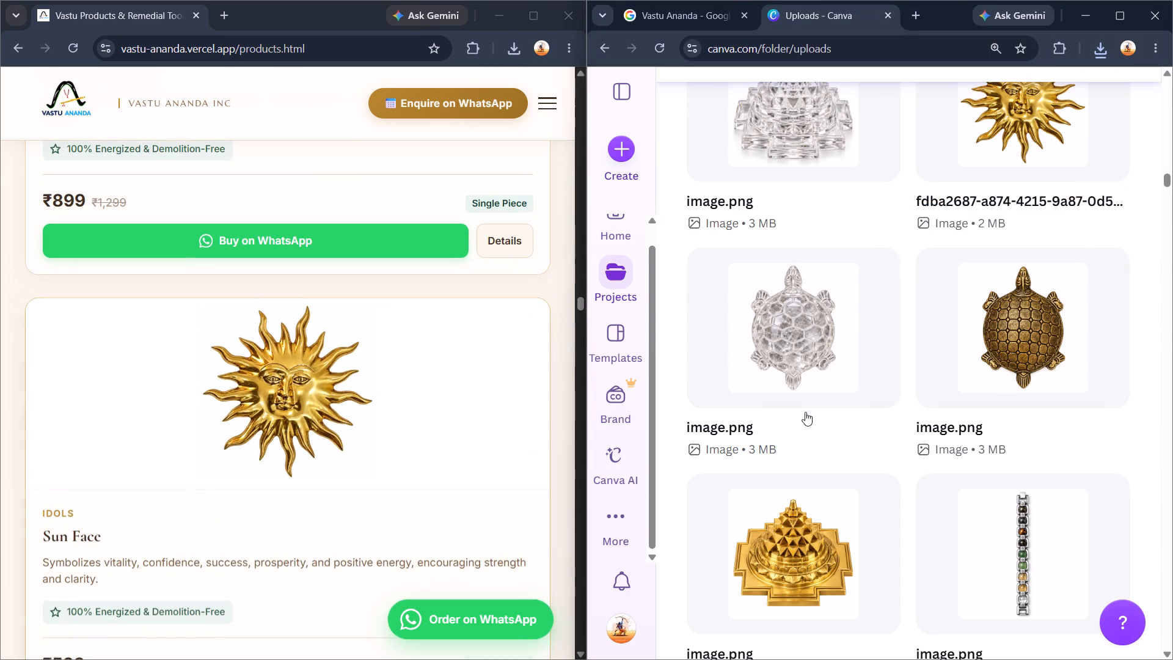
pyautogui.scroll(2, 828, 409)
pyautogui.click(1107, 202)
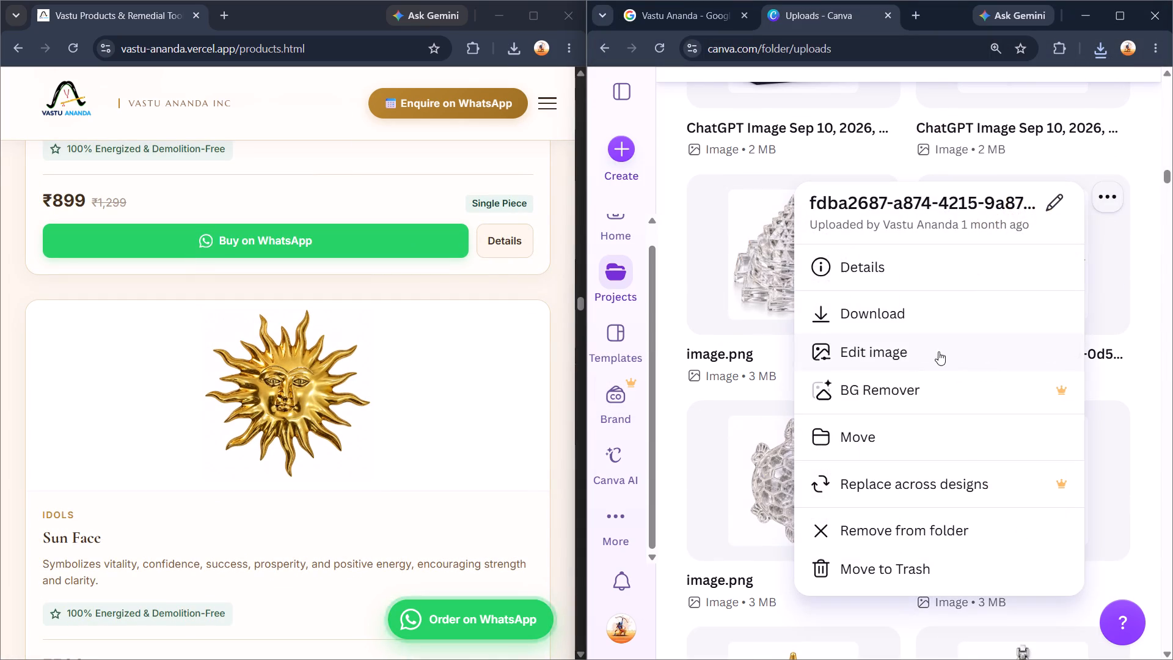
pyautogui.click(900, 320)
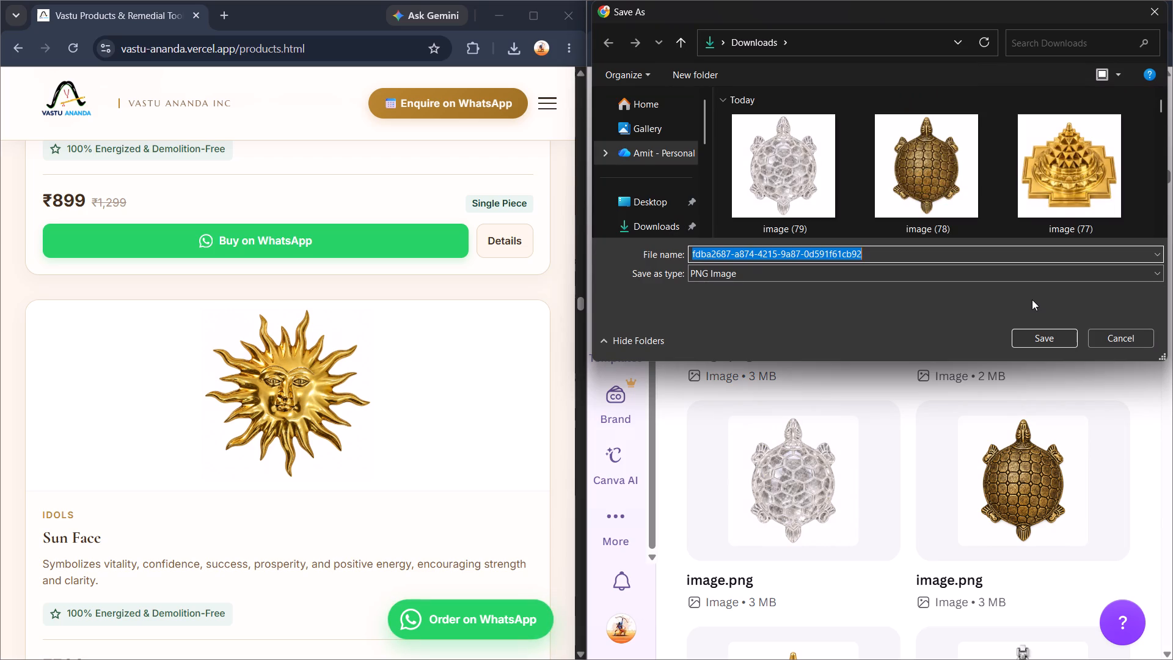
pyautogui.click(1030, 343)
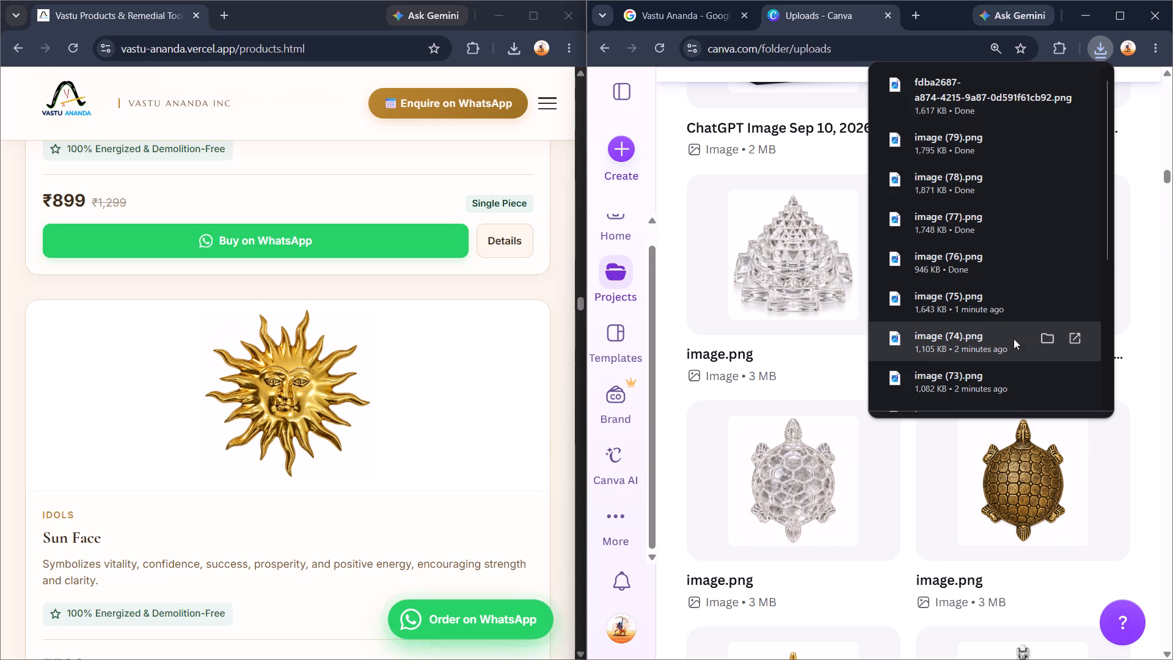
# Download the Shree Yantra - Crystal image, the website's listing after Sun Face, from the Canva uploads as image (80).
pyautogui.scroll(-6, 433, 421)
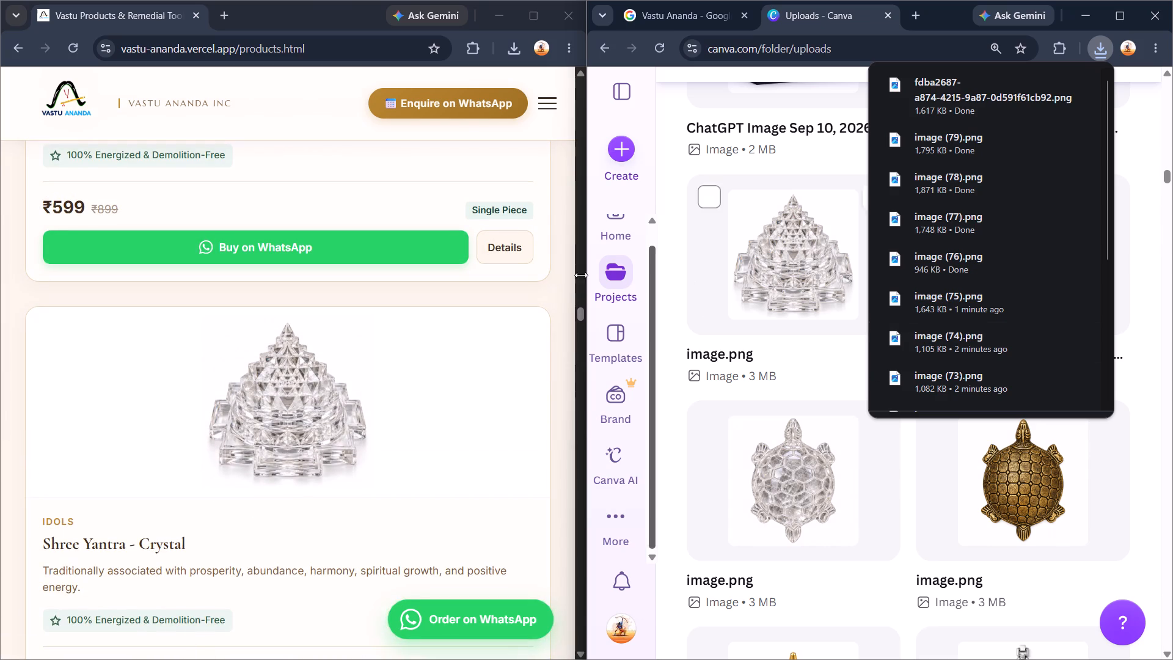
pyautogui.click(670, 187)
pyautogui.click(875, 193)
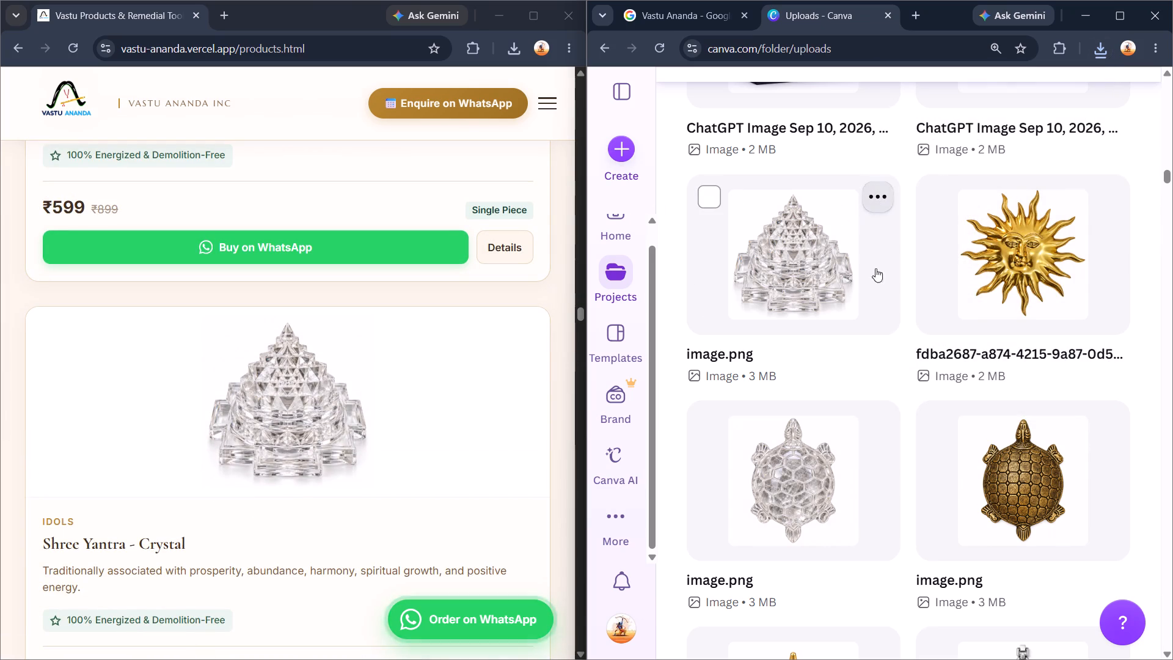
pyautogui.click(776, 324)
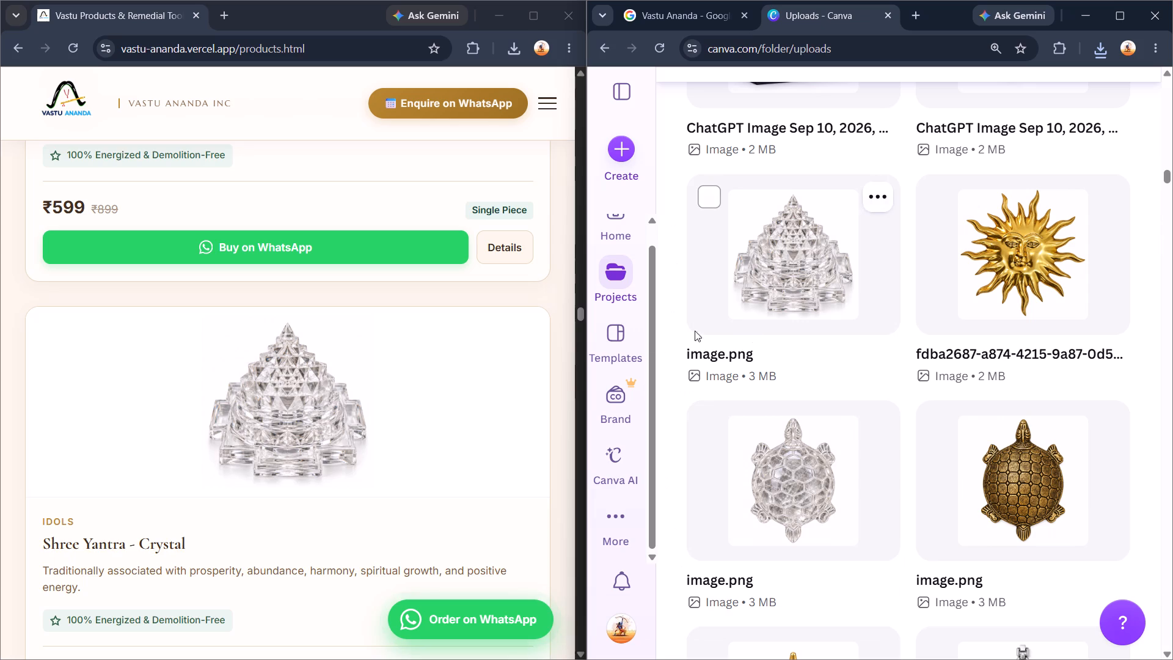
pyautogui.scroll(-3, 446, 402)
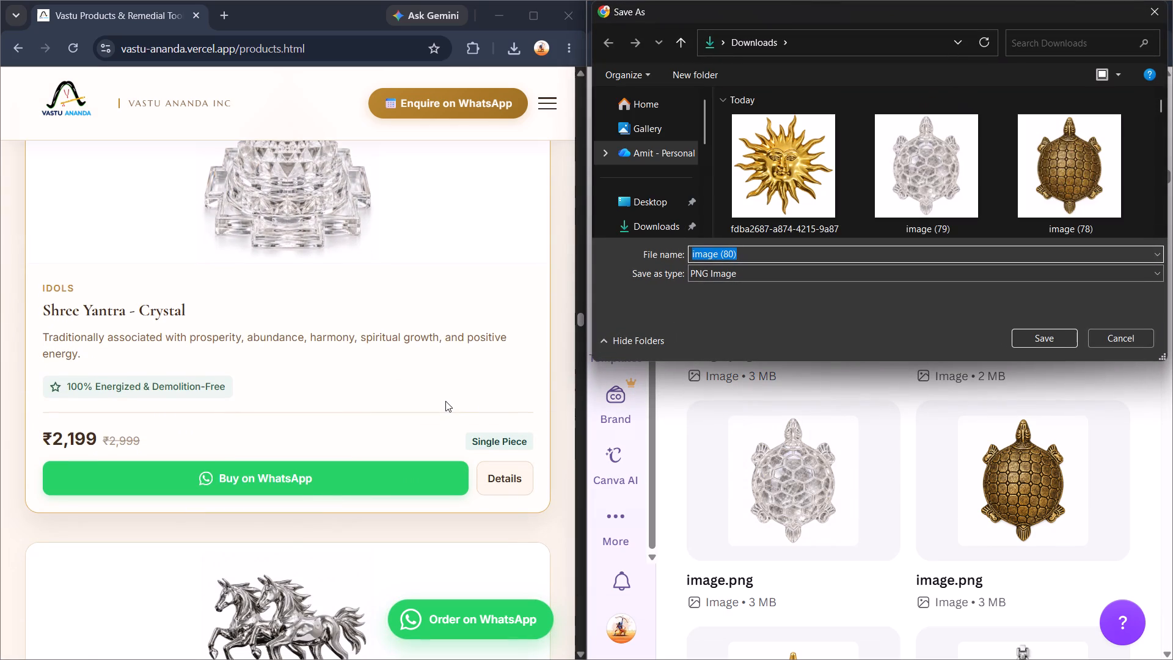
pyautogui.scroll(-3, 445, 401)
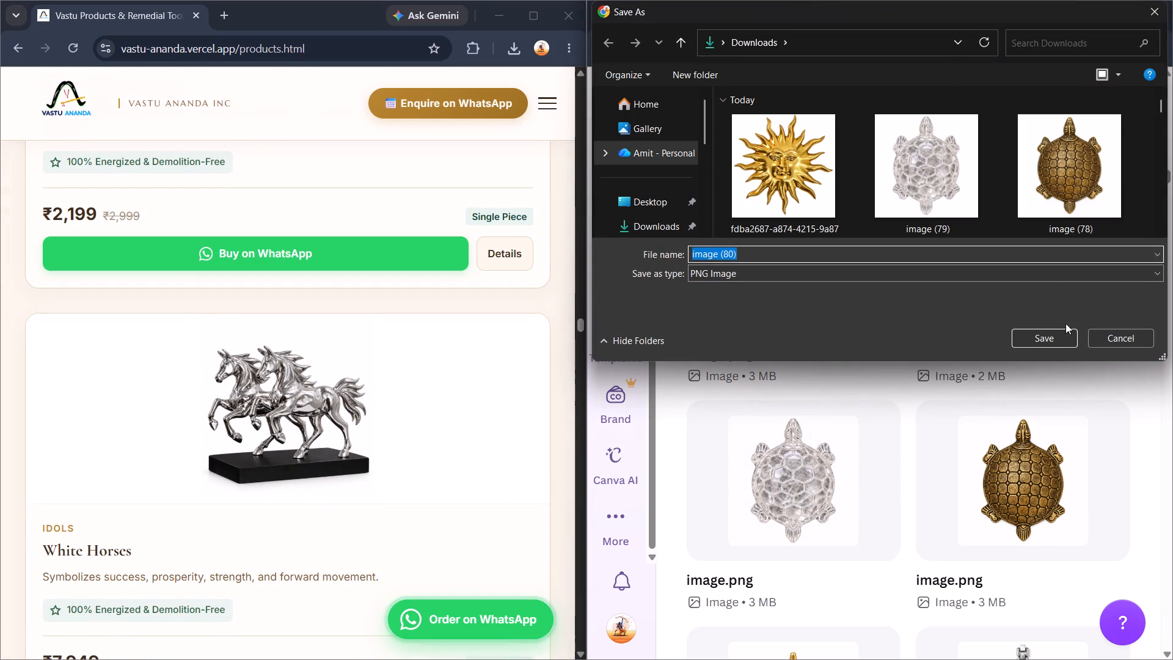
pyautogui.click(1047, 335)
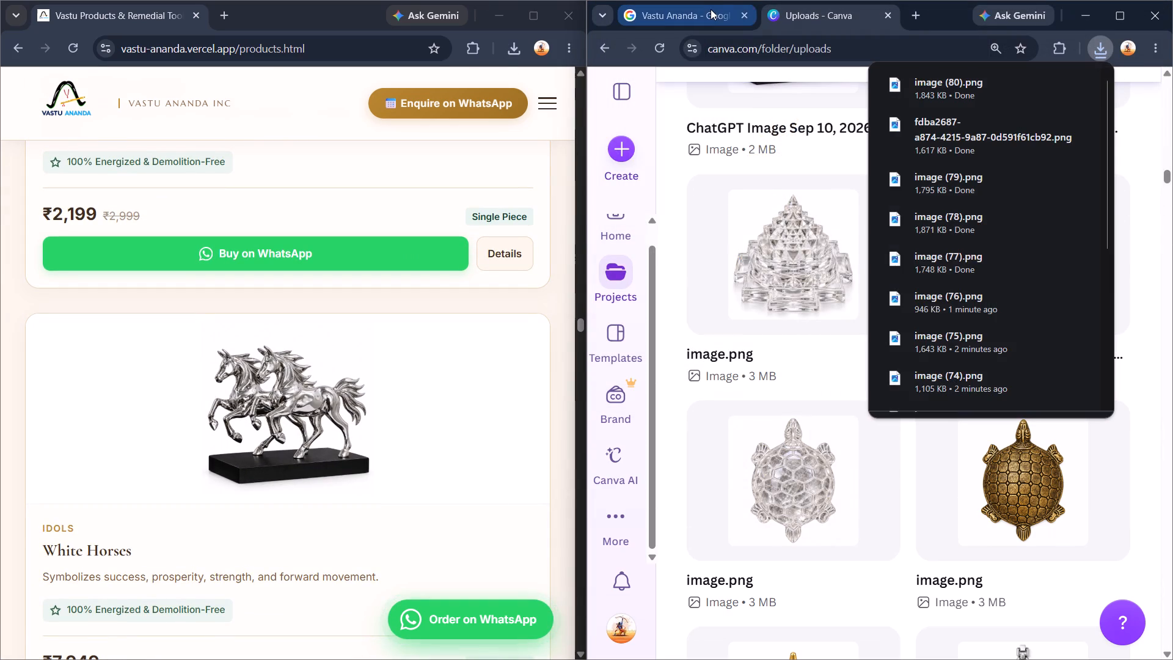
# In the Google Business Profile, start the next product as Garud, copying the website's first Idols listing name, with category Home Improvement.
pyautogui.click(711, 9)
pyautogui.click(891, 436)
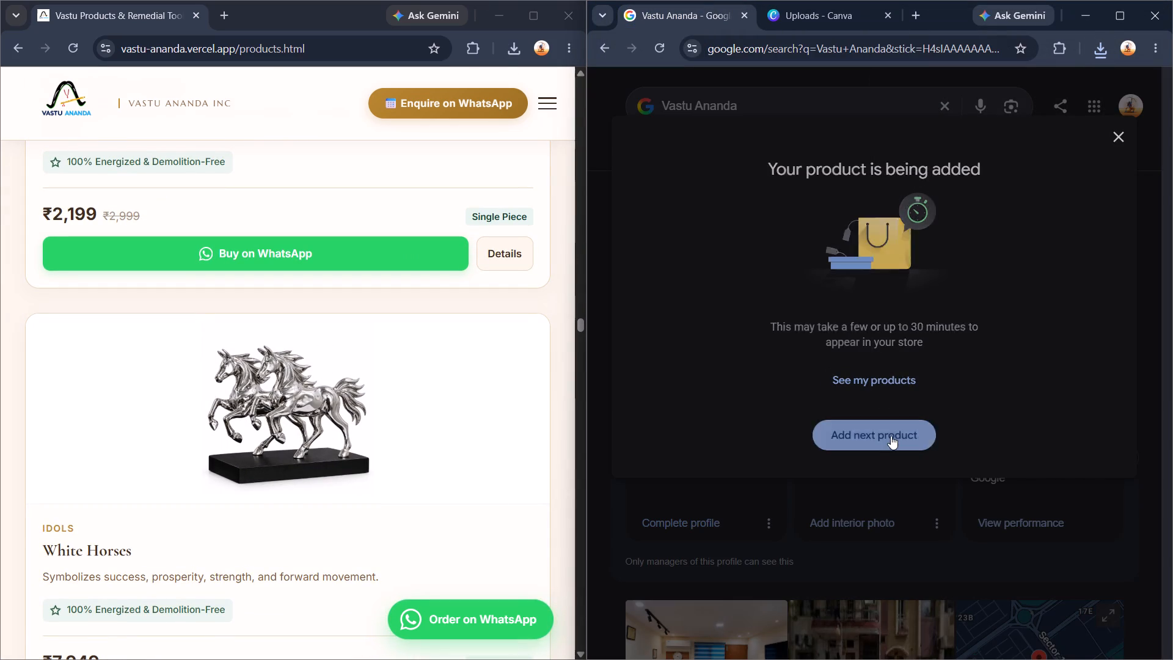
pyautogui.click(760, 205)
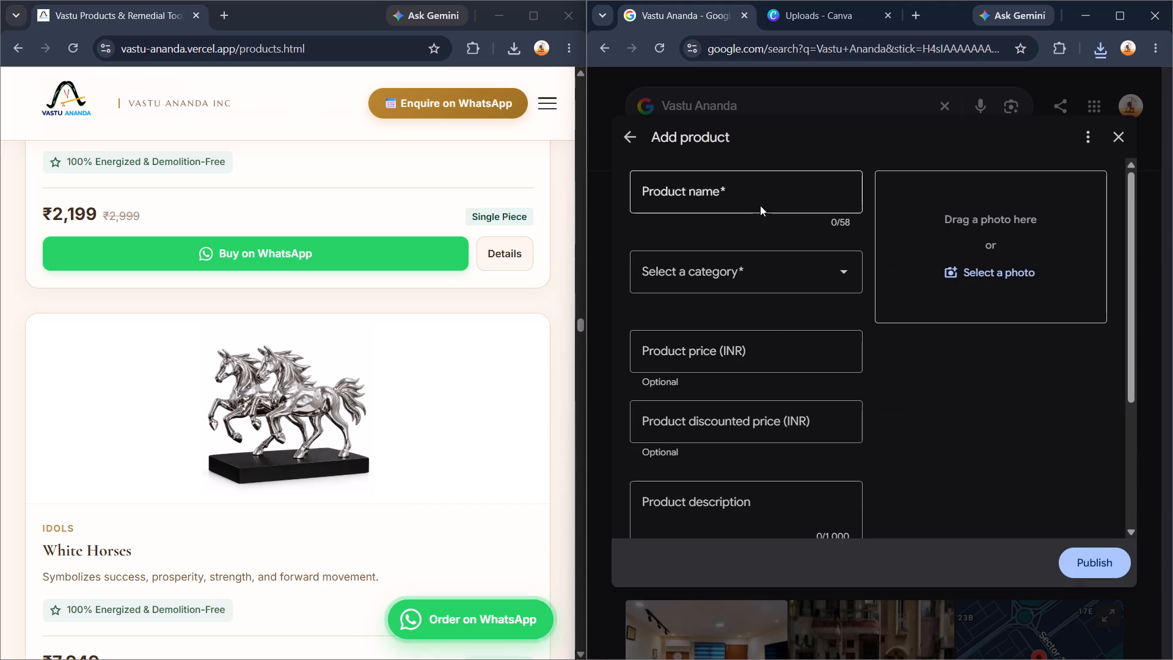
pyautogui.scroll(17, 451, 329)
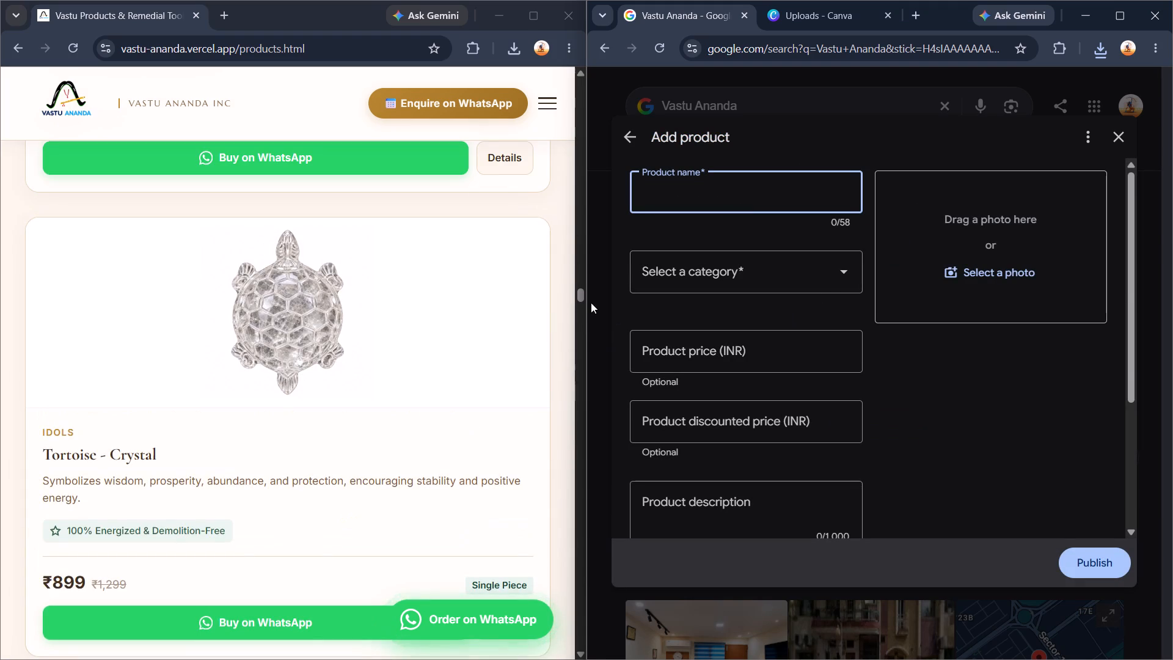
pyautogui.moveTo(582, 299); pyautogui.dragTo(580, 241)
pyautogui.moveTo(578, 296); pyautogui.dragTo(576, 117)
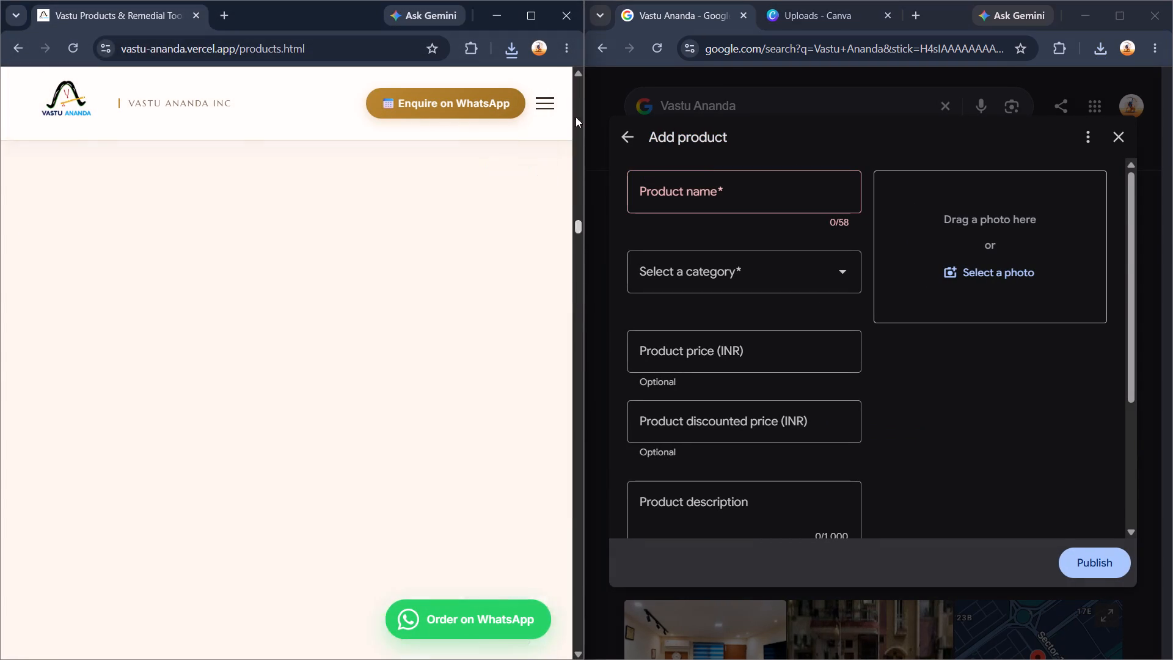
pyautogui.moveTo(576, 117); pyautogui.dragTo(574, 28)
pyautogui.scroll(-14, 340, 308)
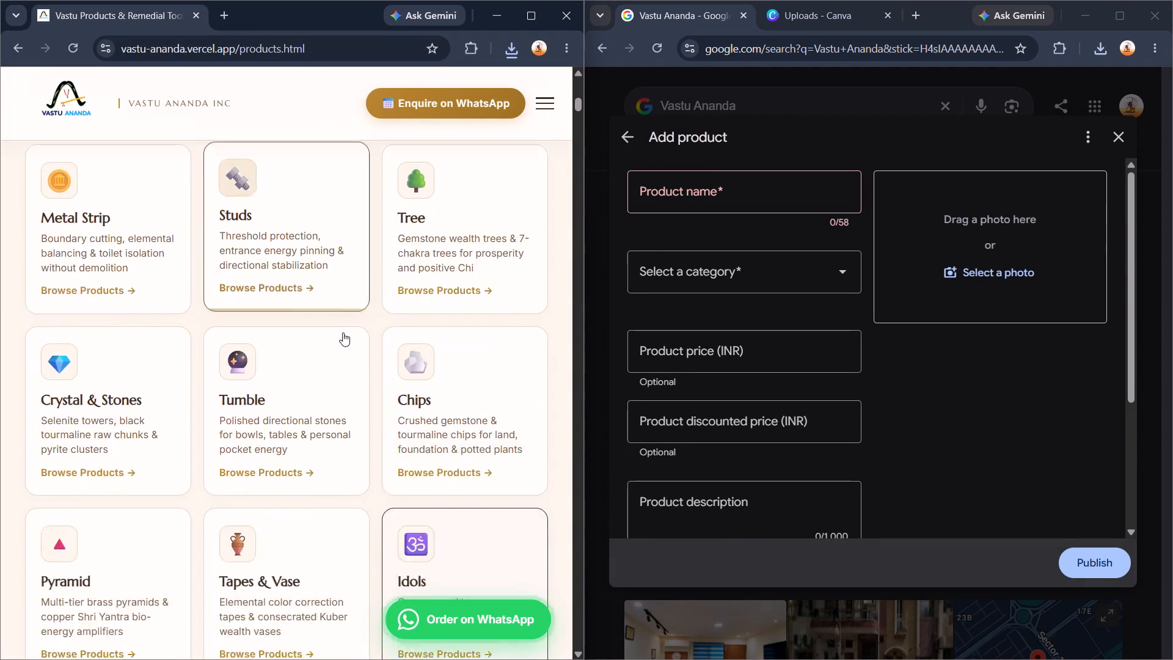
pyautogui.scroll(-8, 343, 332)
pyautogui.moveTo(95, 477); pyautogui.dragTo(0, 480)
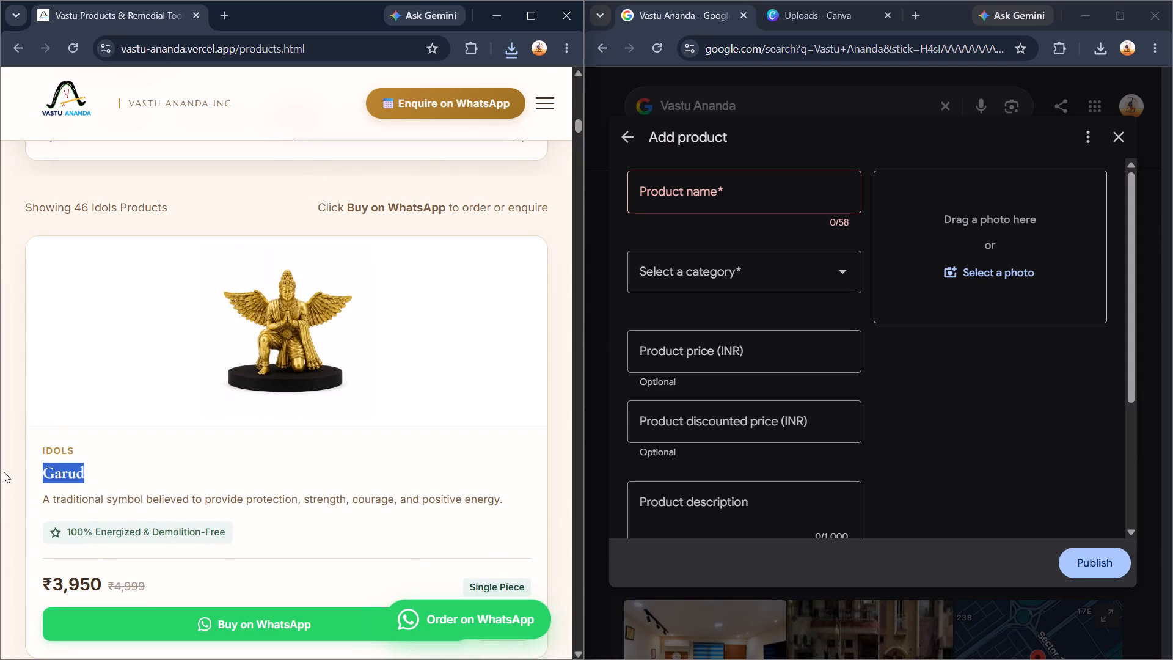
pyautogui.hotkey('ctrl', 'c')
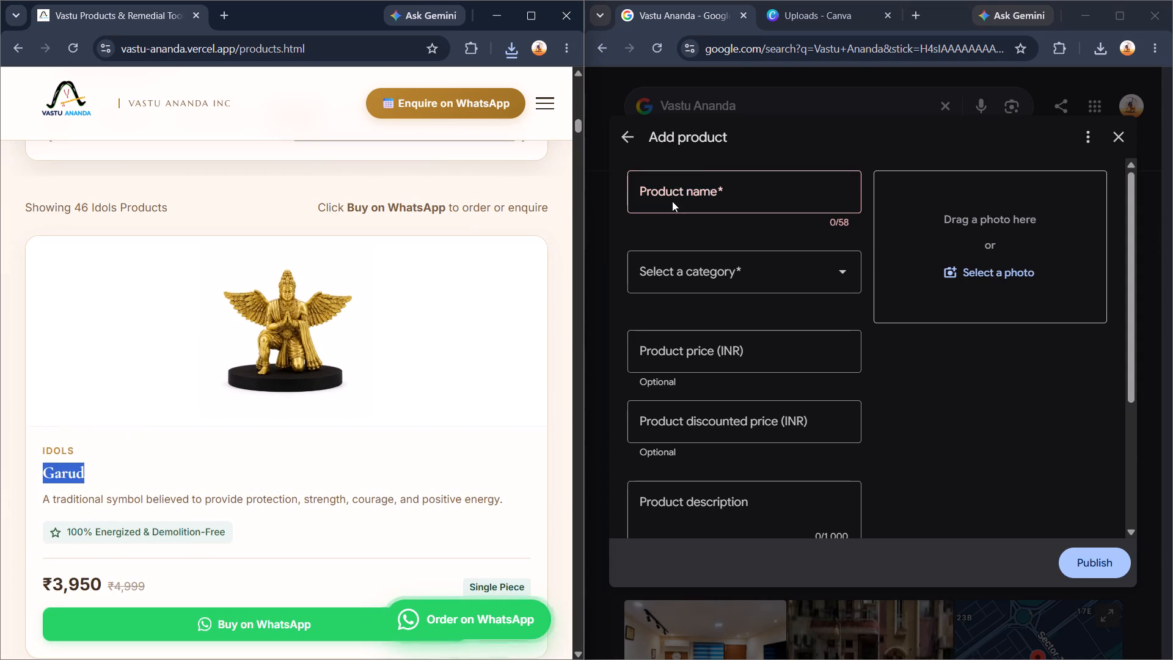
pyautogui.click(672, 201)
pyautogui.hotkey('ctrl', 'v')
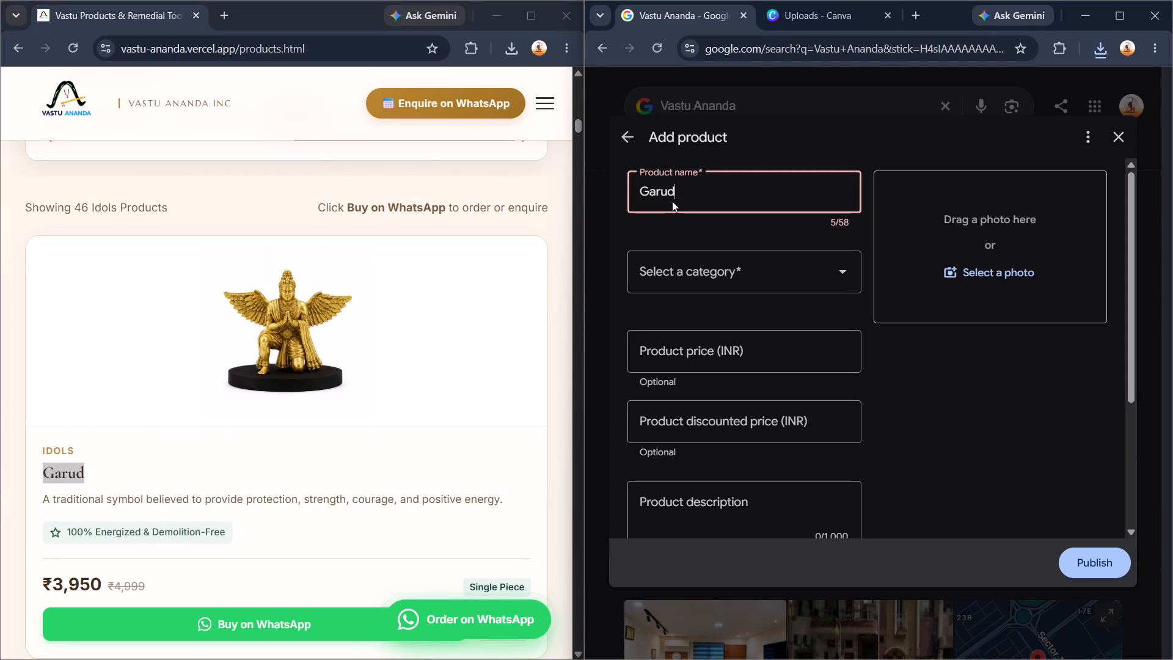
pyautogui.click(657, 255)
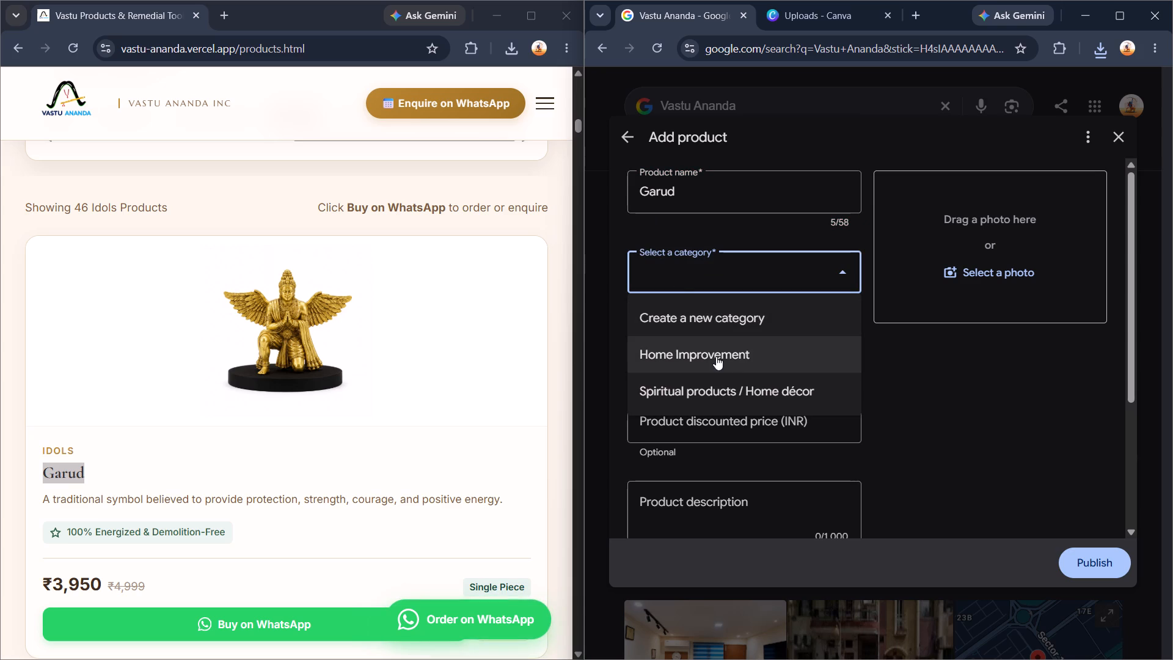
pyautogui.click(716, 356)
# Attach the golden Garud idol photo, image (64), from Downloads and publish the product.
pyautogui.click(982, 277)
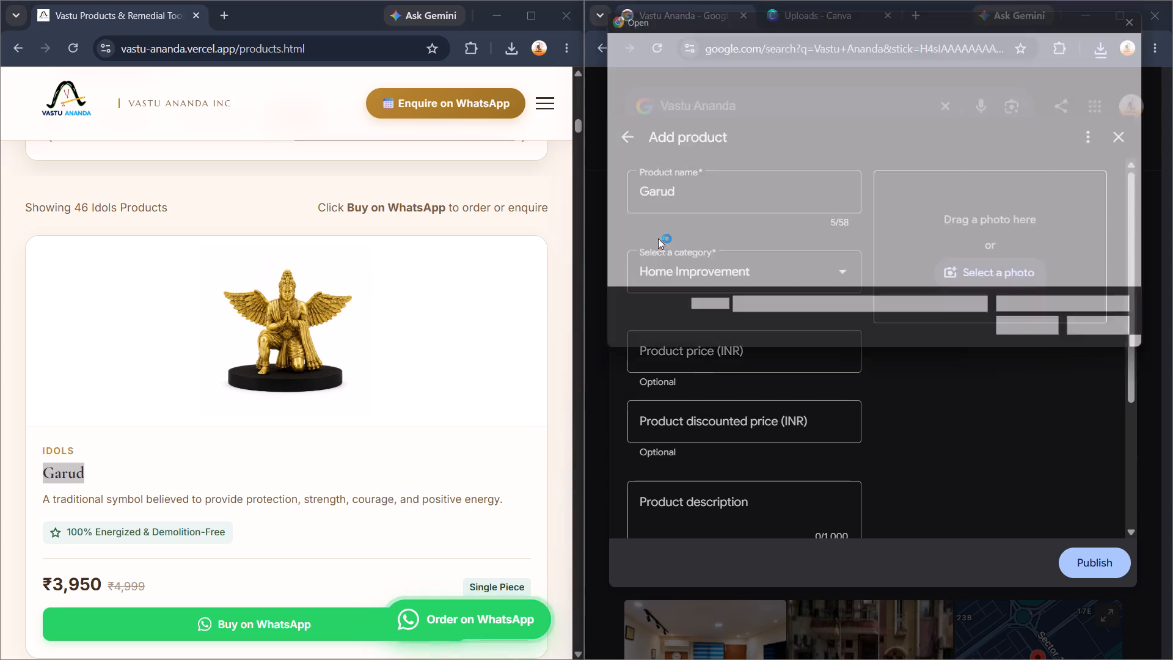
pyautogui.scroll(-4, 942, 211)
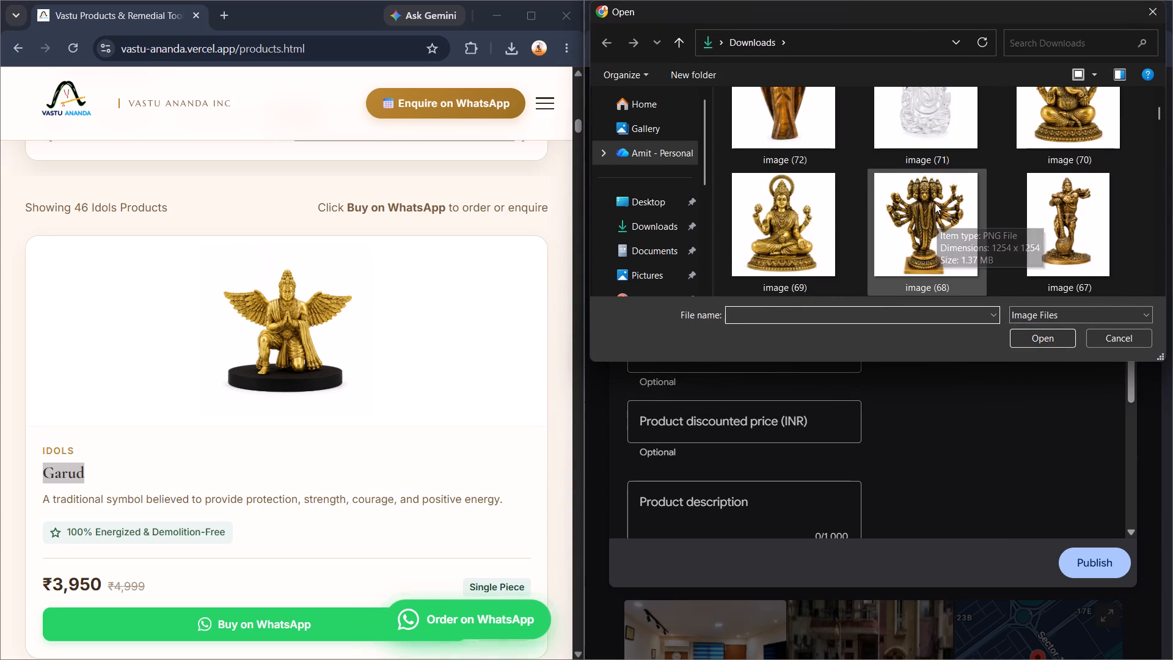
pyautogui.scroll(-3, 942, 207)
pyautogui.scroll(3, 960, 172)
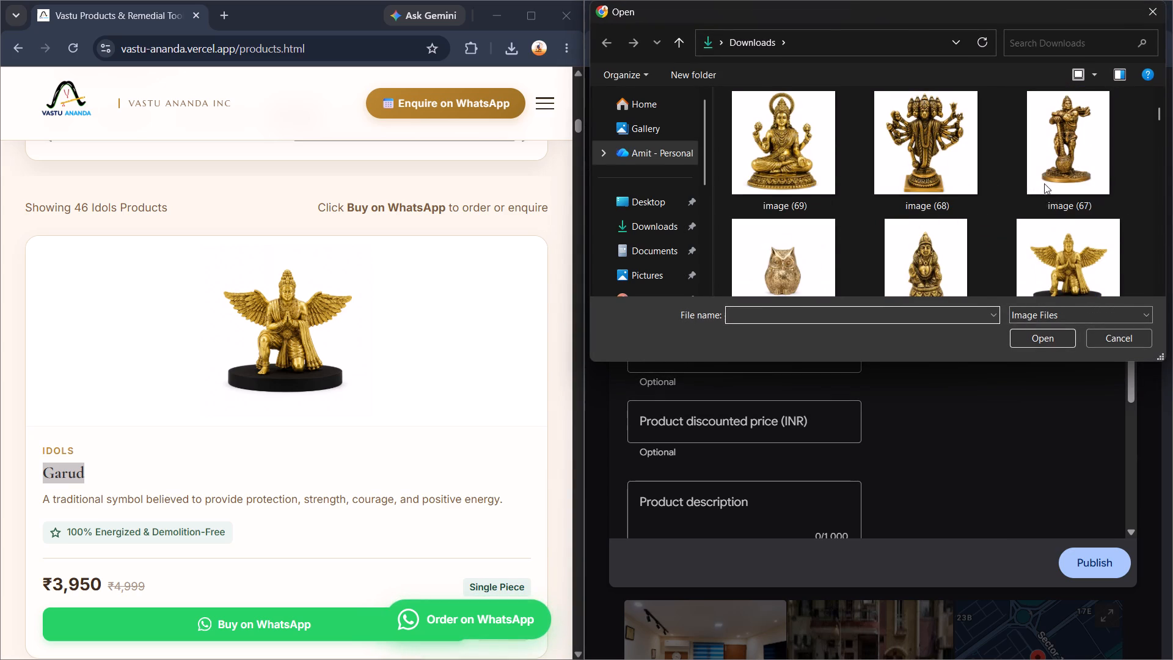
pyautogui.doubleClick(1078, 246)
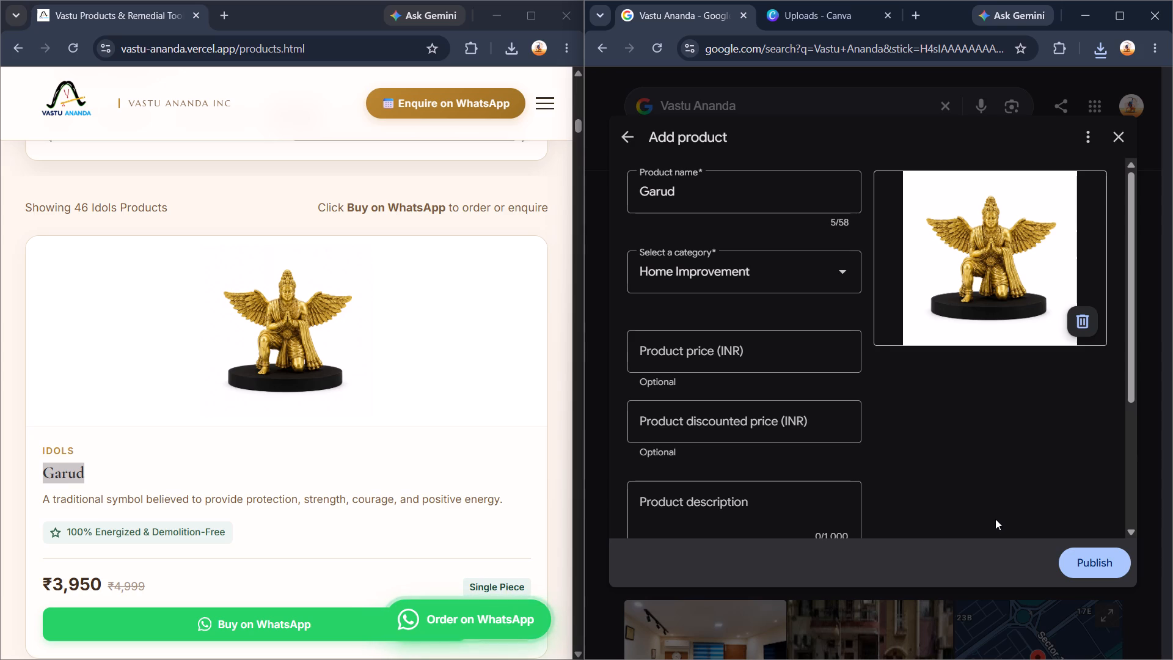
pyautogui.click(1090, 561)
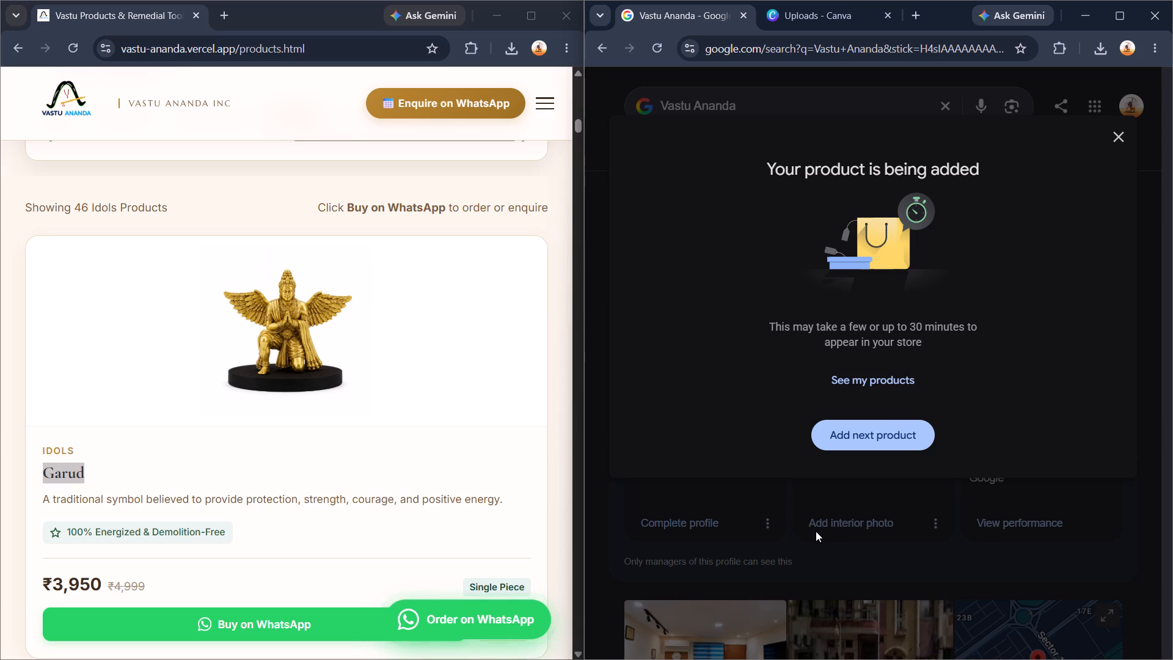
# Start the next product as Kuber, copying the name from the website listing after Garud, with category Home Improvement.
pyautogui.click(901, 436)
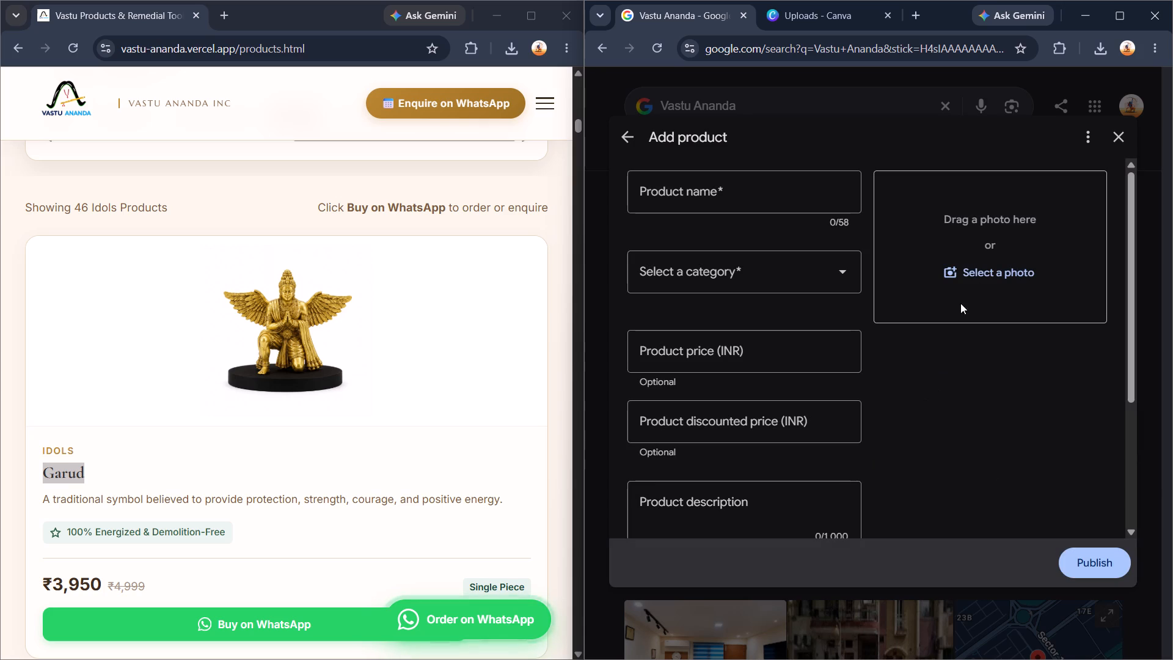
pyautogui.click(839, 204)
pyautogui.scroll(-5, 397, 454)
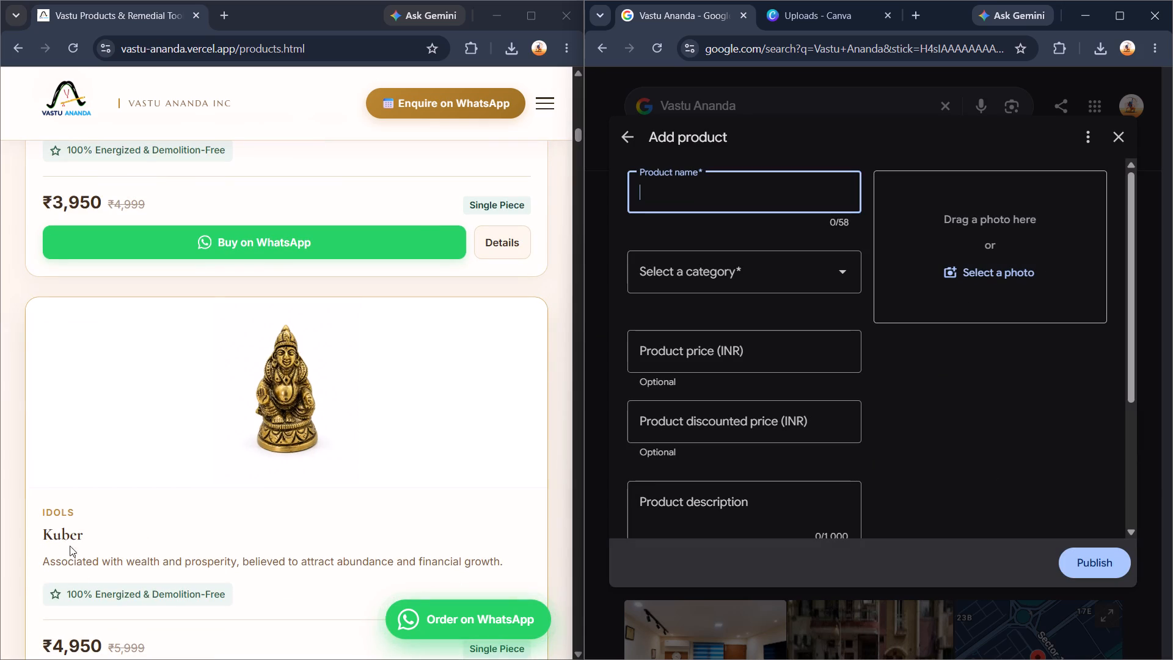
pyautogui.moveTo(82, 535); pyautogui.dragTo(1, 533)
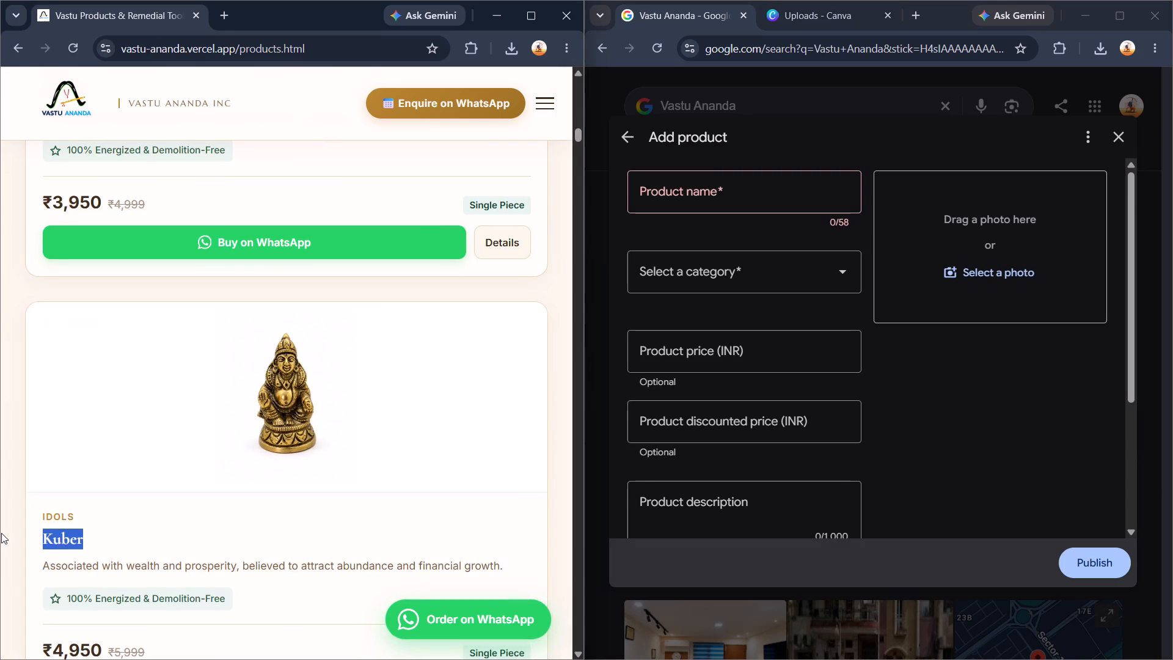
pyautogui.hotkey('ctrl', 'v')
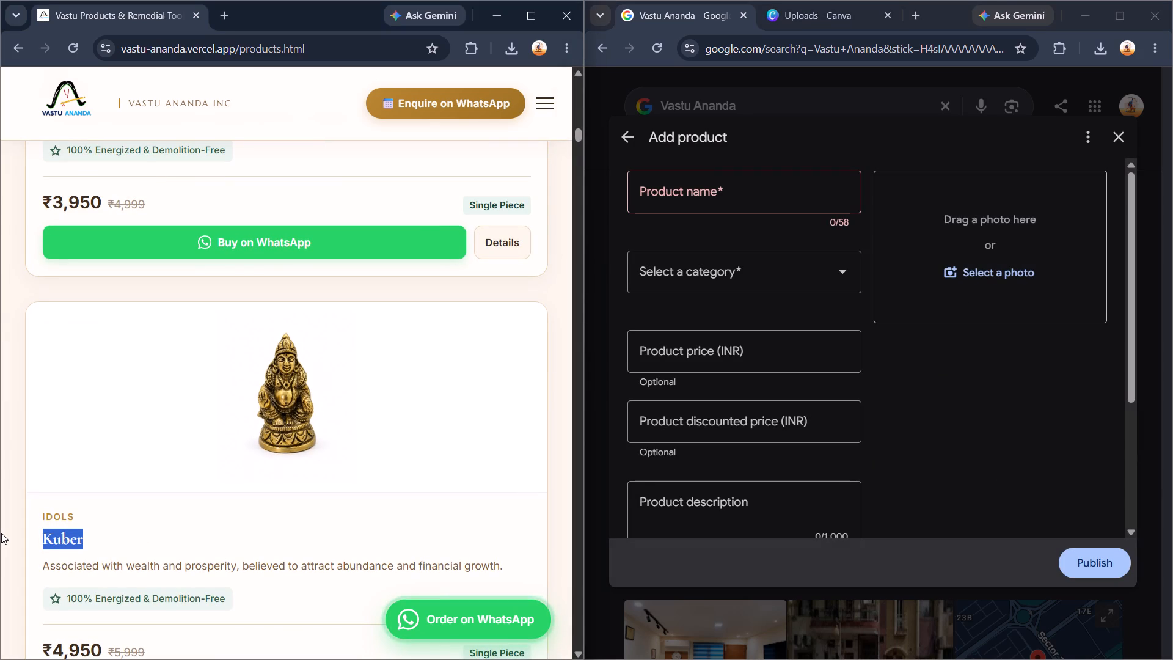
pyautogui.hotkey('ctrl', 'c')
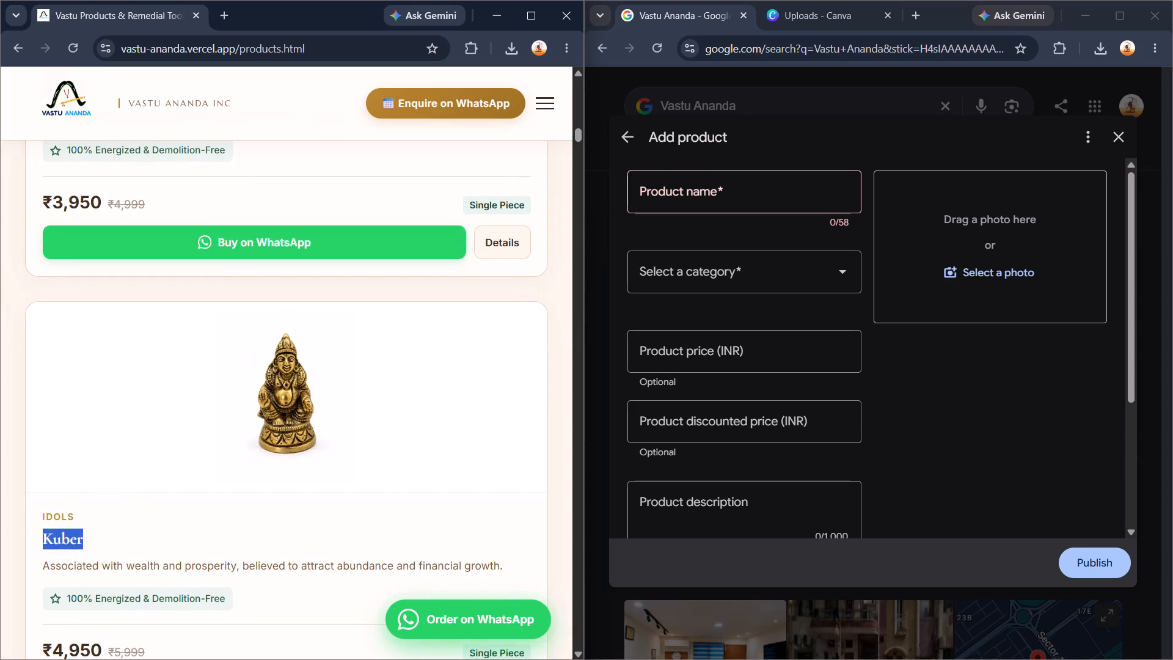
pyautogui.click(740, 192)
pyautogui.hotkey('ctrl', 'v')
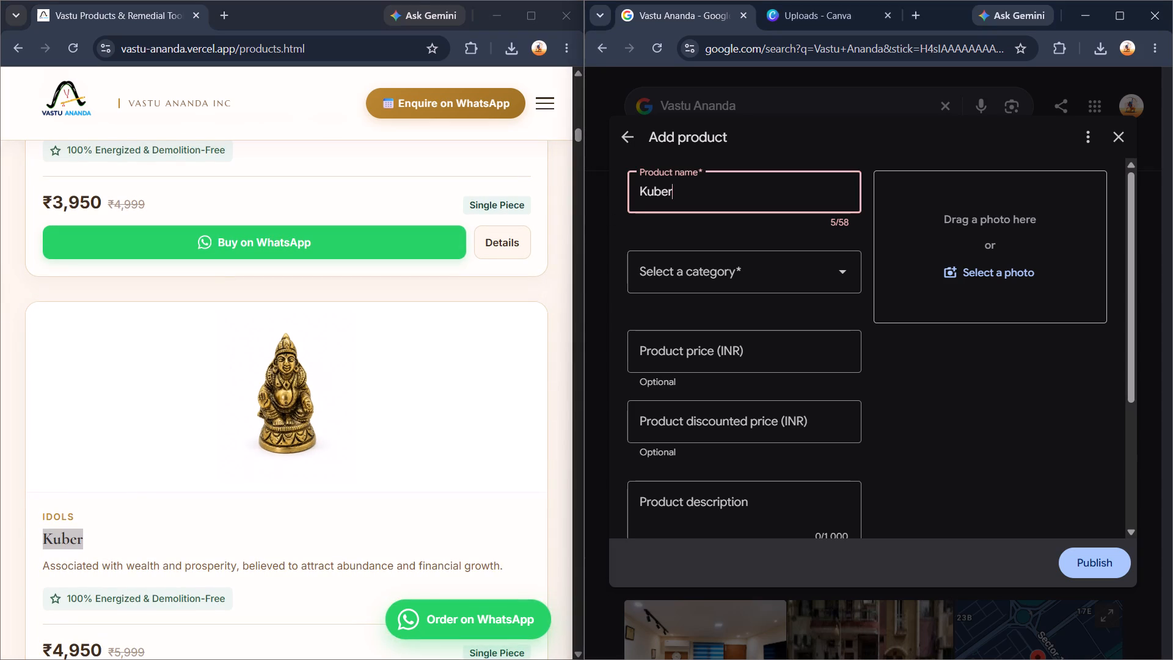
pyautogui.click(766, 279)
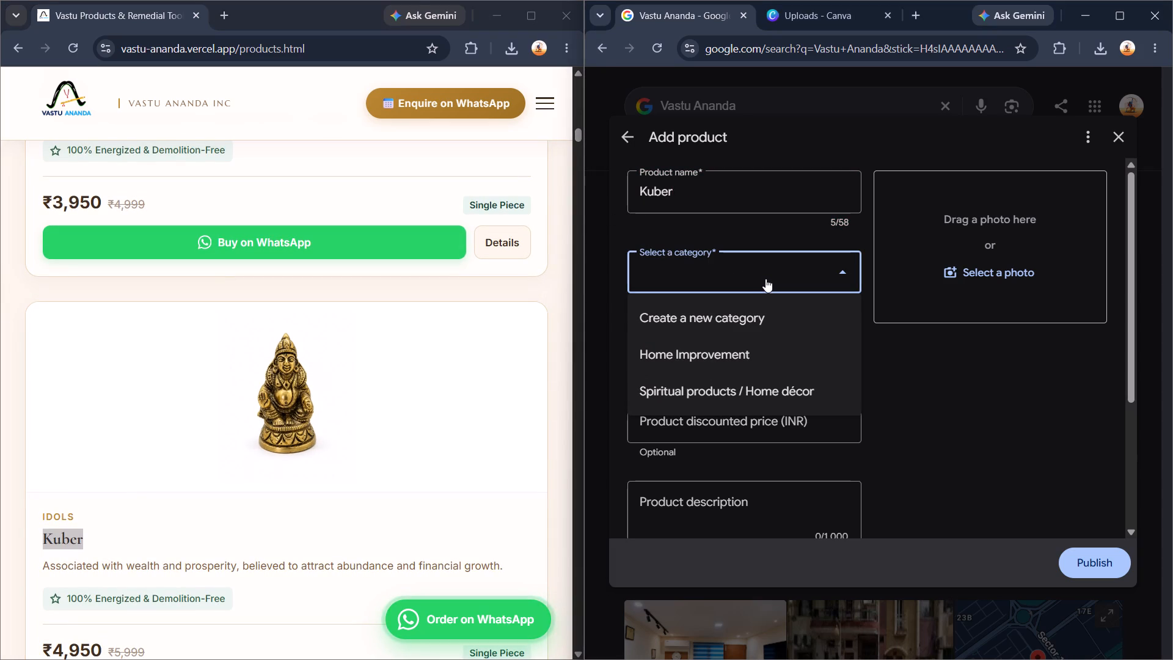
pyautogui.click(771, 353)
# Attach the Kuber idol photo, image (65), from Downloads and publish the product.
pyautogui.scroll(-1, 503, 413)
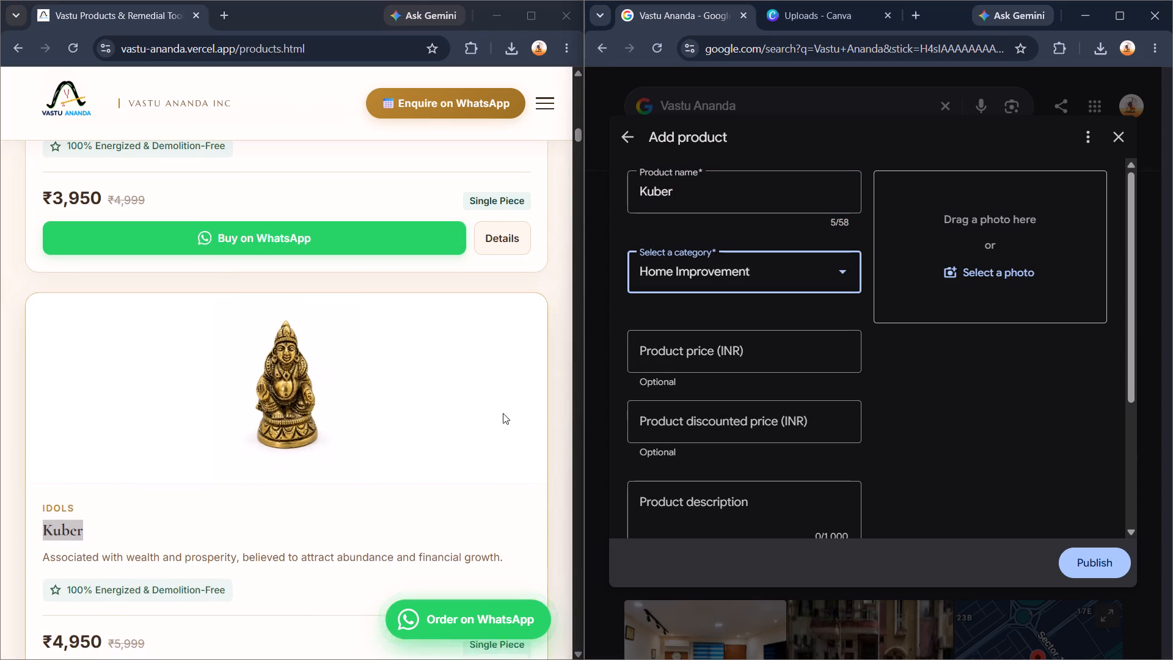
pyautogui.scroll(-2, 503, 413)
pyautogui.click(1094, 263)
pyautogui.click(1038, 271)
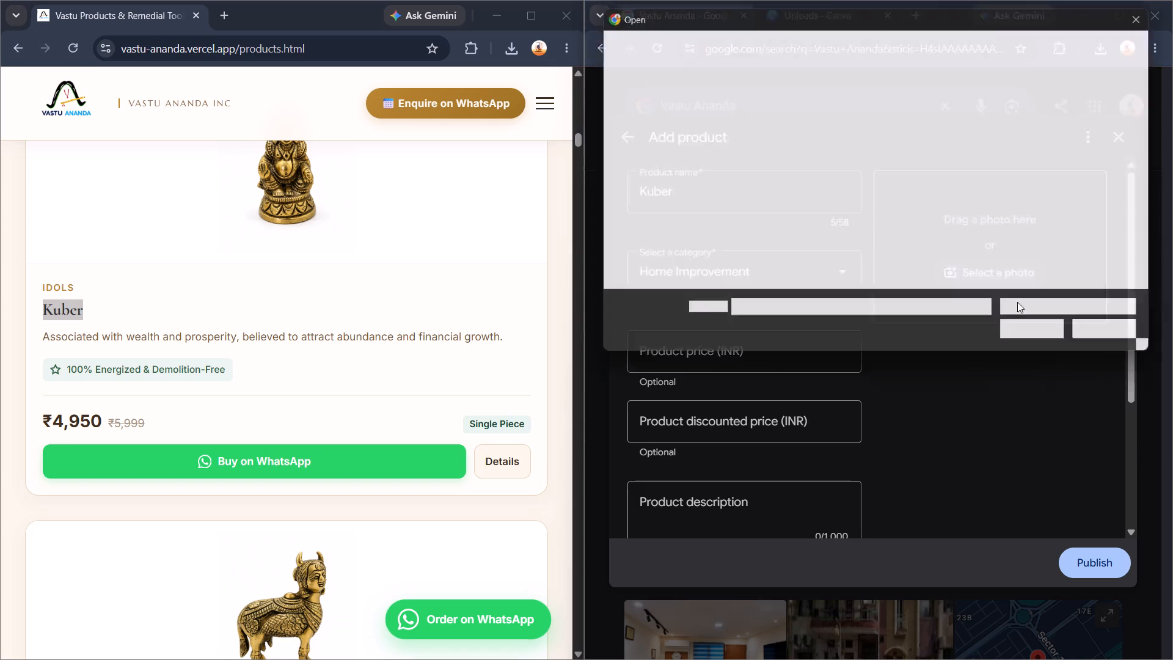
pyautogui.scroll(-3, 943, 183)
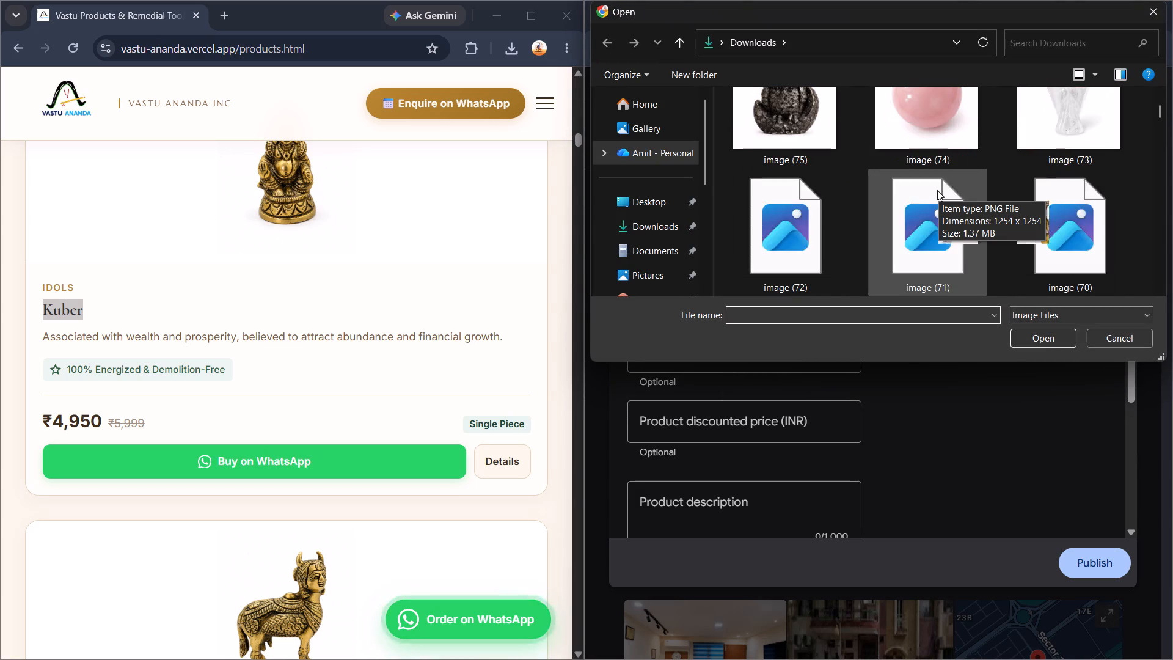
pyautogui.scroll(-2, 937, 190)
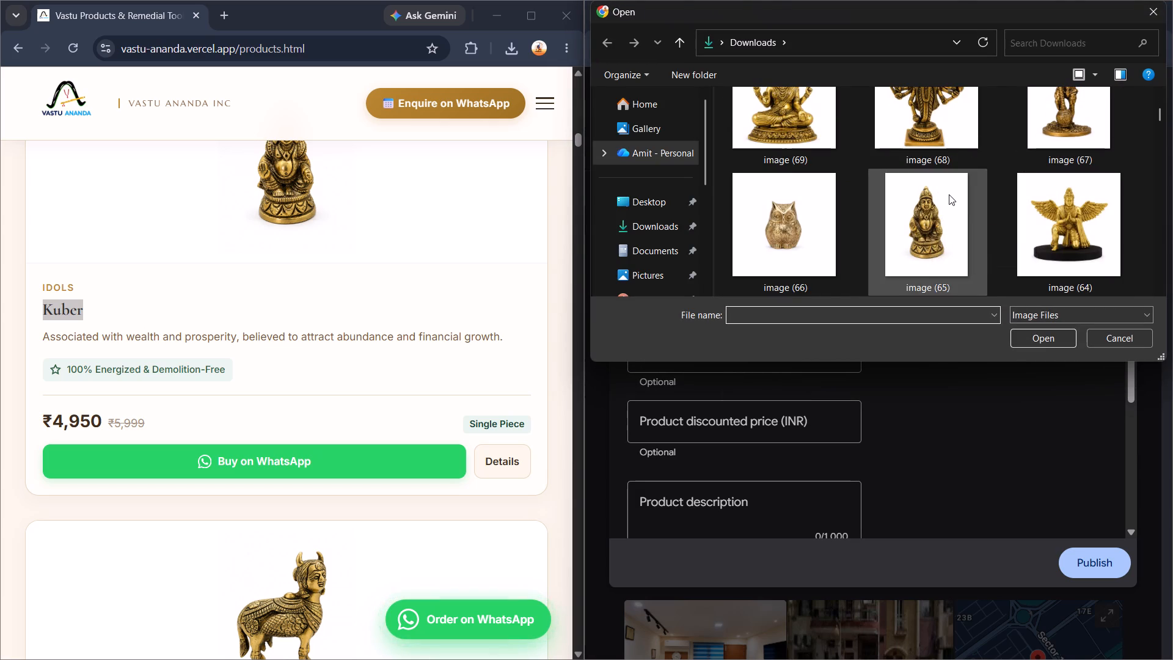
pyautogui.doubleClick(949, 194)
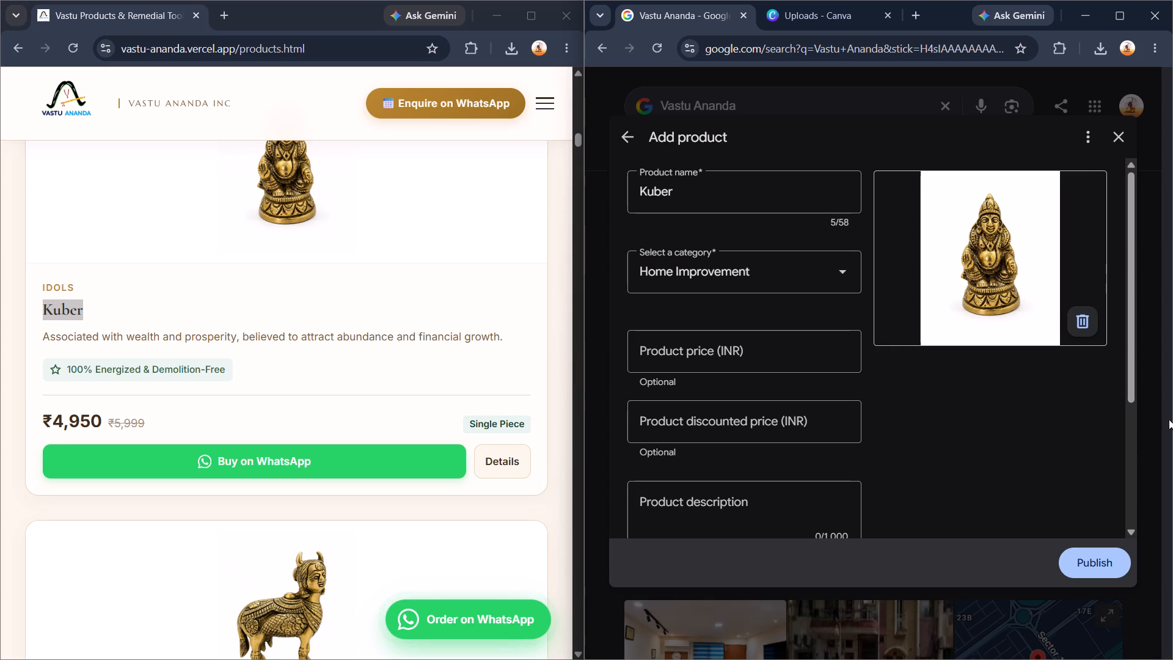
pyautogui.click(1096, 556)
# Start the next product as Kamdhenu Cow, copying the name from the website listing after Kuber, with category Home Improvement.
pyautogui.scroll(-4, 424, 549)
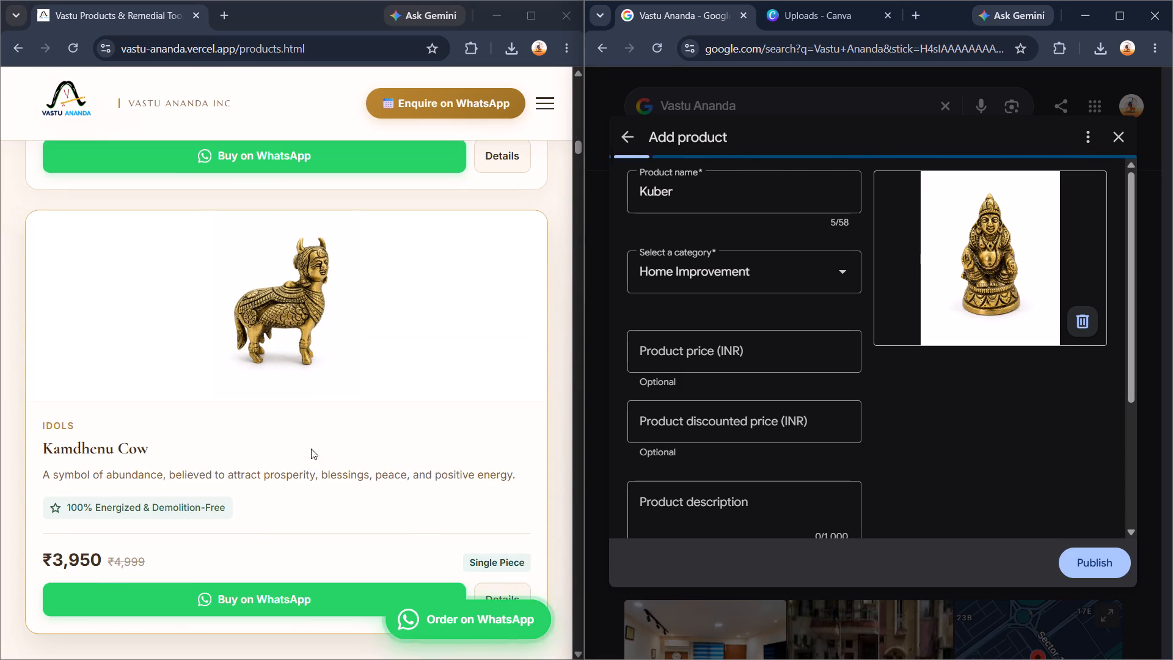
pyautogui.moveTo(167, 447); pyautogui.dragTo(5, 457)
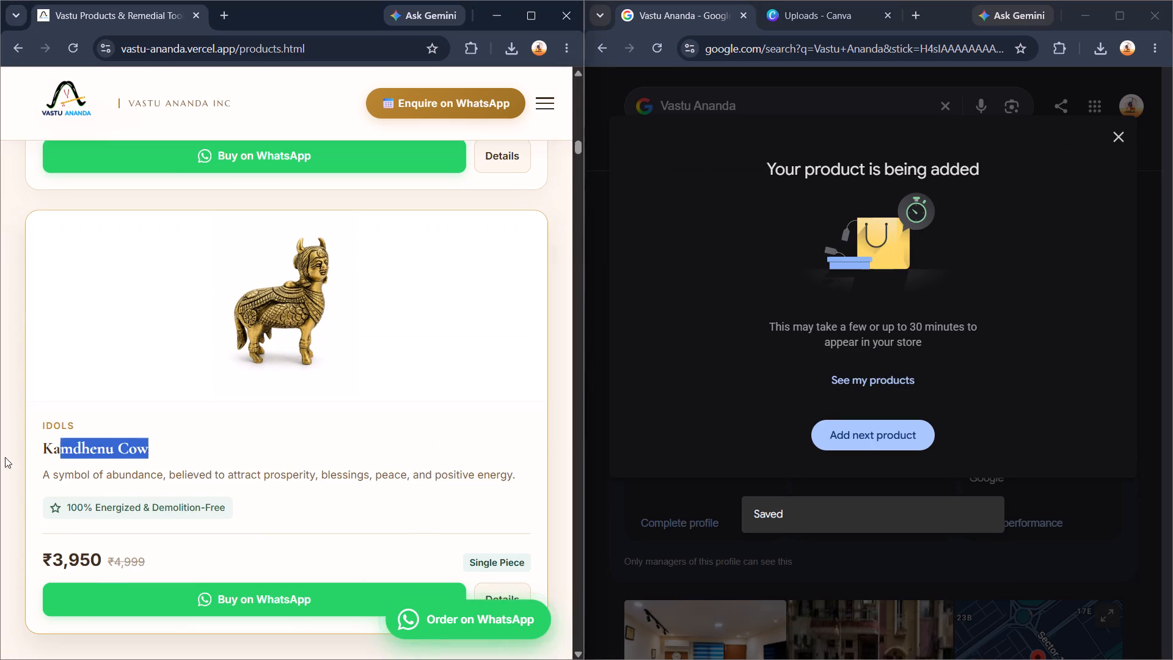
pyautogui.moveTo(5, 457); pyautogui.dragTo(0, 460)
pyautogui.hotkey('ctrl', 'c')
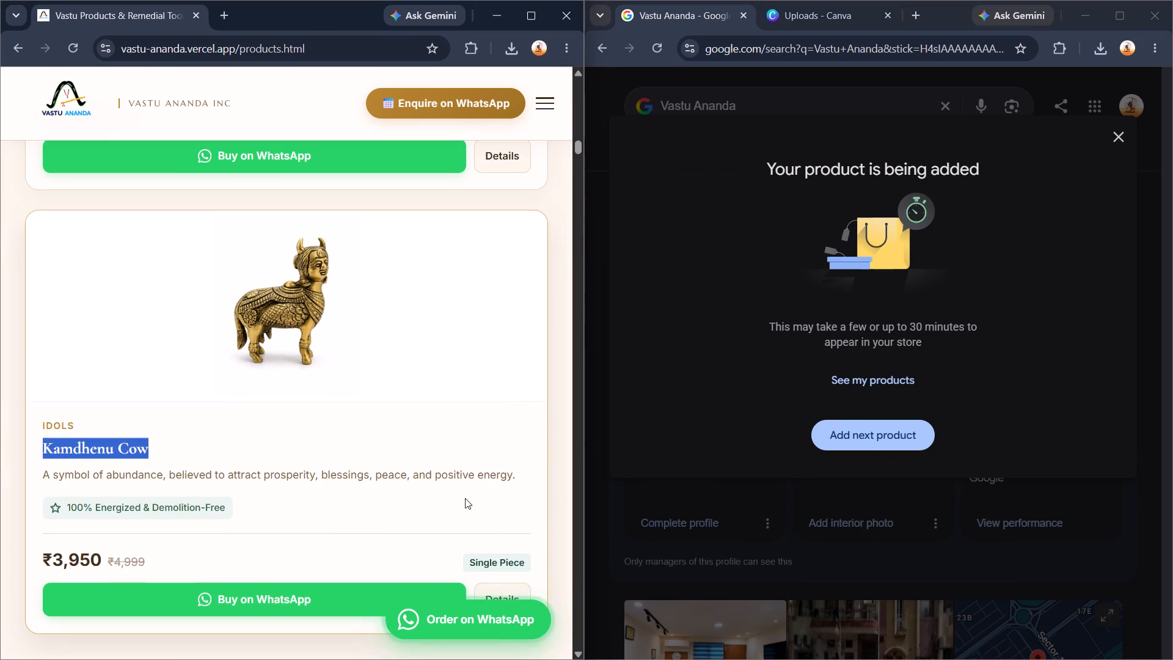
pyautogui.click(879, 439)
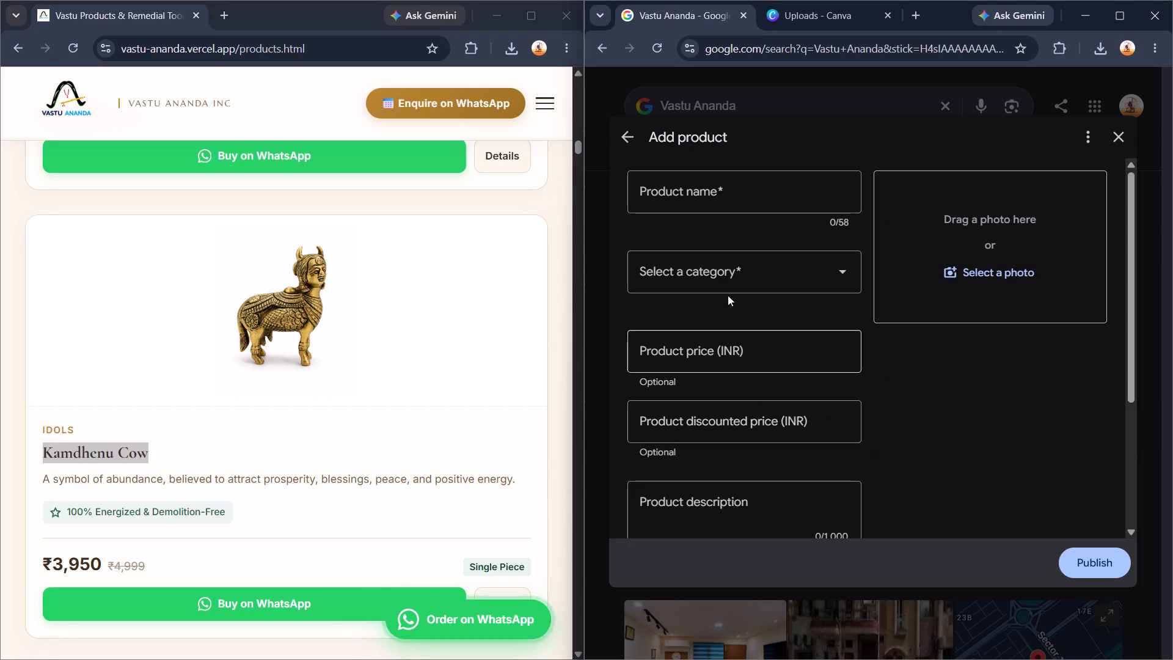
pyautogui.click(731, 200)
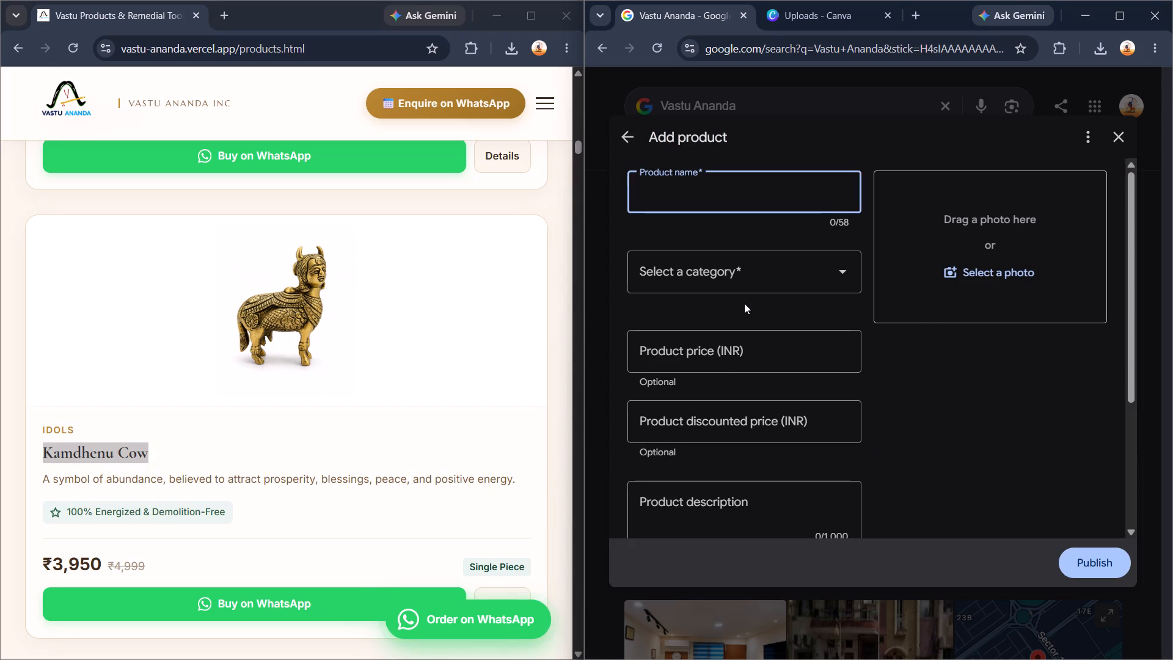
pyautogui.hotkey('ctrl', 'v')
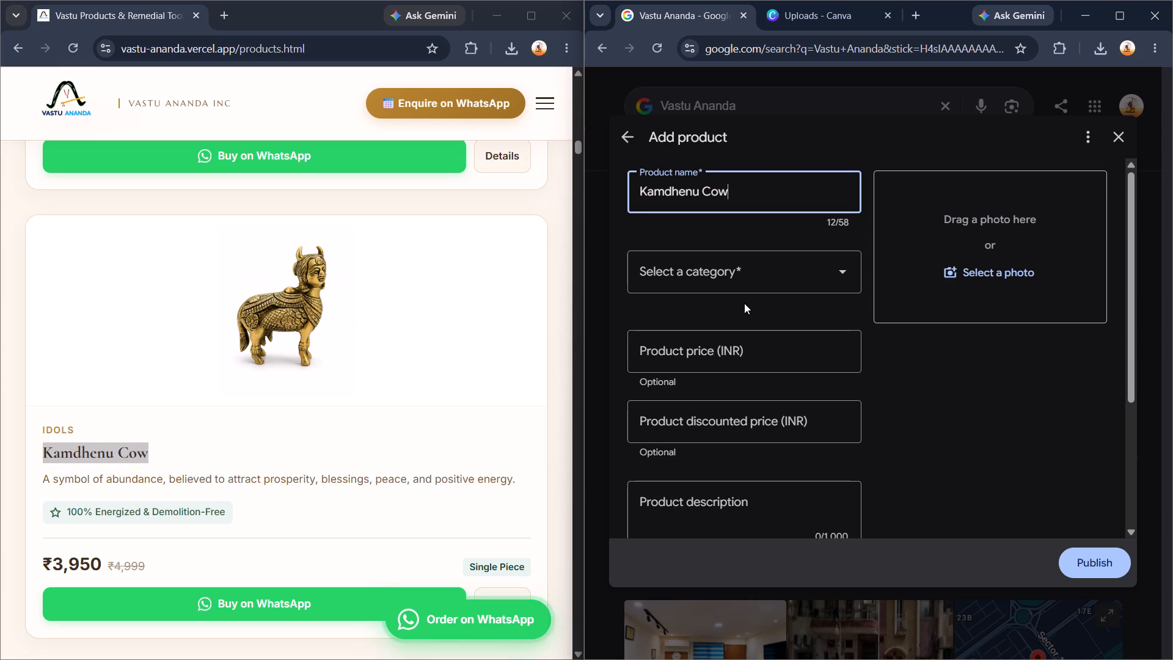
pyautogui.click(804, 276)
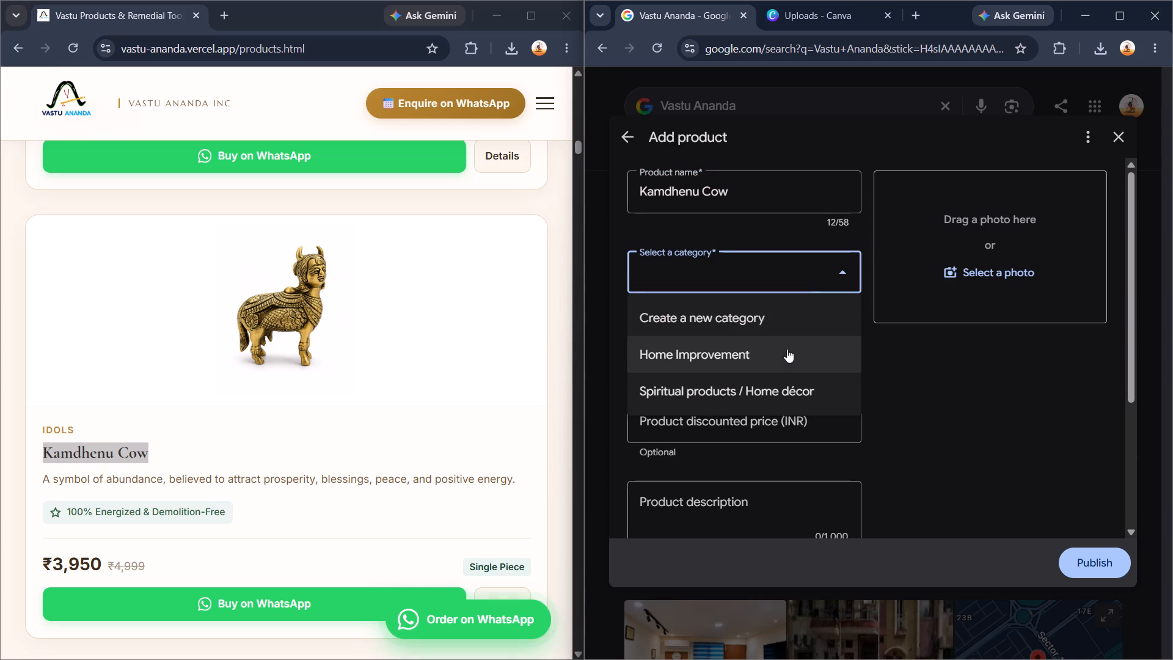
pyautogui.click(787, 349)
# Look through the Downloads images for a Kamdhenu Cow photo to attach, and close the file picker without choosing one.
pyautogui.click(960, 276)
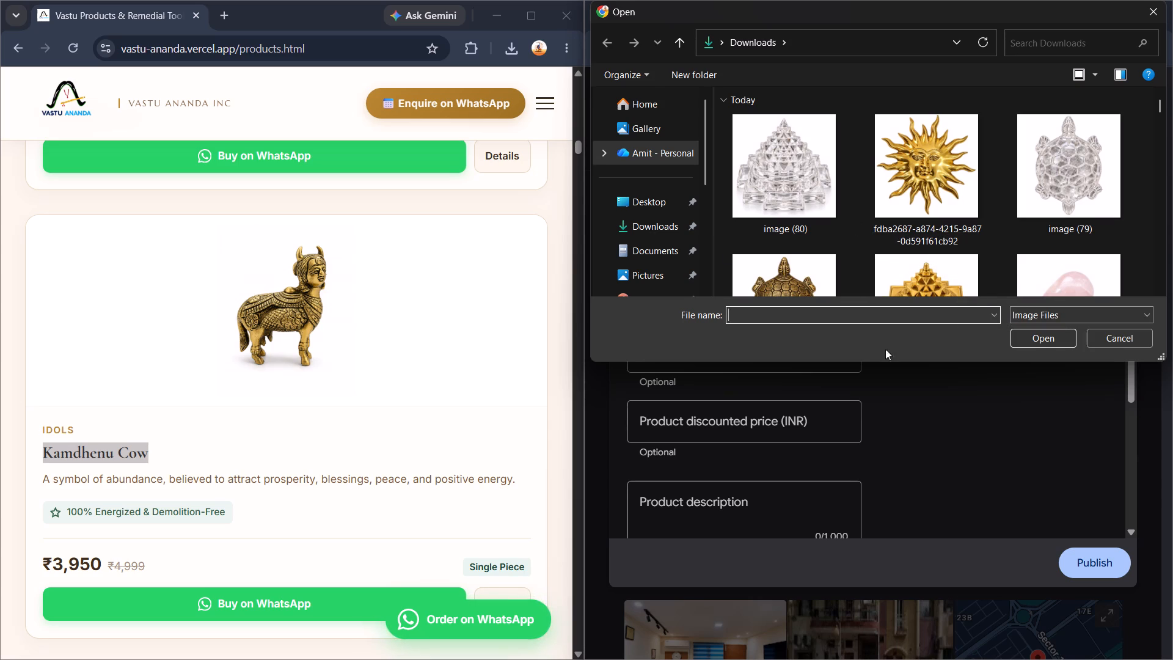
pyautogui.scroll(-3, 874, 273)
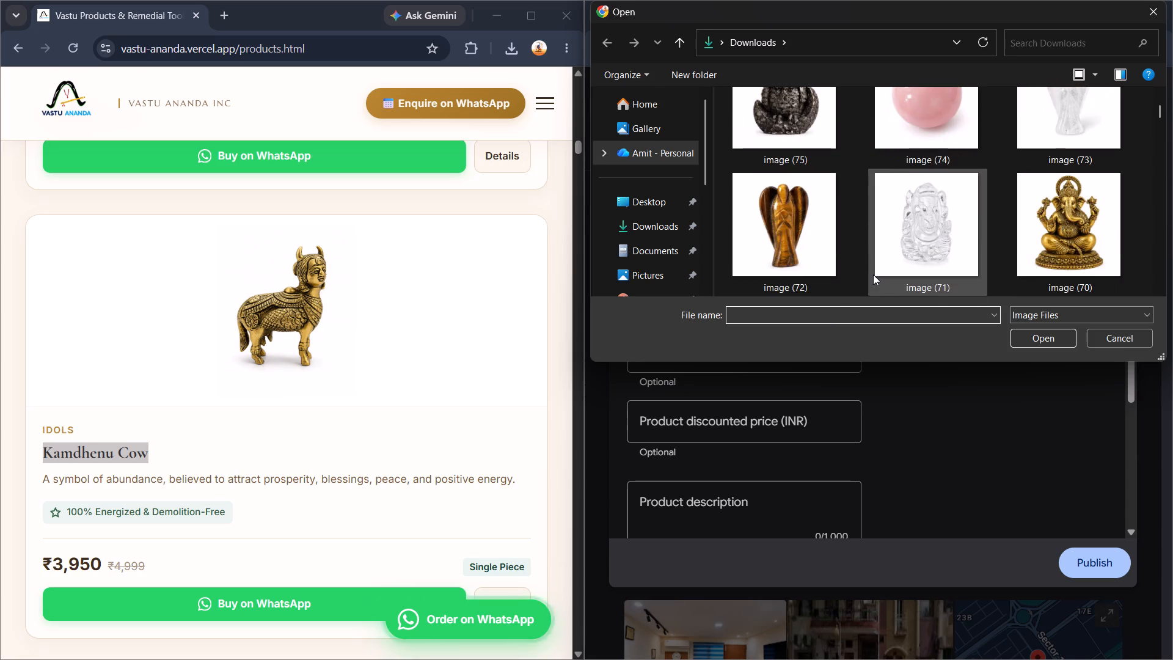
pyautogui.scroll(-2, 881, 269)
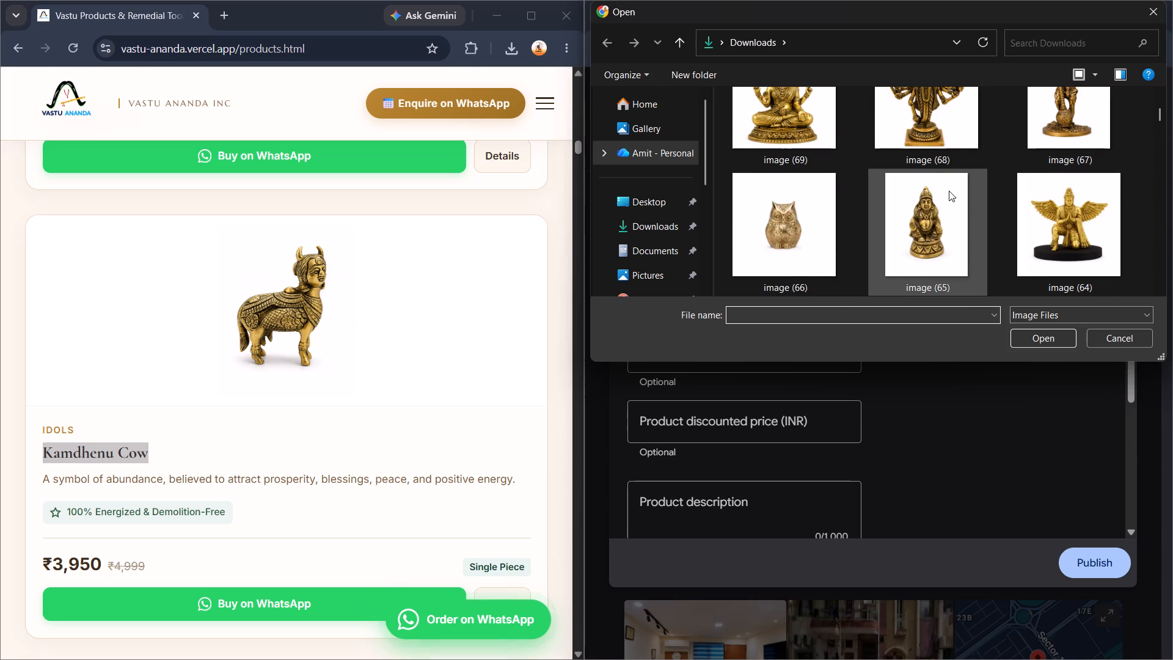
pyautogui.scroll(-1, 949, 191)
pyautogui.scroll(1, 972, 185)
pyautogui.scroll(1, 853, 191)
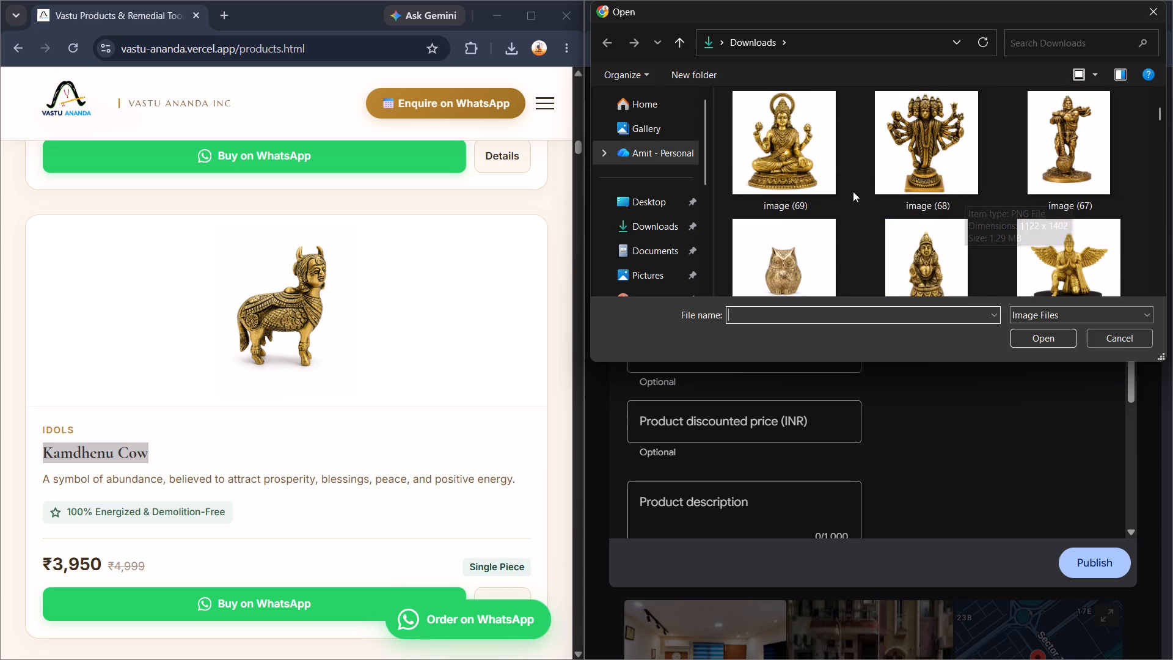
pyautogui.scroll(-1, 892, 196)
pyautogui.scroll(2, 892, 196)
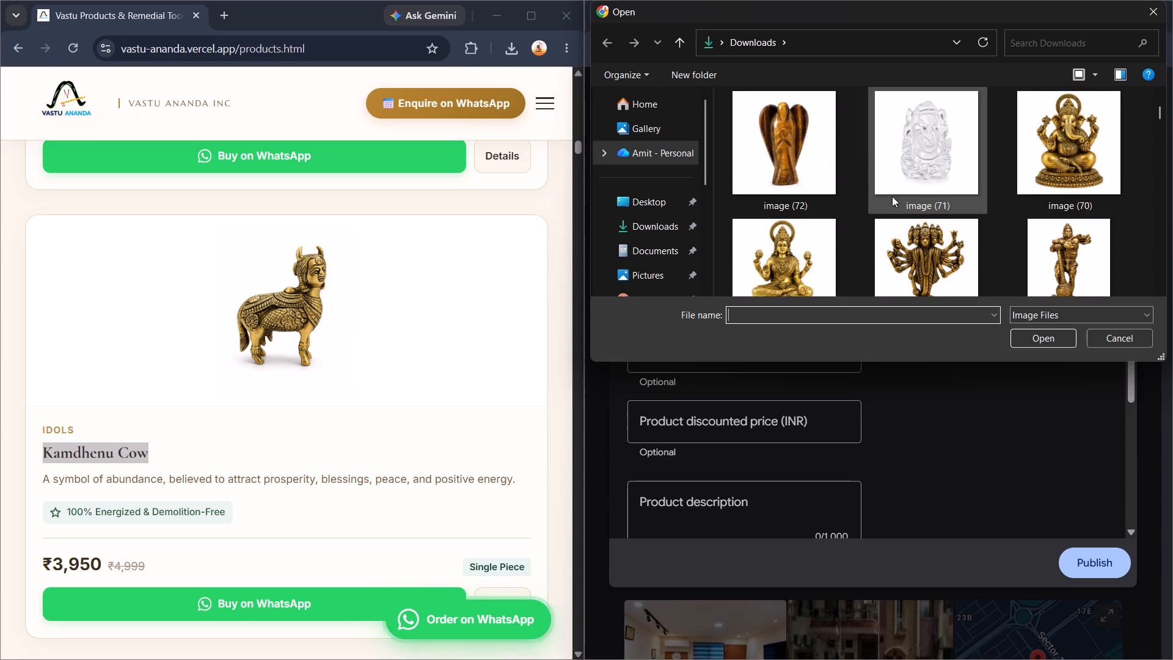
pyautogui.scroll(3, 957, 218)
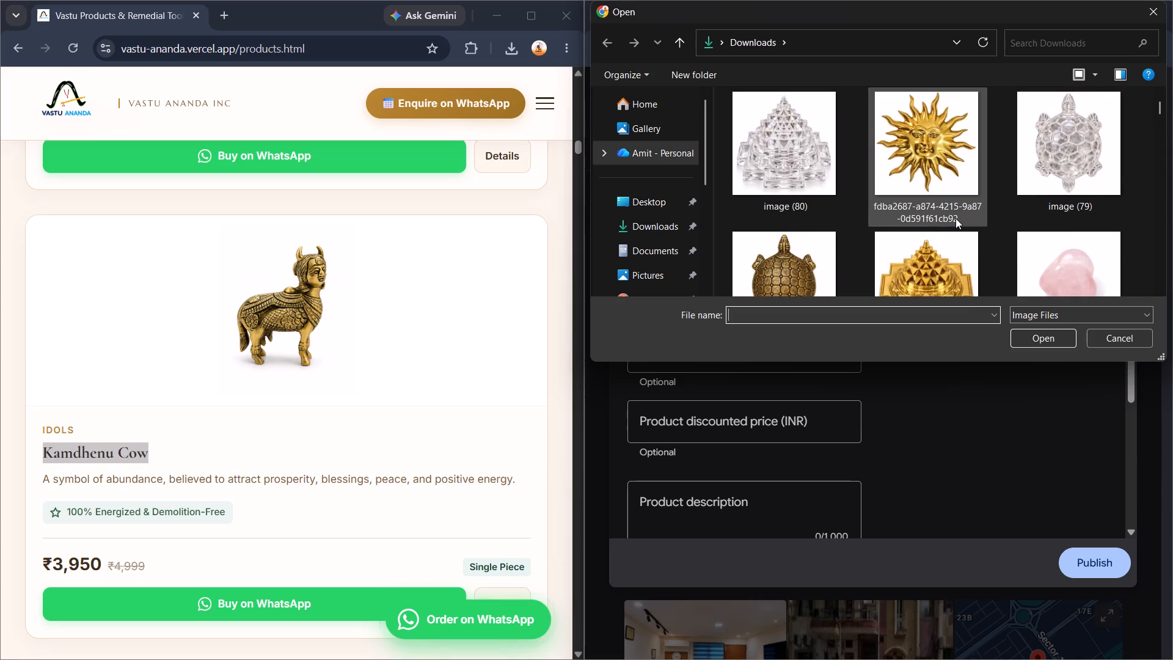
pyautogui.scroll(3, 956, 218)
pyautogui.scroll(-5, 956, 218)
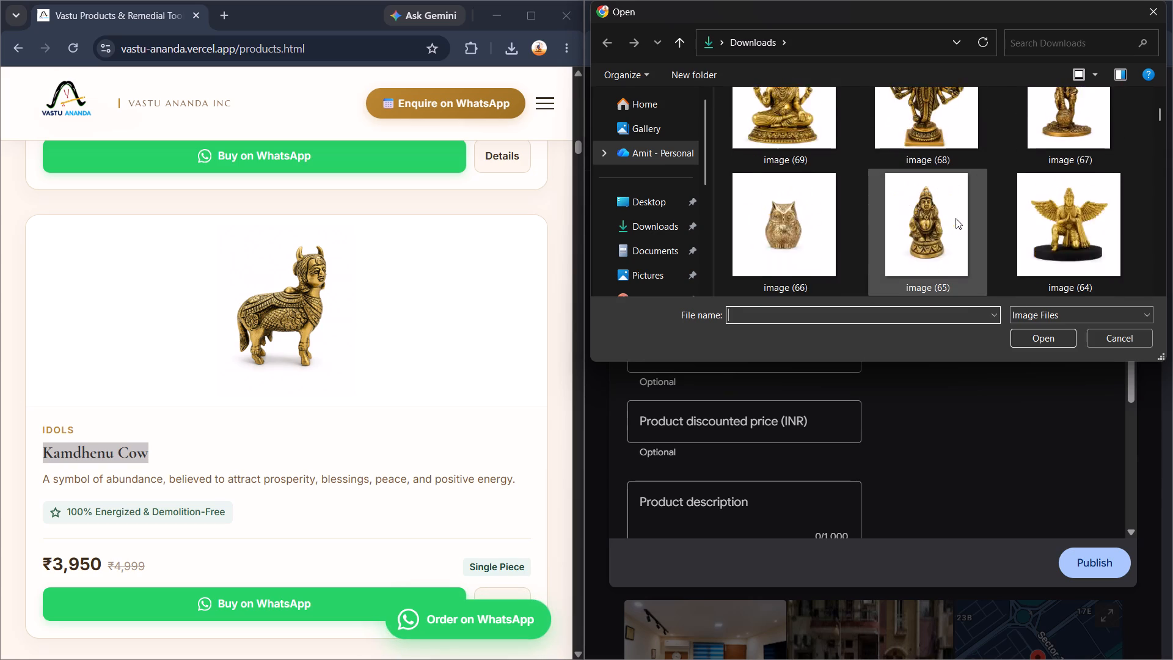
pyautogui.scroll(-2, 956, 218)
pyautogui.scroll(2, 956, 218)
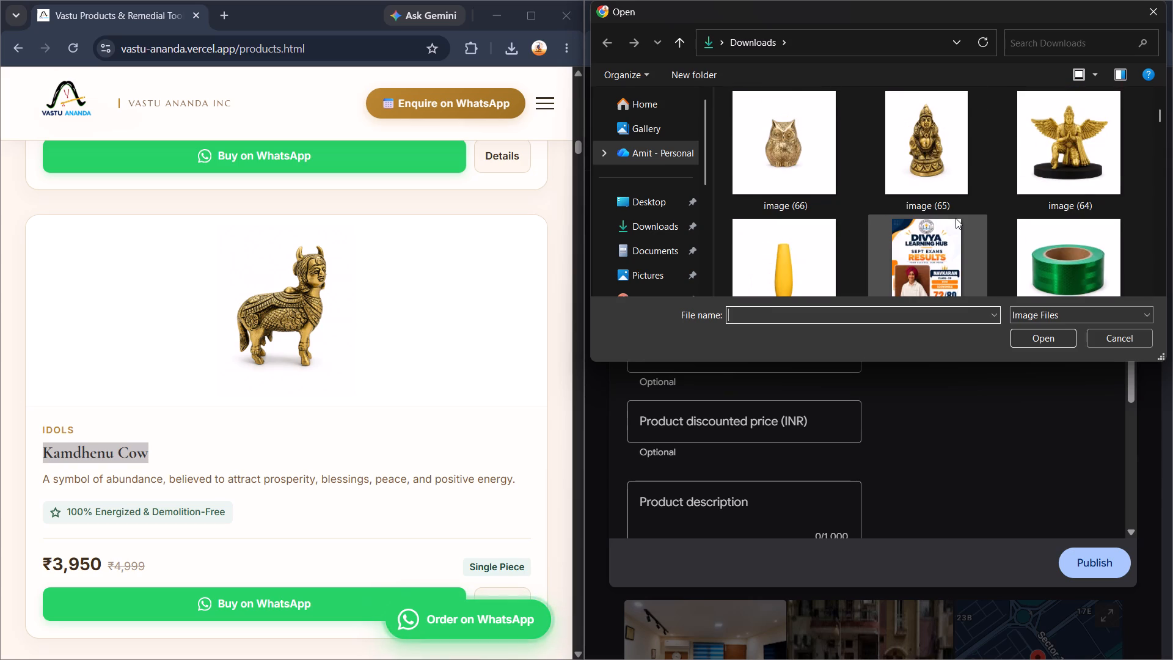
pyautogui.scroll(10, 956, 218)
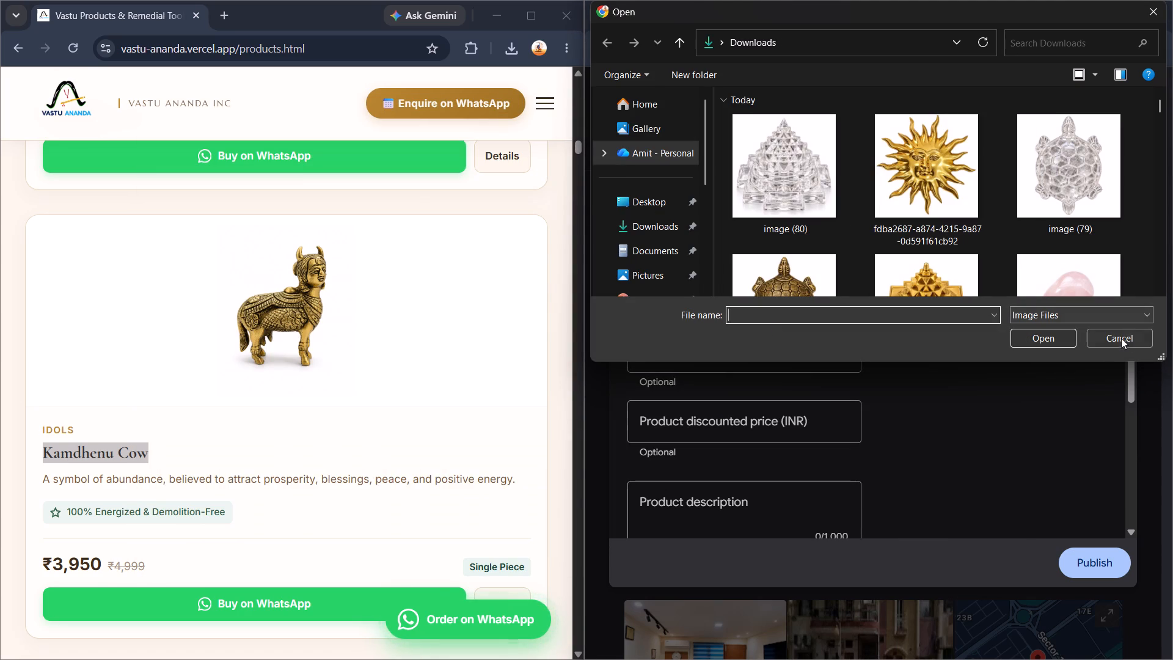
pyautogui.click(1120, 339)
# Switch to the Canva uploads and find the golden Kamdhenu Cow image.
pyautogui.click(815, 16)
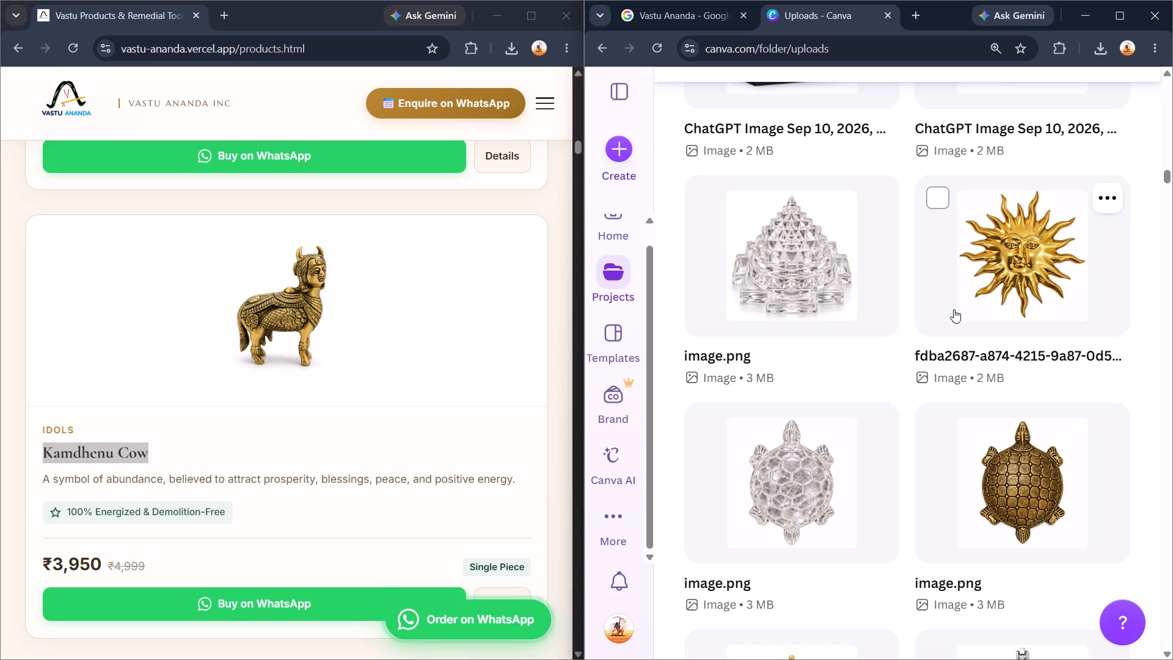
pyautogui.scroll(2, 943, 310)
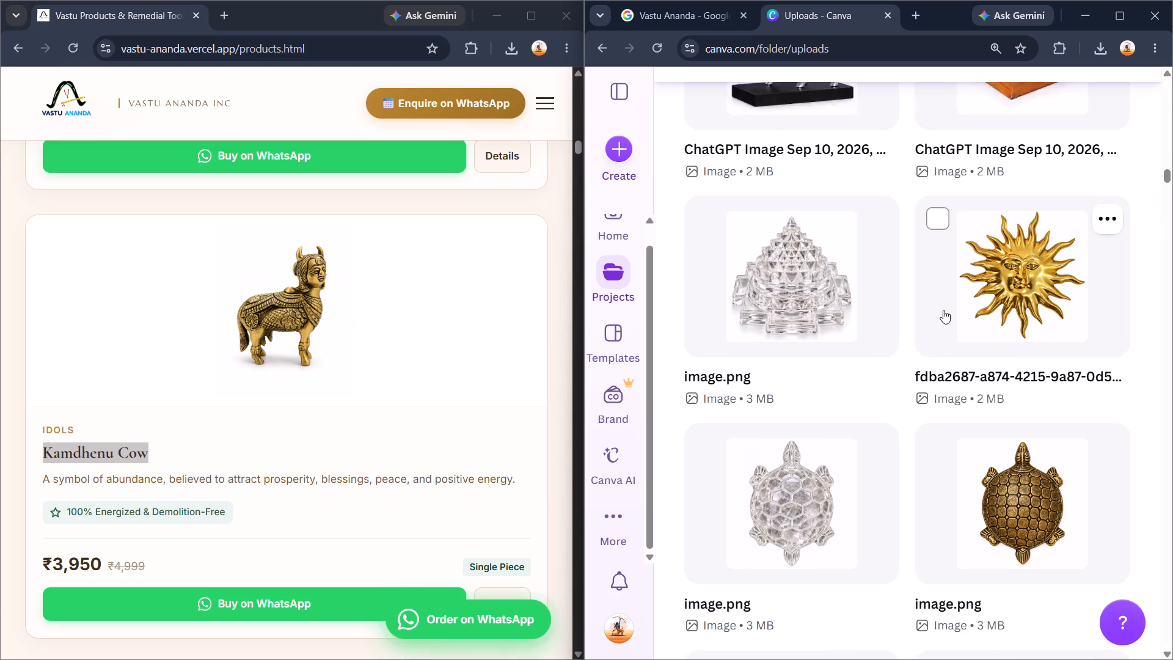
pyautogui.scroll(1, 943, 310)
pyautogui.scroll(-2, 943, 310)
pyautogui.scroll(10, 943, 310)
pyautogui.scroll(-18, 943, 310)
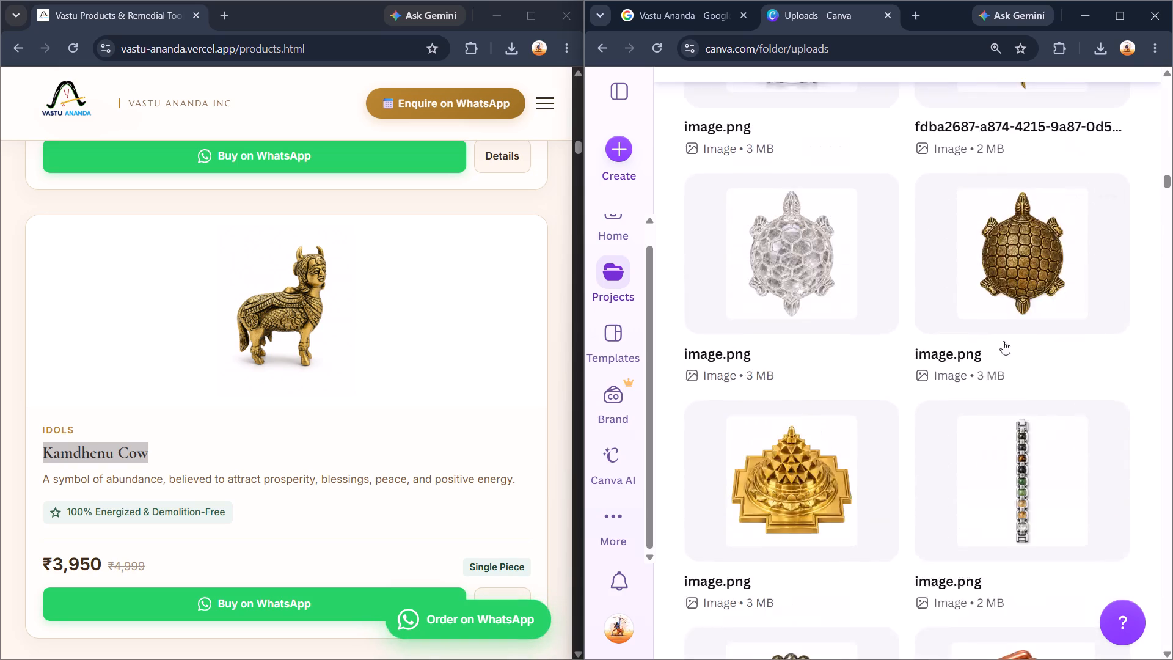
pyautogui.scroll(-11, 1003, 341)
pyautogui.scroll(-20, 1009, 360)
pyautogui.scroll(-3, 1009, 360)
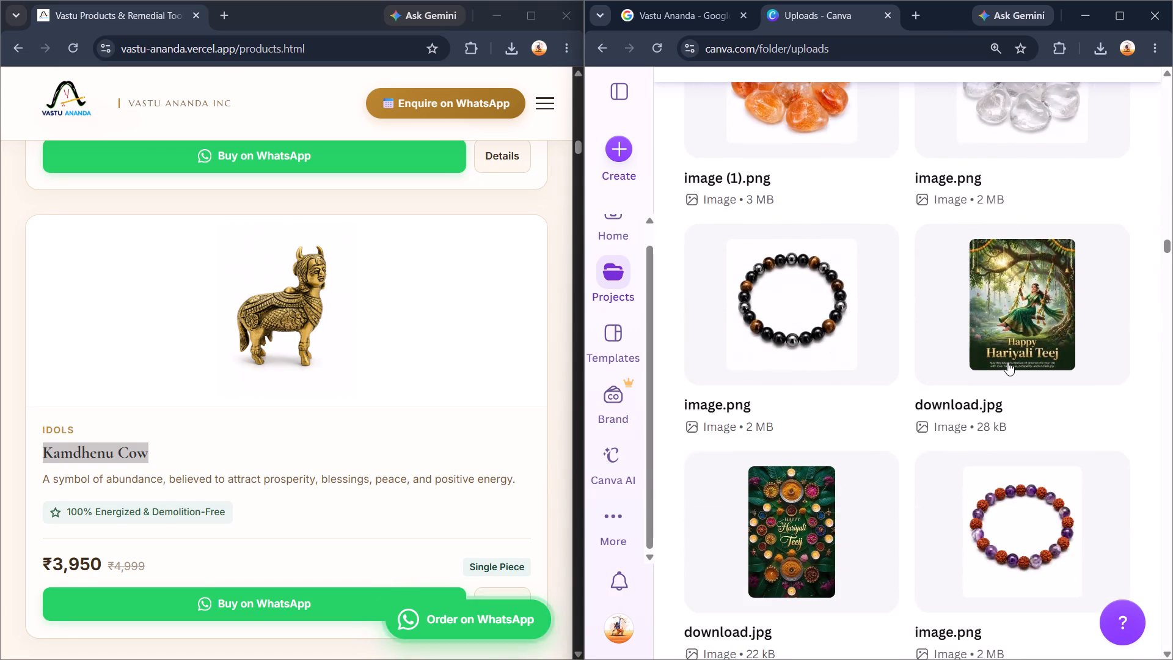
pyautogui.scroll(-15, 1007, 362)
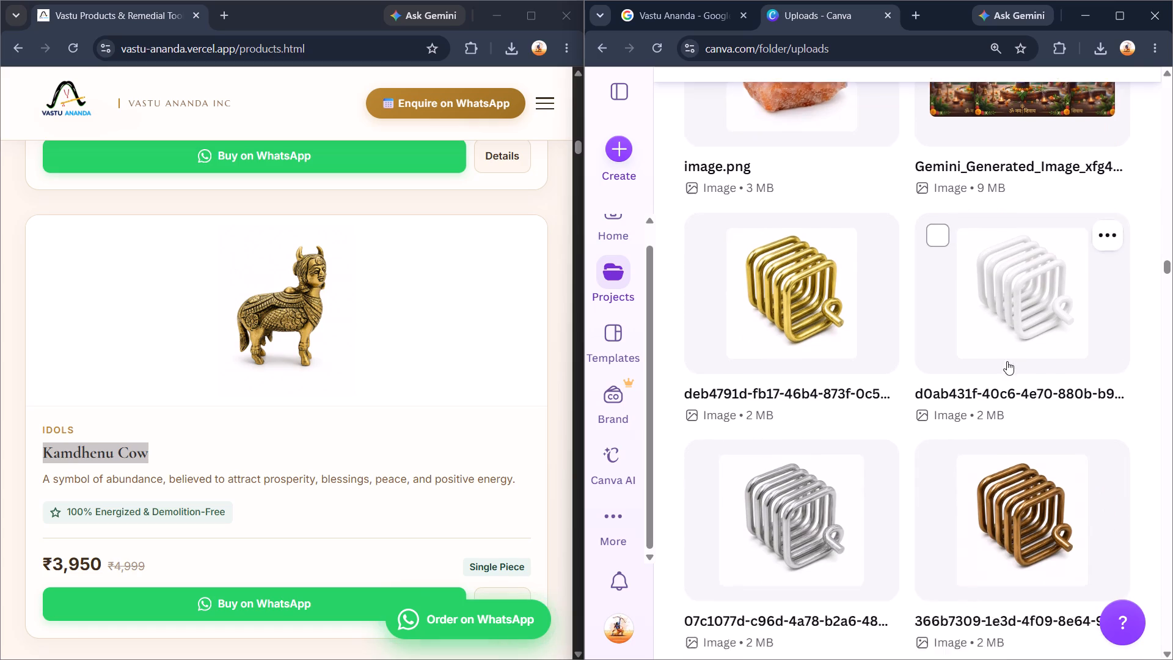
pyautogui.scroll(-14, 1007, 361)
pyautogui.scroll(-16, 1007, 361)
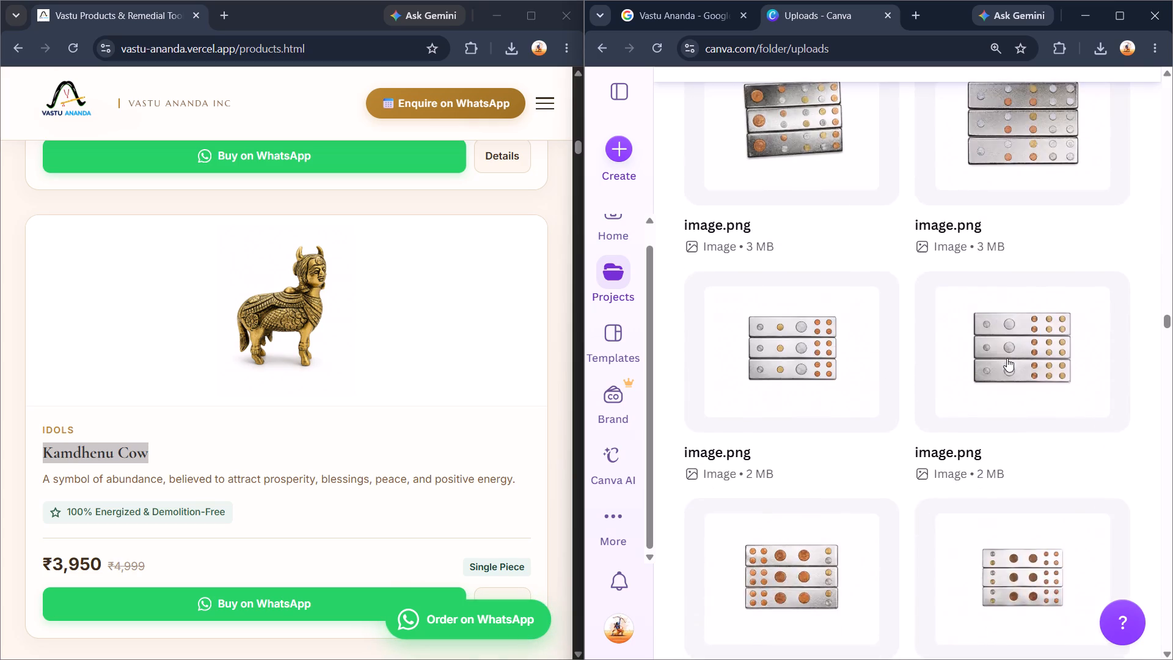
pyautogui.scroll(-20, 1007, 358)
pyautogui.scroll(-20, 1007, 358)
pyautogui.scroll(-9, 1007, 358)
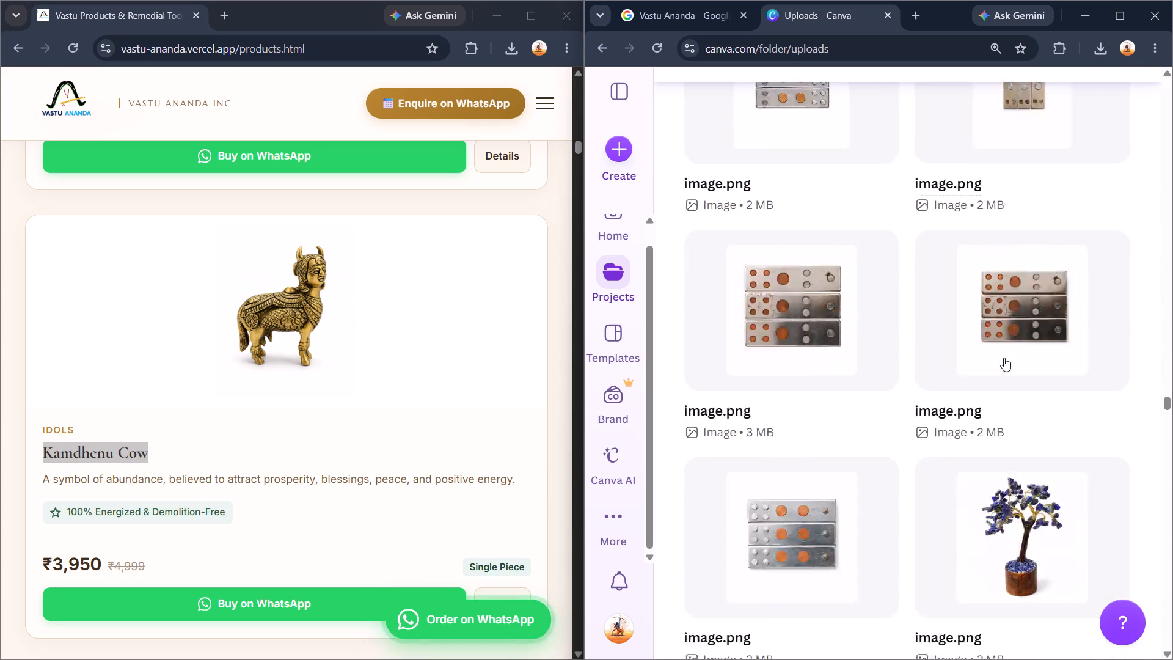
pyautogui.scroll(-17, 1004, 358)
pyautogui.scroll(-5, 982, 356)
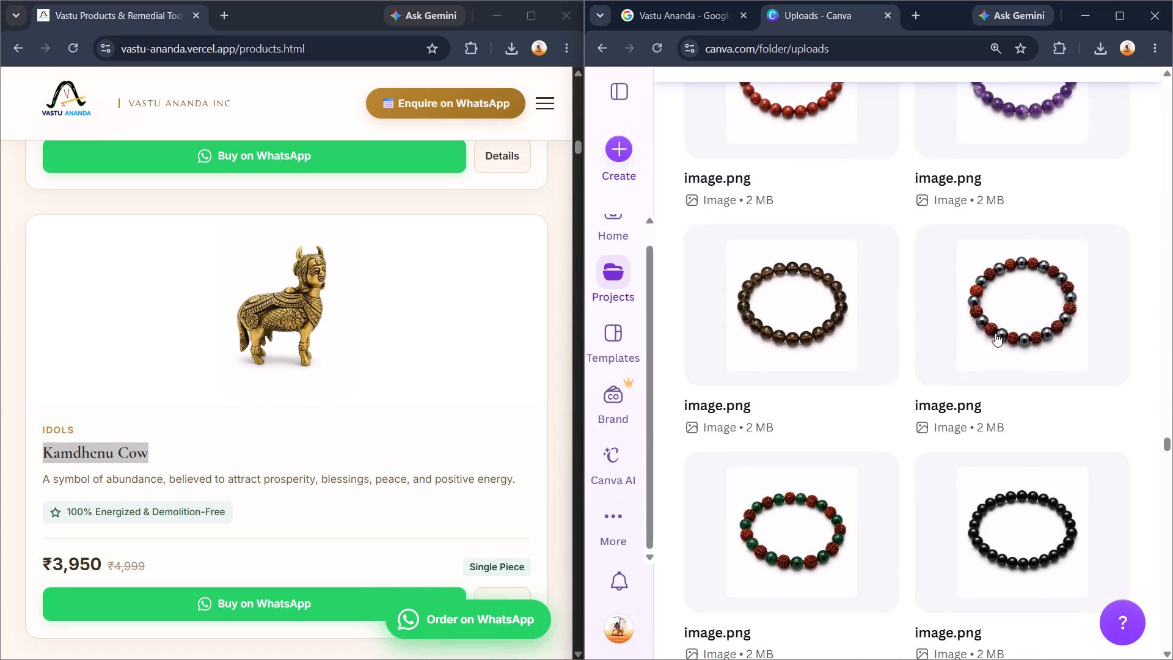
pyautogui.scroll(-13, 996, 329)
pyautogui.scroll(-20, 978, 329)
pyautogui.scroll(-8, 978, 329)
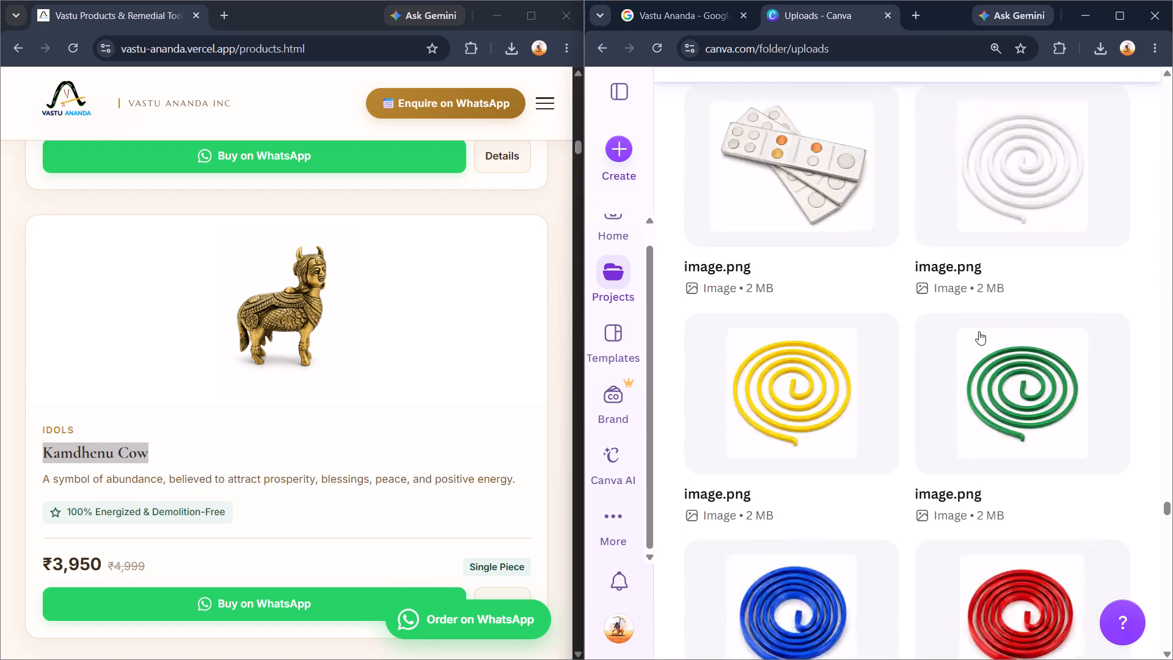
pyautogui.scroll(-20, 979, 331)
pyautogui.scroll(-1, 979, 331)
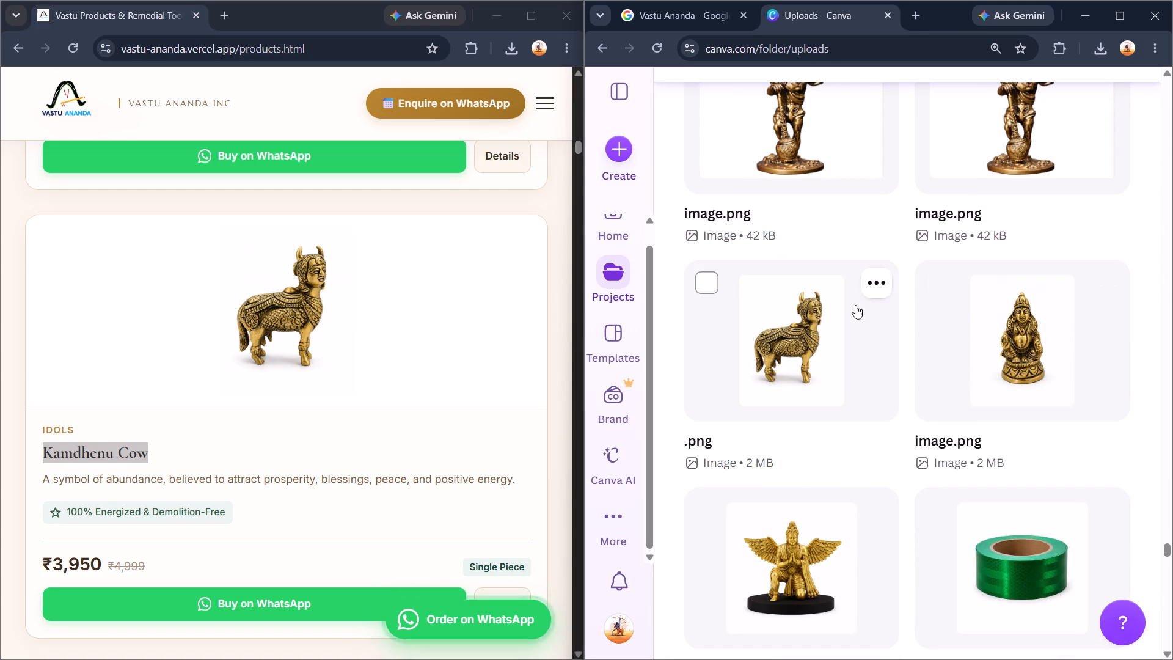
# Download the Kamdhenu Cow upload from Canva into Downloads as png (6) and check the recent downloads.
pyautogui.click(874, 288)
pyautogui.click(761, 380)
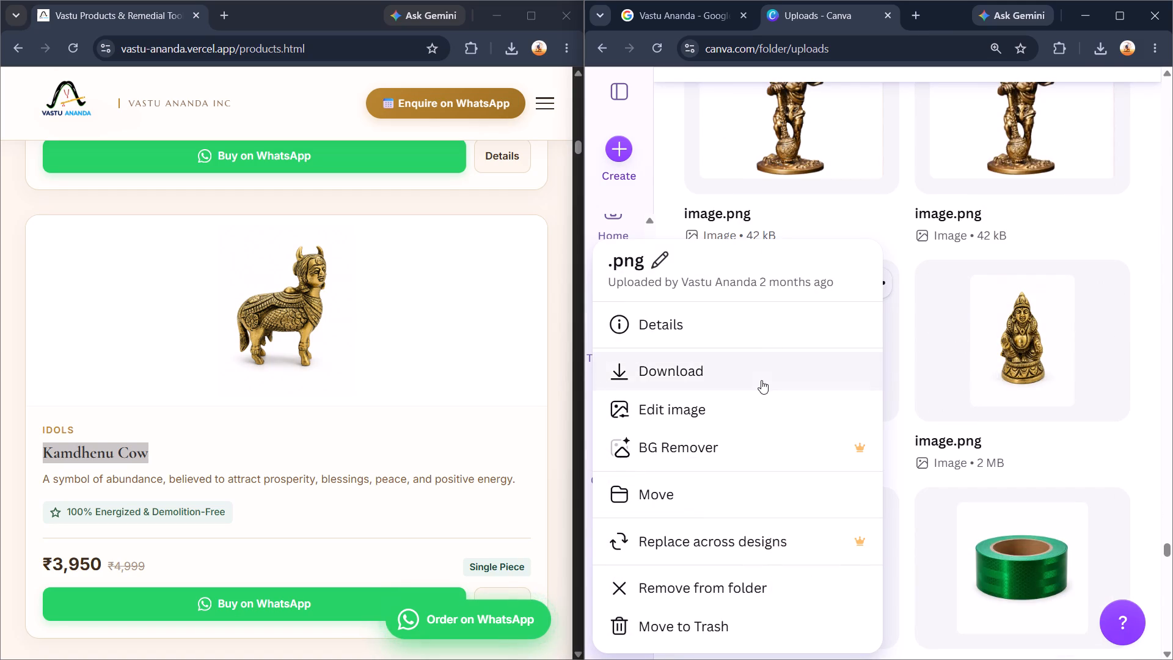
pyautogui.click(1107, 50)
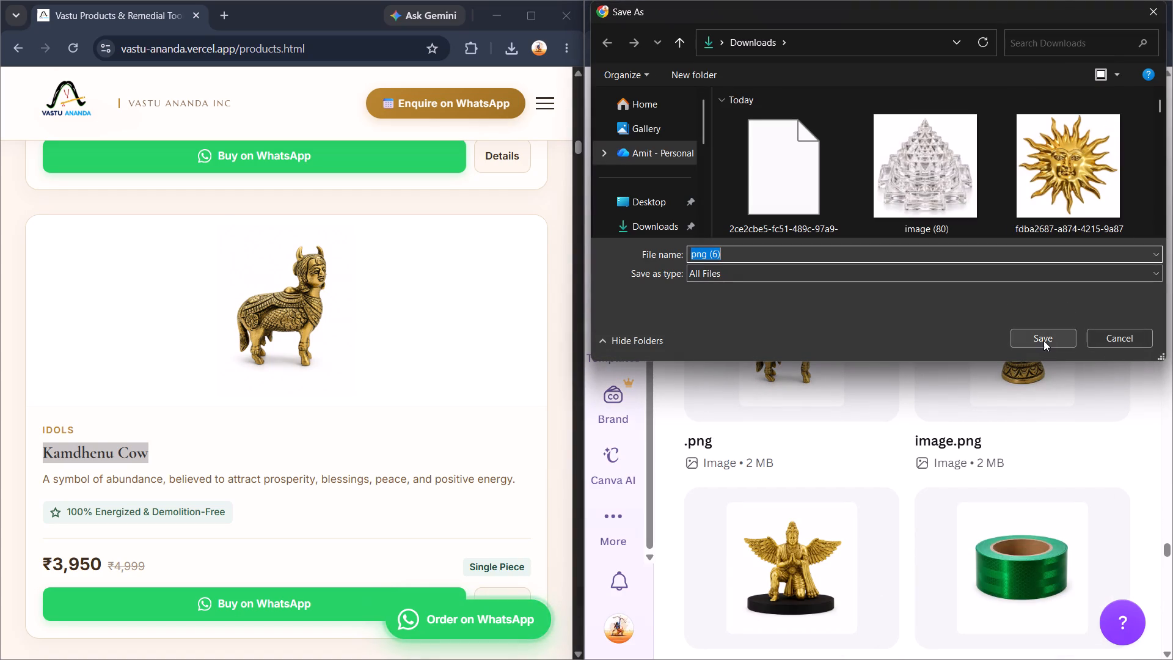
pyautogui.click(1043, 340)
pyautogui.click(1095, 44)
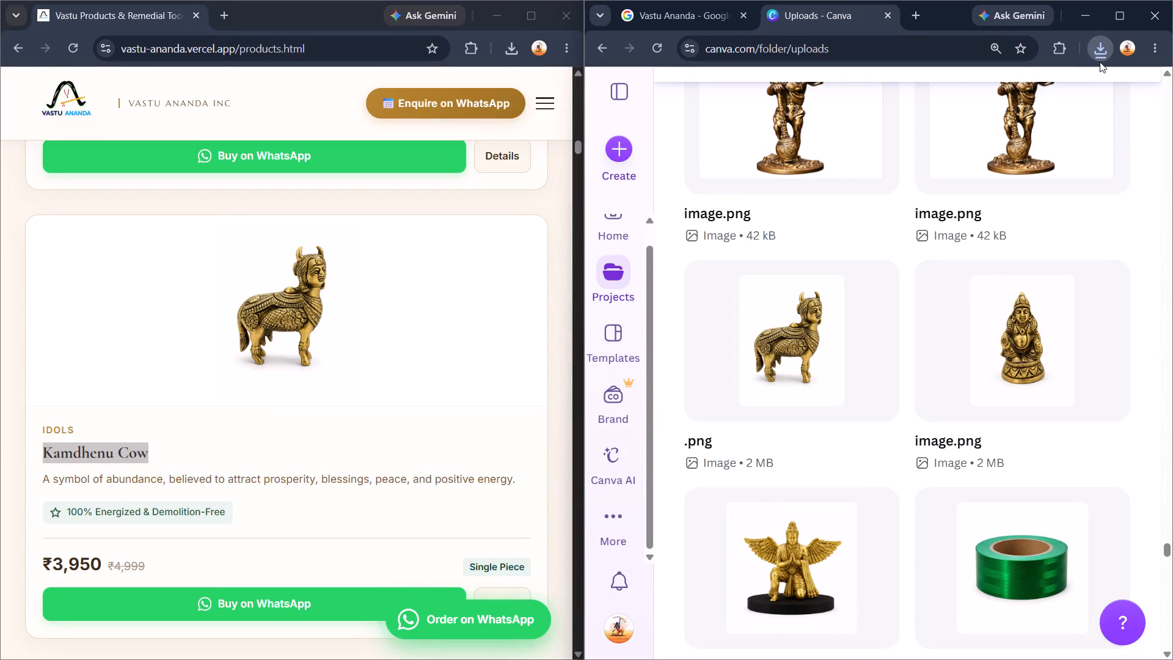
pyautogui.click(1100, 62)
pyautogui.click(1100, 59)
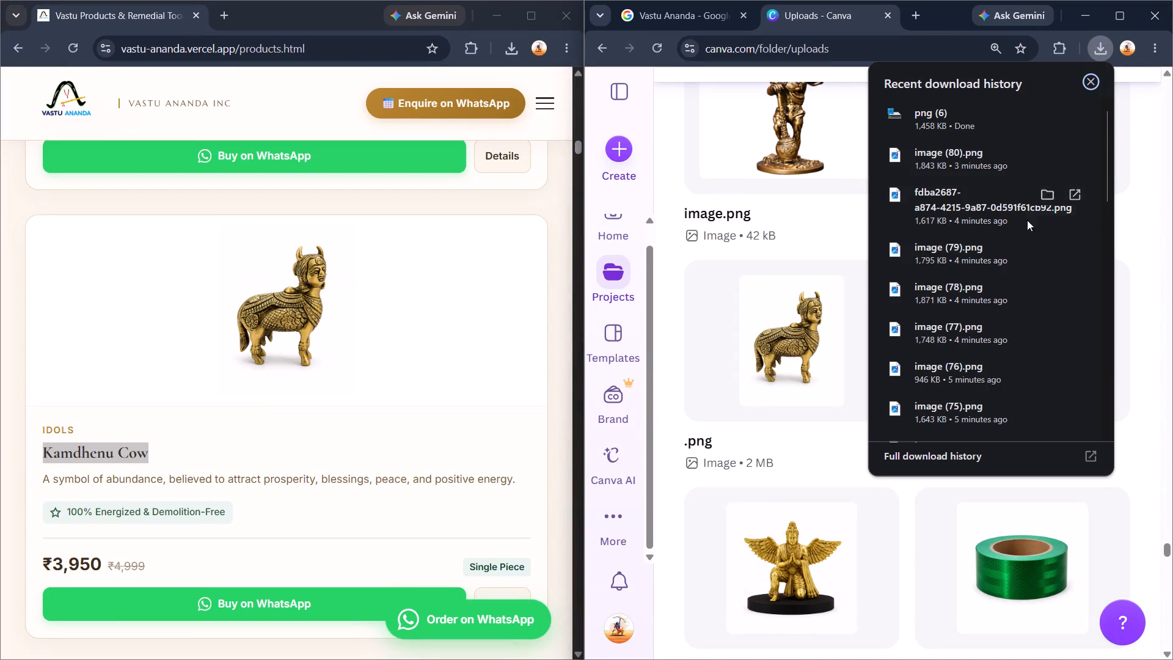
# Open the Kamdhenu Cow image at full view in Canva and save it to Downloads as the PNG image width_640.
pyautogui.rightClick(803, 335)
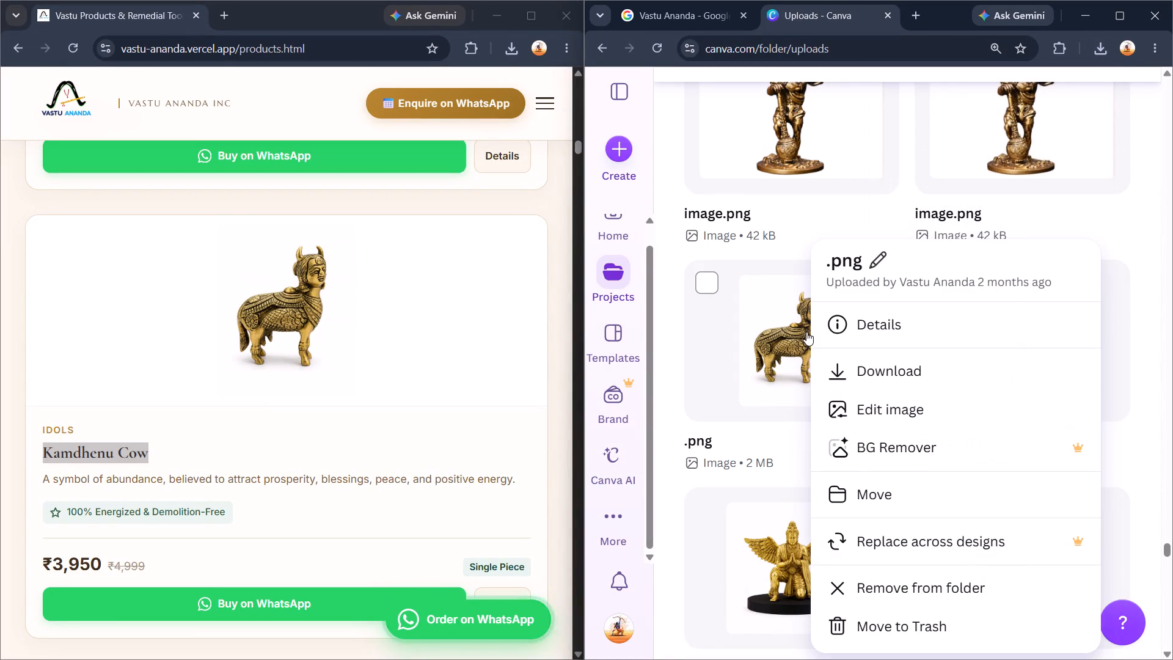
pyautogui.click(729, 321)
pyautogui.click(783, 321)
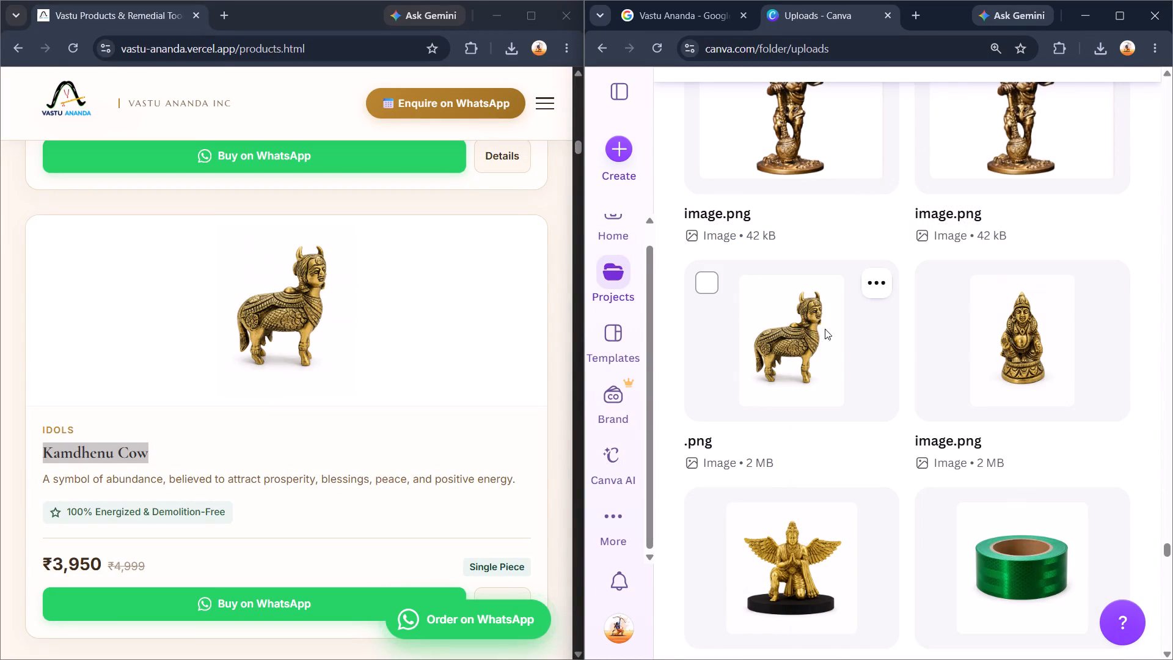
pyautogui.rightClick(917, 313)
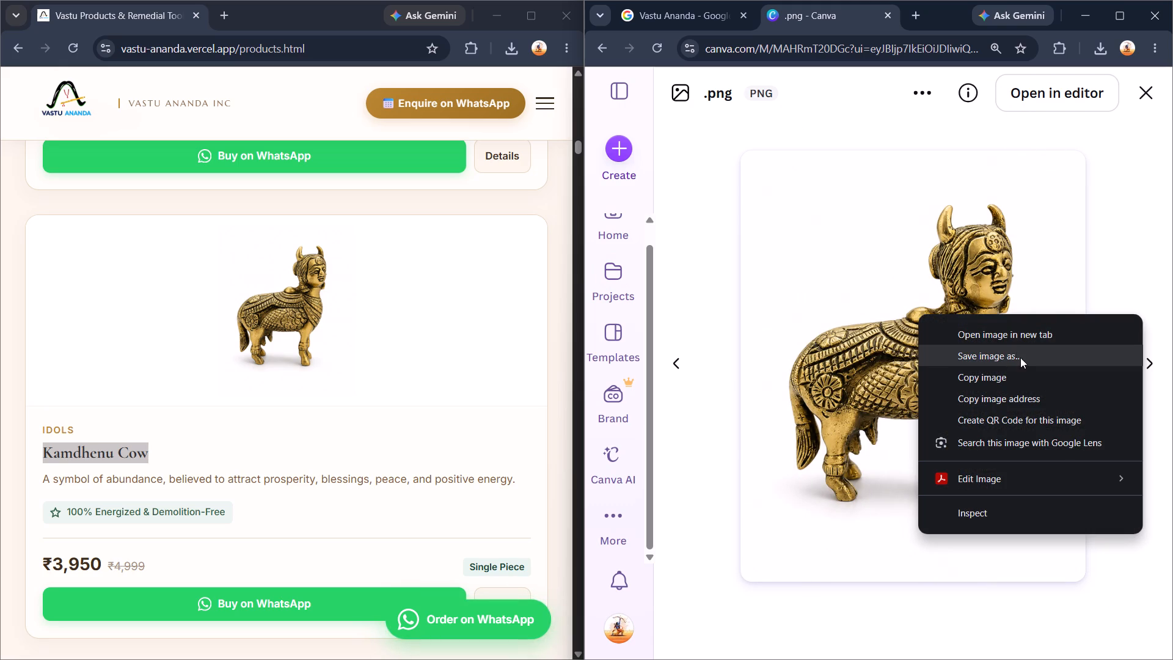
pyautogui.click(1020, 358)
pyautogui.click(1033, 337)
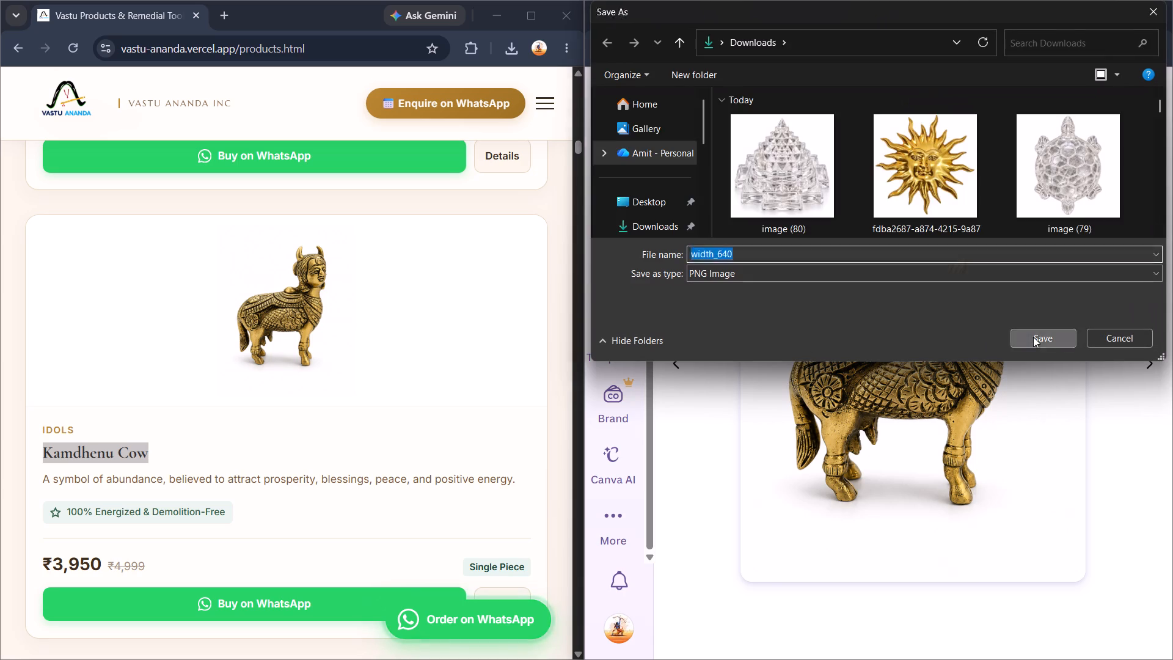
# Return to the Google product form, attach the Kamdhenu Cow photo width_640 from Downloads and publish the product.
pyautogui.click(676, 22)
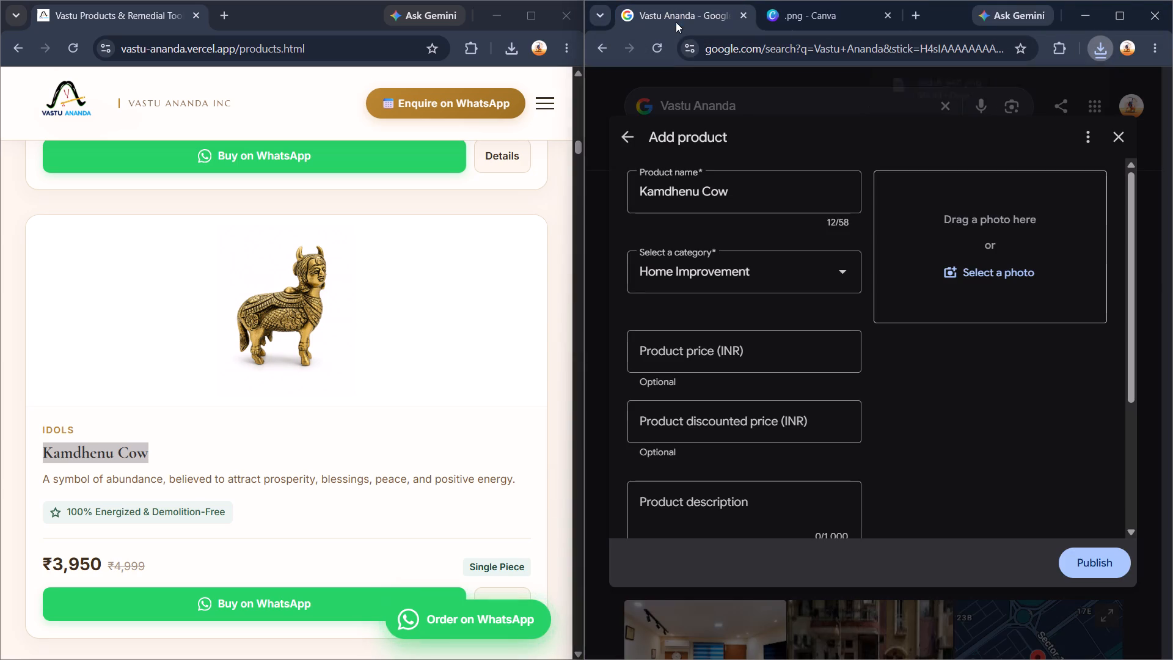
pyautogui.click(979, 273)
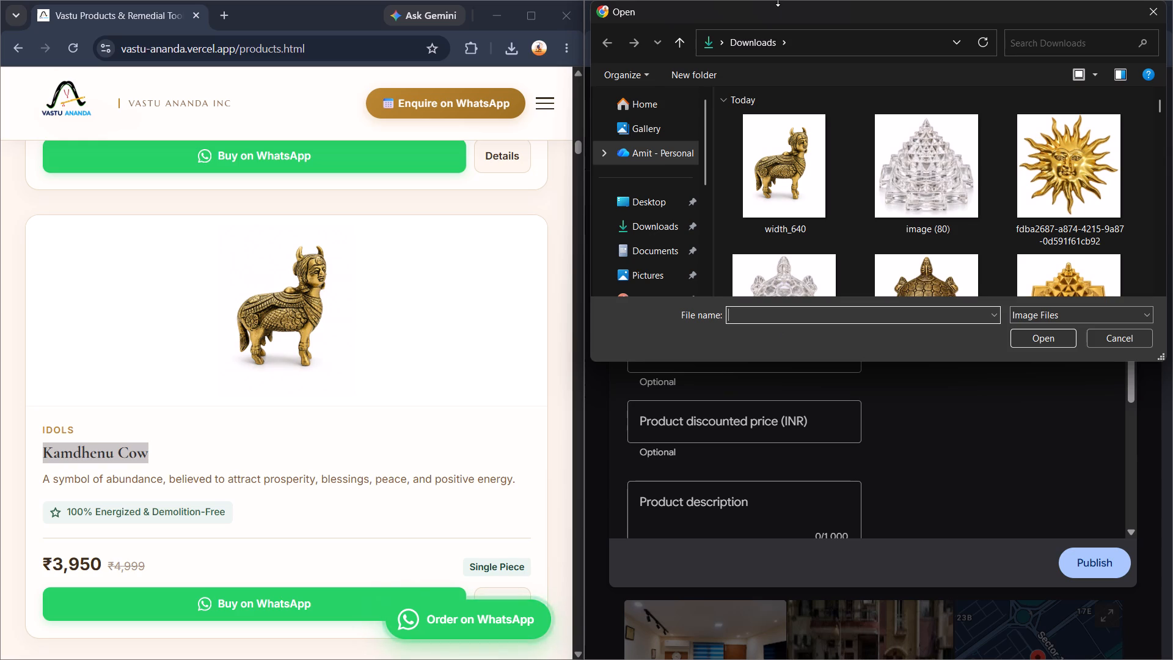
pyautogui.doubleClick(816, 136)
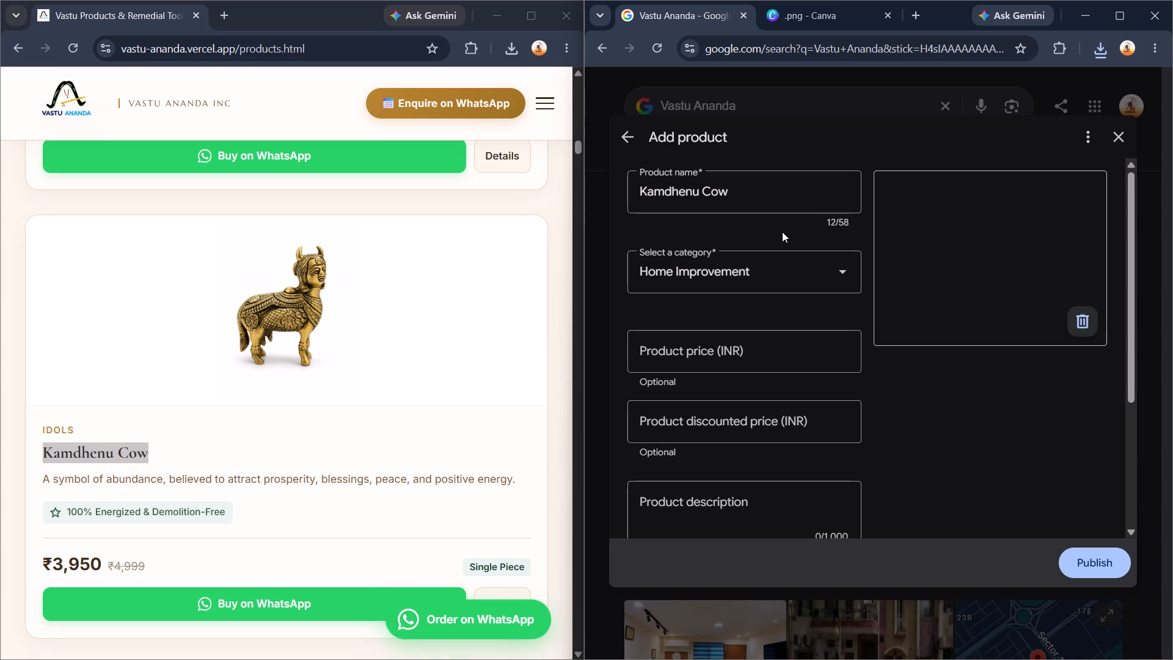
pyautogui.click(1106, 563)
# Start another product entry, name it Owl as copied from the website's Idols listing, and set its category to Home Improvement.
pyautogui.scroll(-4, 455, 388)
pyautogui.scroll(-3, 376, 378)
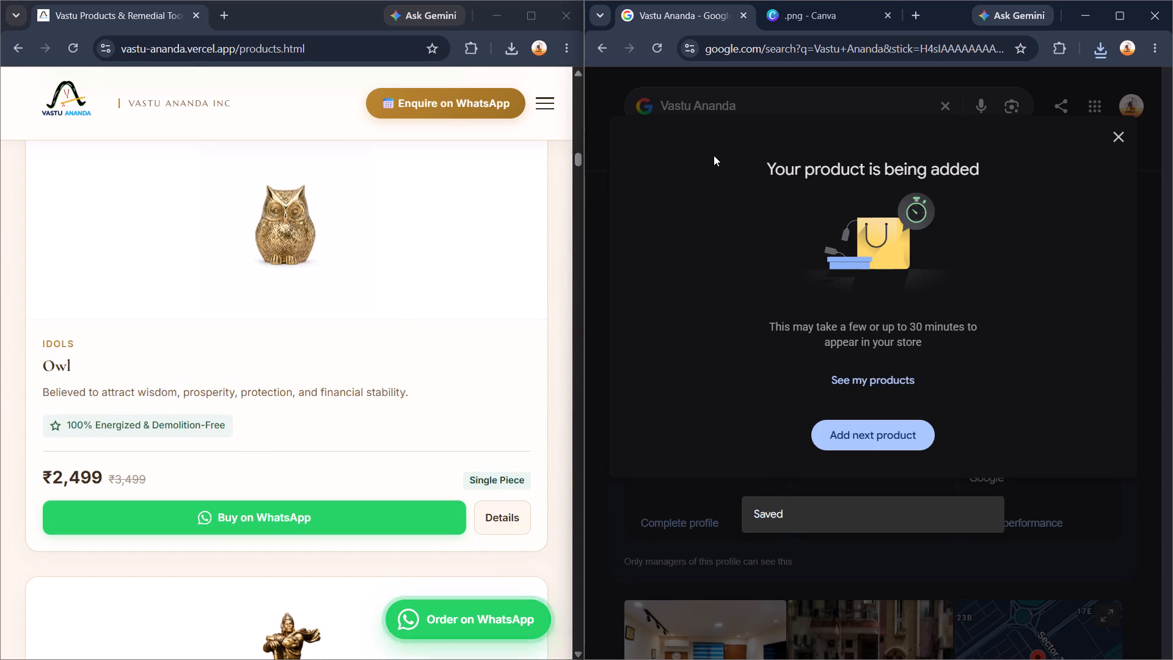
pyautogui.click(866, 434)
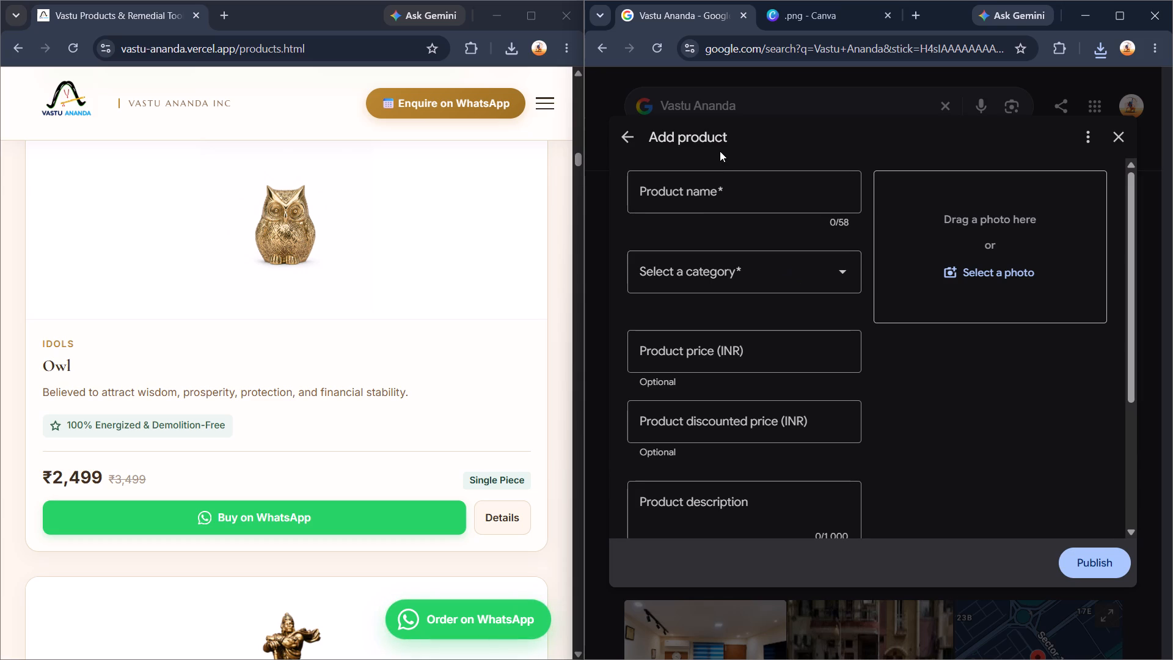
pyautogui.click(714, 182)
pyautogui.moveTo(120, 357); pyautogui.dragTo(2, 378)
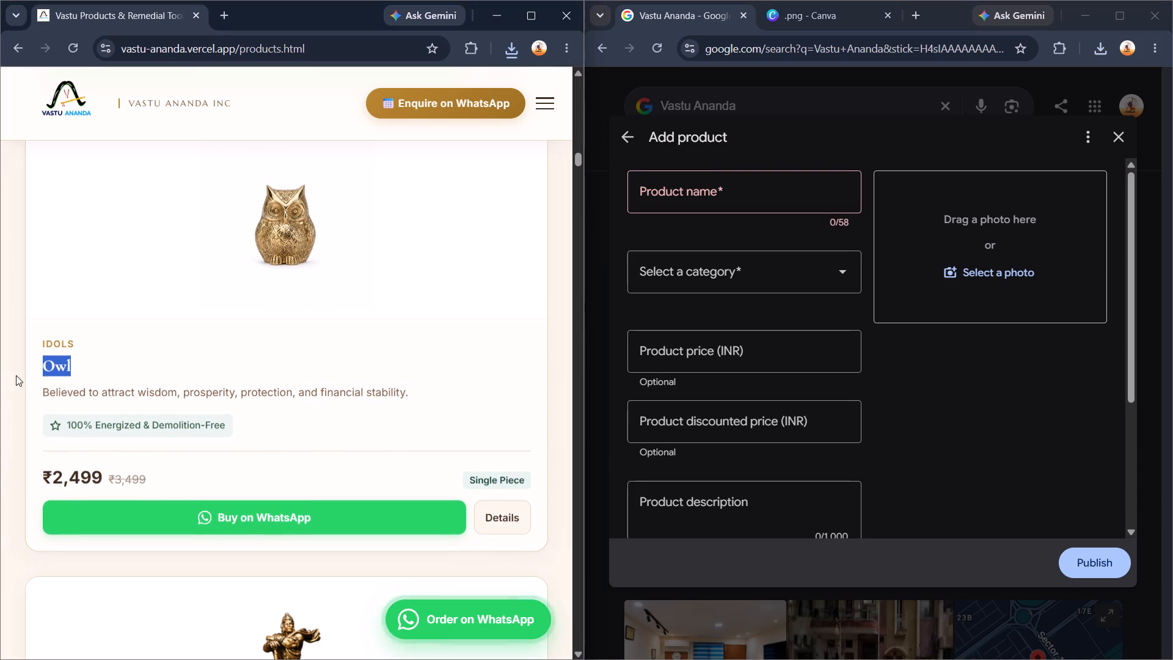
pyautogui.hotkey('ctrl', 'c')
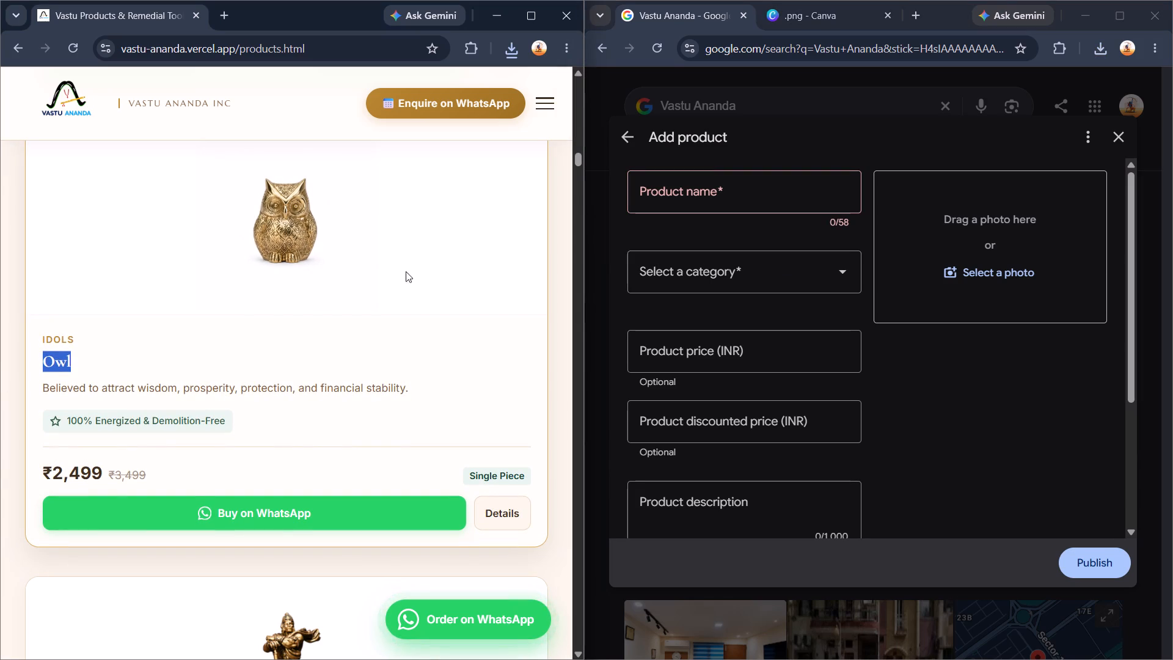
pyautogui.click(738, 194)
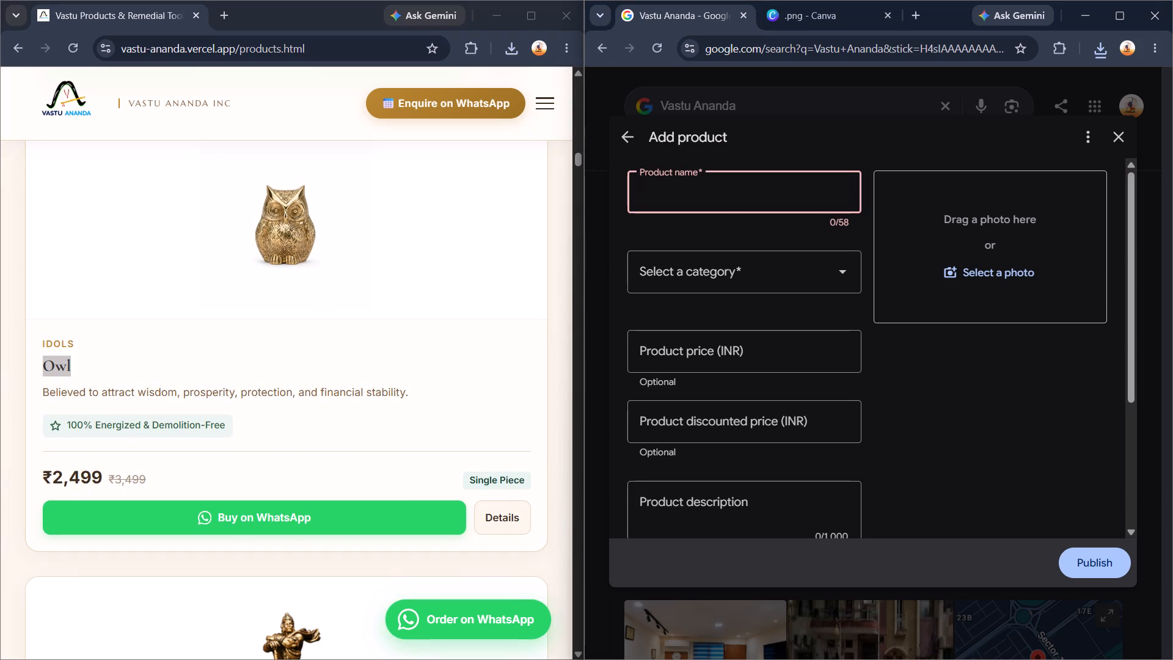
pyautogui.hotkey('ctrl', 'v')
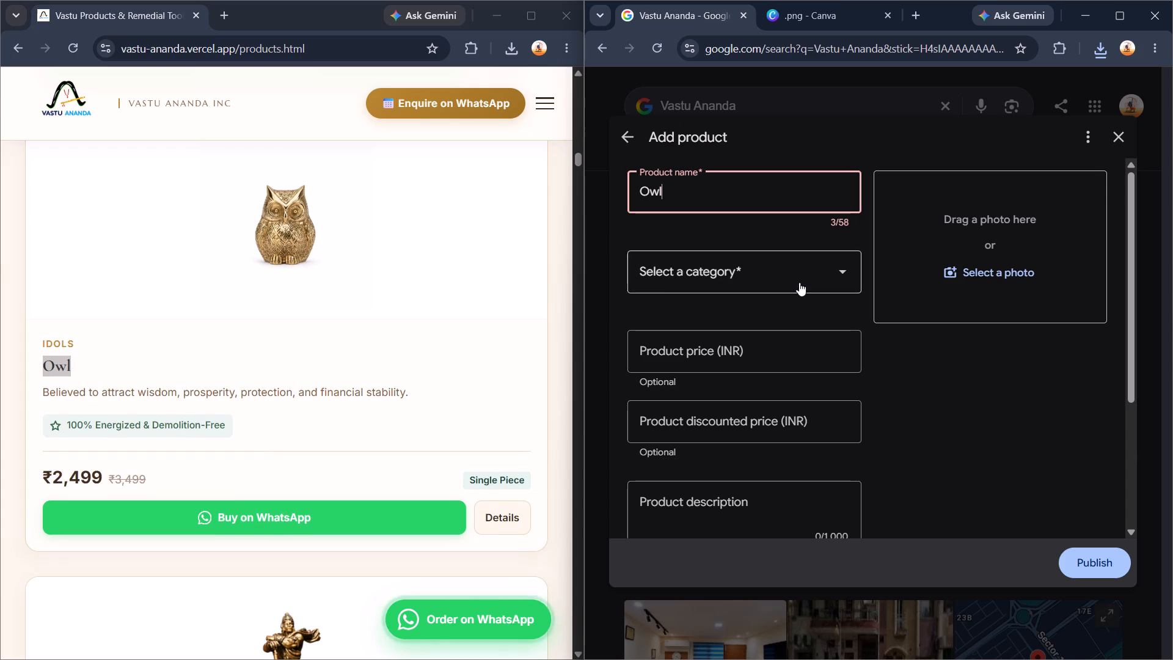
pyautogui.click(798, 282)
pyautogui.click(799, 340)
# Attach the golden owl photo image (66) from Downloads to the Owl product and publish it.
pyautogui.click(997, 277)
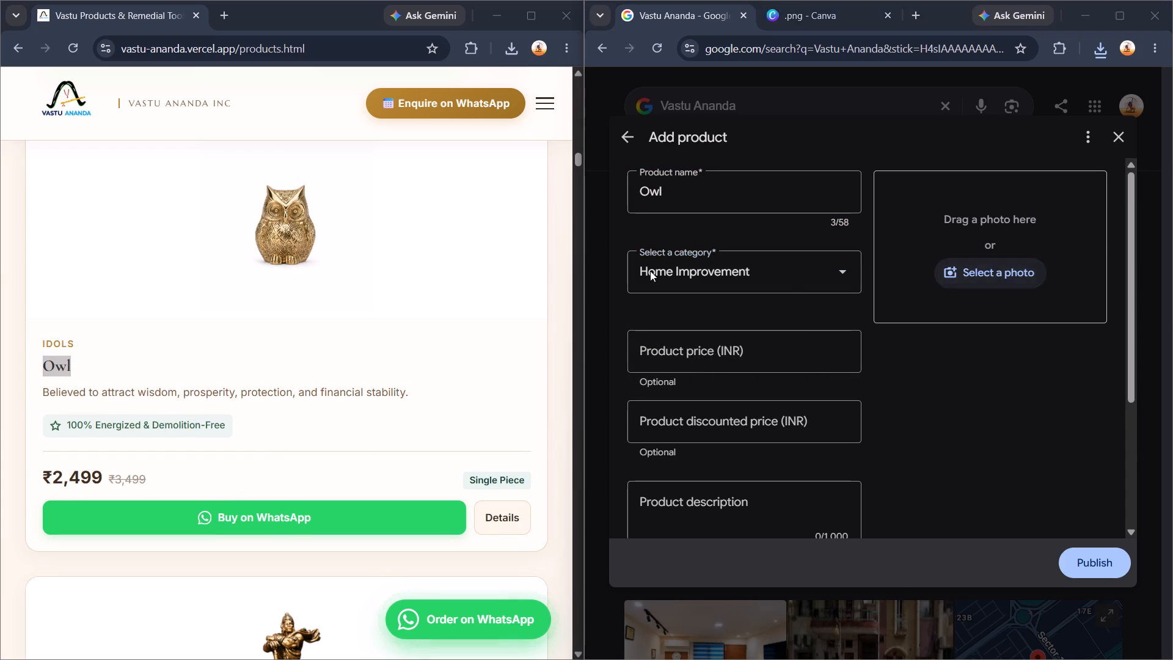
pyautogui.scroll(-4, 926, 191)
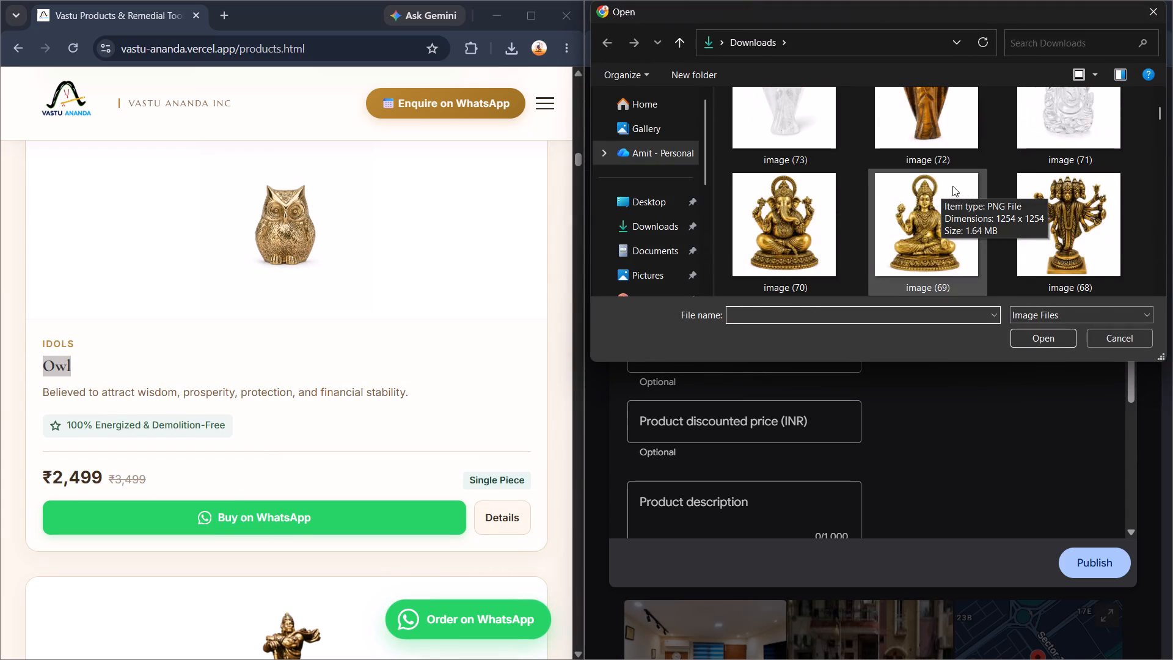
pyautogui.scroll(-2, 954, 184)
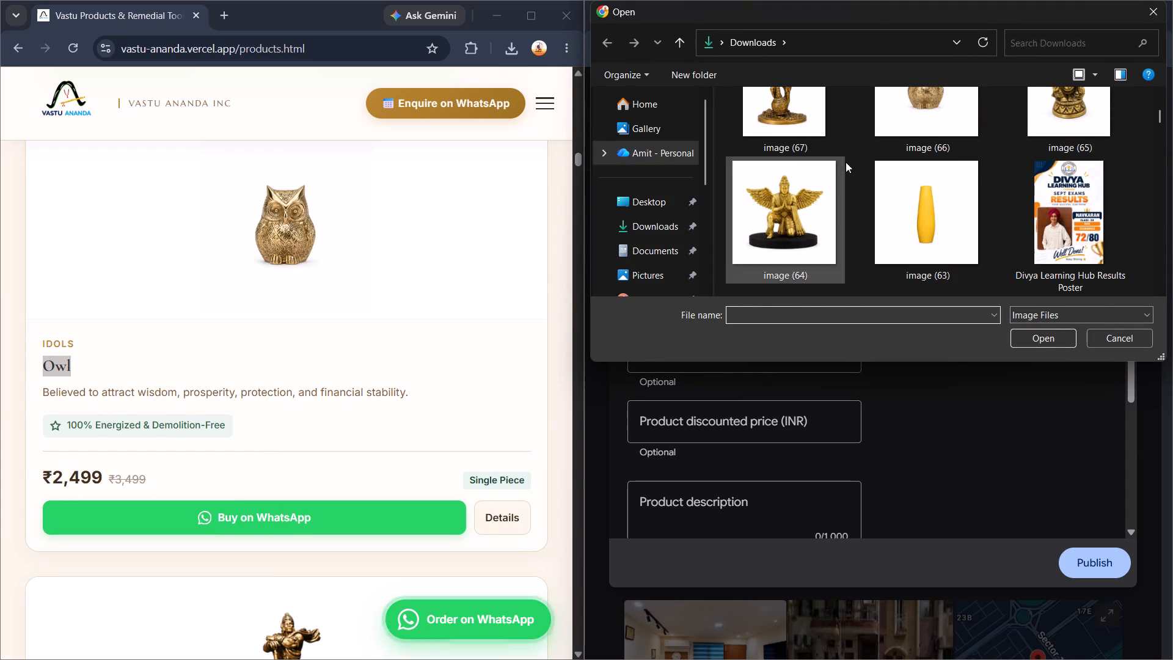
pyautogui.doubleClick(926, 125)
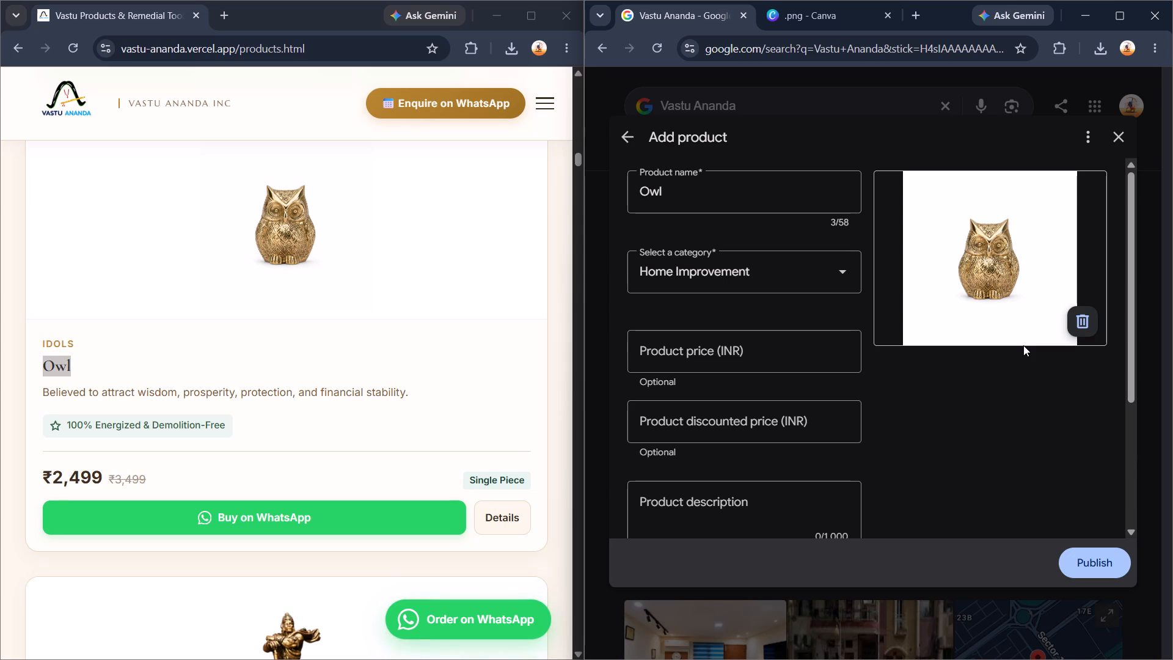
pyautogui.click(1095, 571)
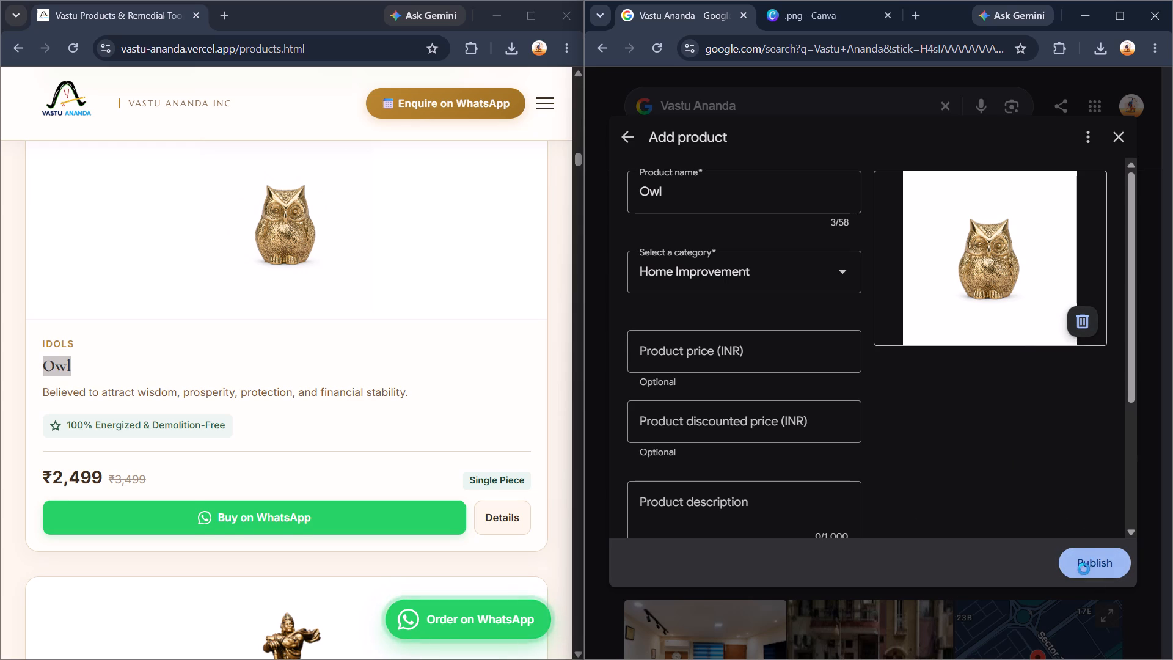
# Move on to the next Idols product listed after the Owl on the website.
pyautogui.scroll(-2, 356, 425)
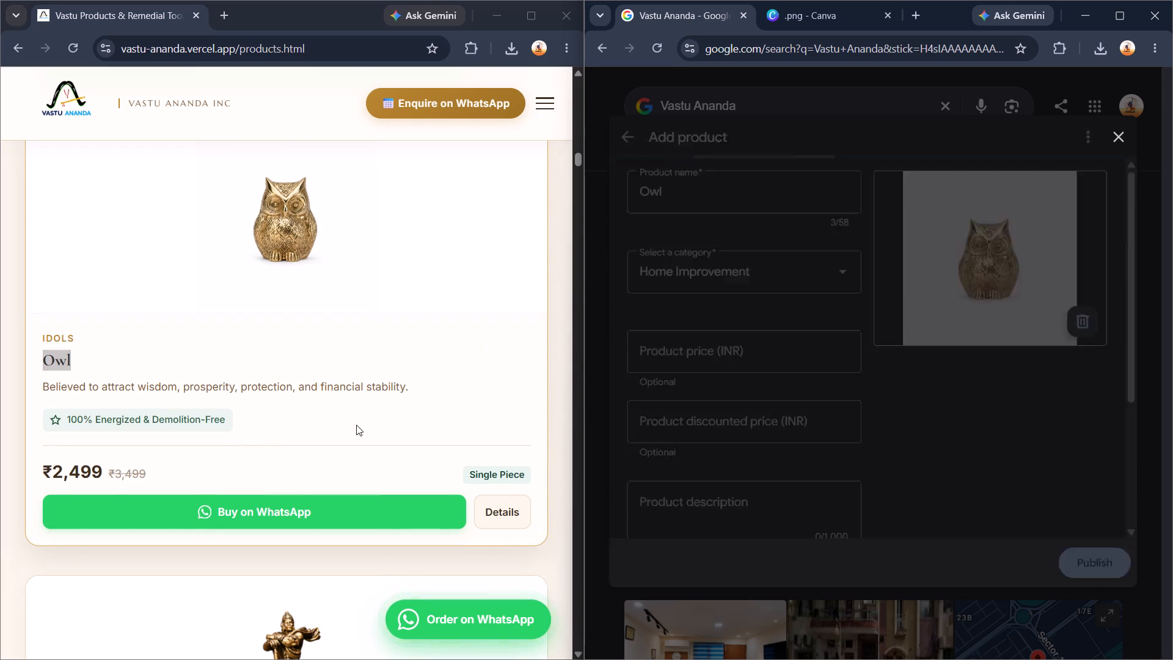
# Go to the Hanuman Ji idol following the Owl in the website's product listing, as the source for the next product entry.
pyautogui.scroll(-5, 356, 425)
pyautogui.scroll(2, 278, 397)
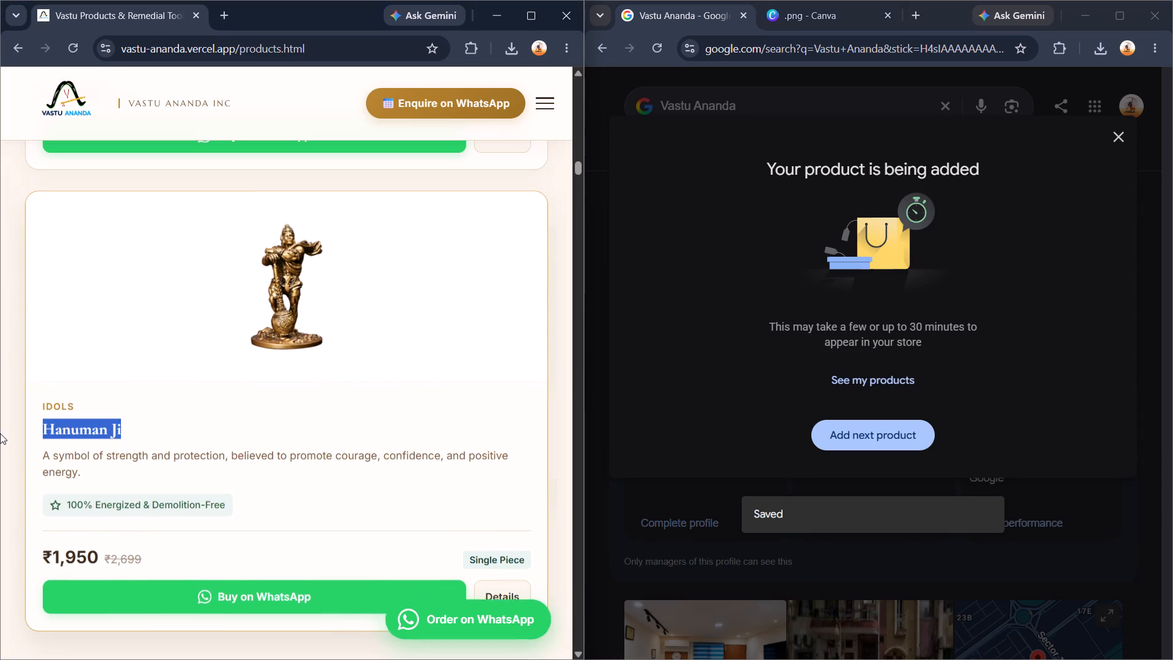
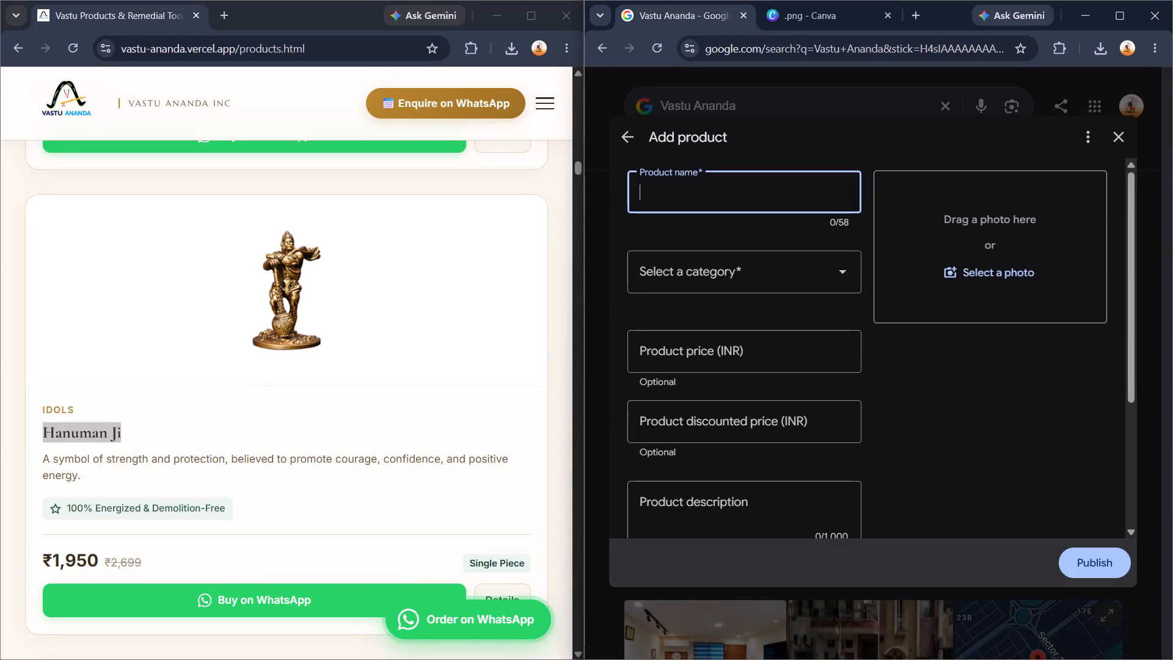
# Name the new product Hanuman Ji, as copied from the website's Idols listing, and open its category choices.
pyautogui.hotkey('ctrl', 'v')
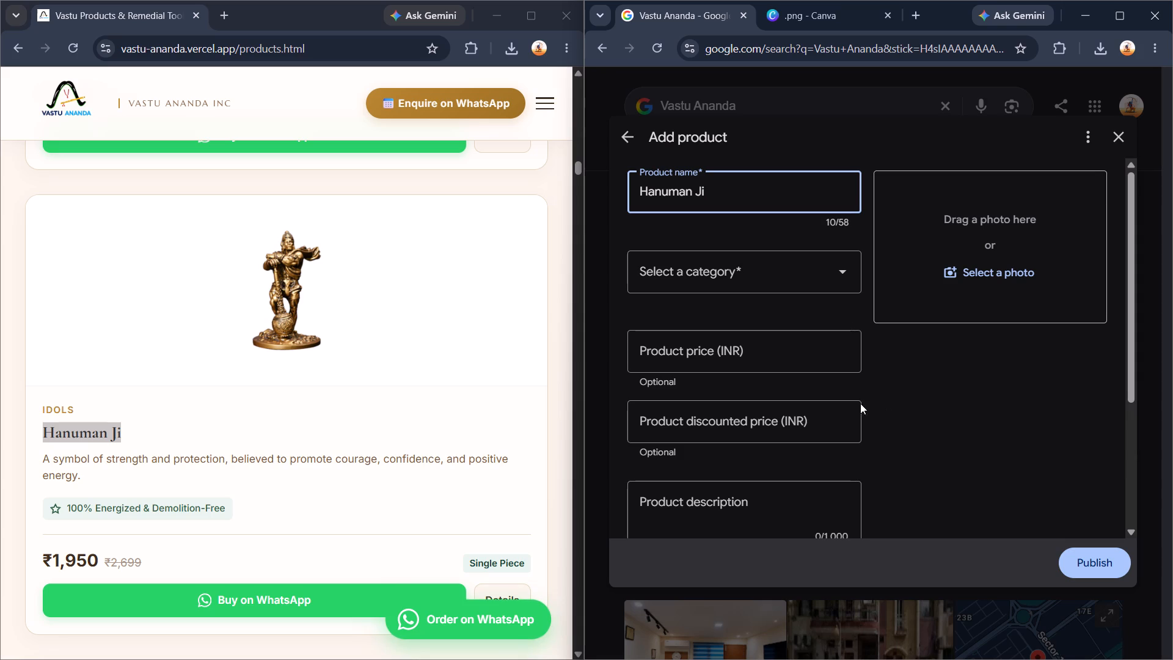
pyautogui.click(743, 285)
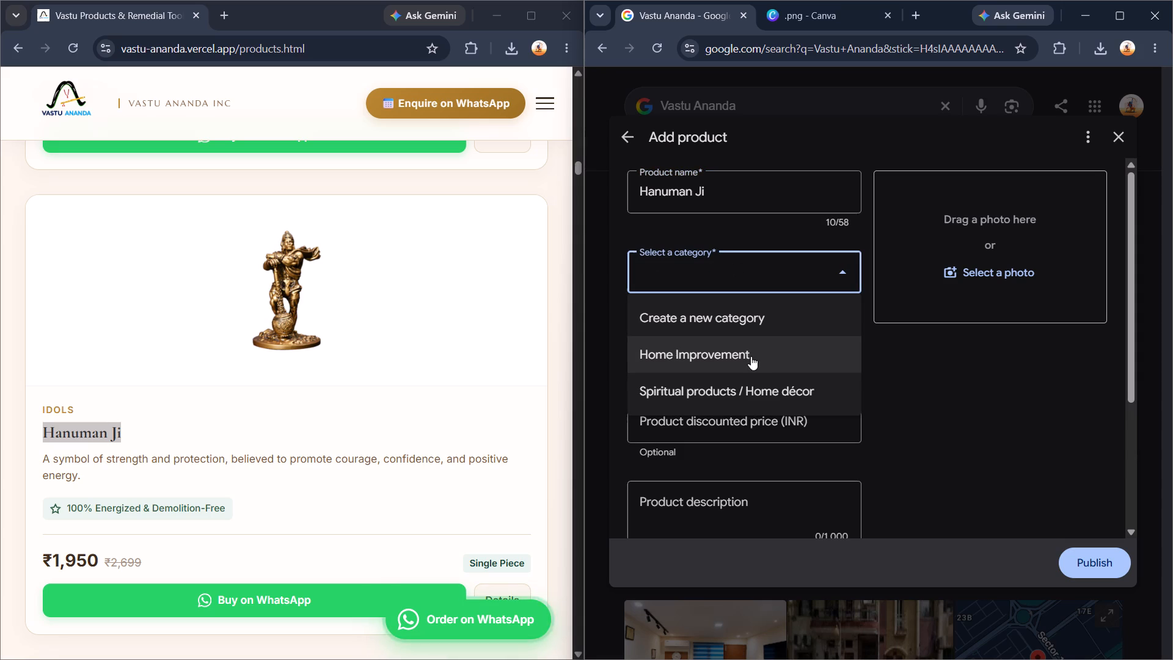
# Set the Hanuman Ji product's category to Home Improvement.
pyautogui.click(745, 357)
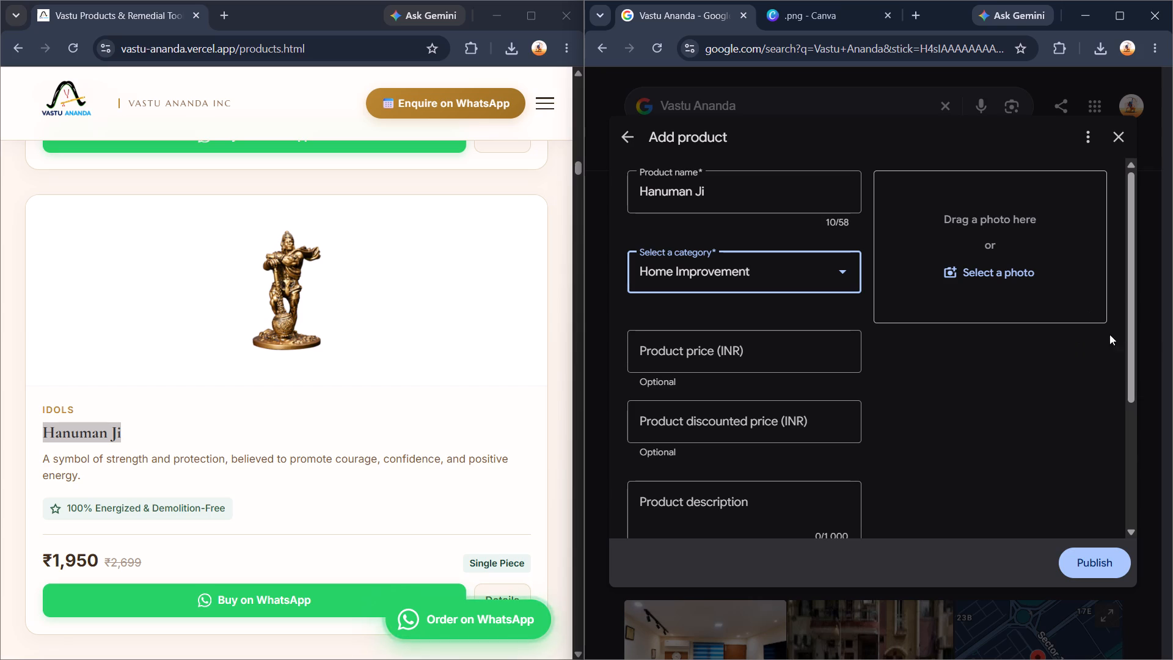
# Attach the golden Hanuman photo image (67) from Downloads to the Hanuman Ji product and publish it.
pyautogui.click(973, 277)
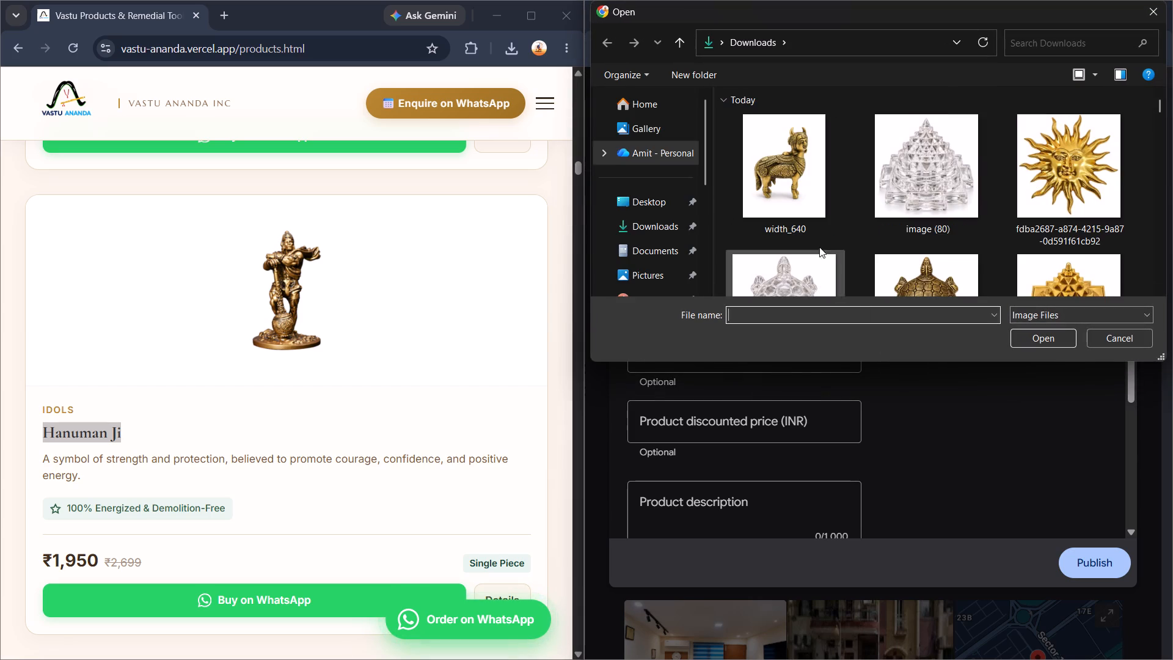
pyautogui.scroll(-5, 1002, 236)
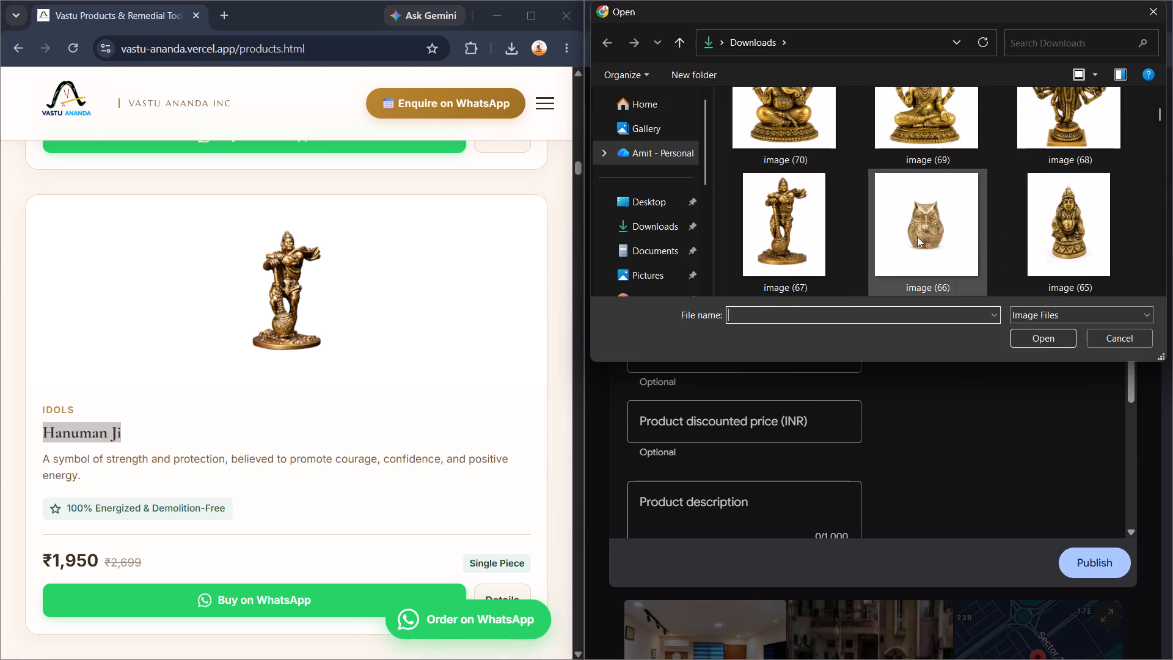
pyautogui.doubleClick(797, 233)
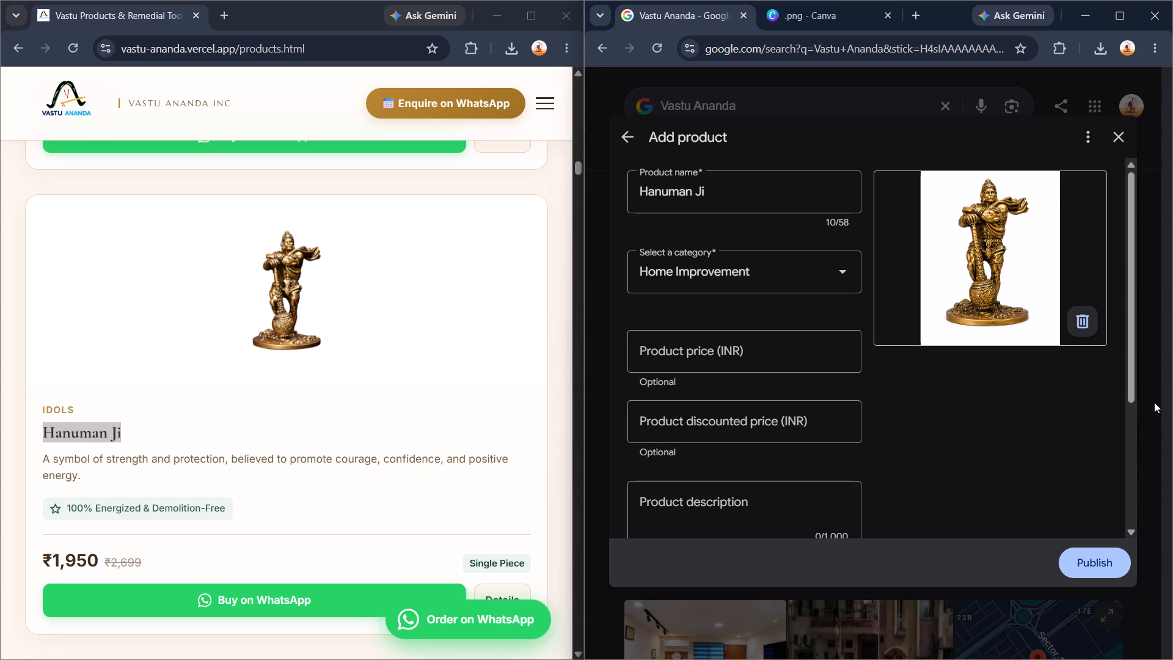
pyautogui.click(1096, 568)
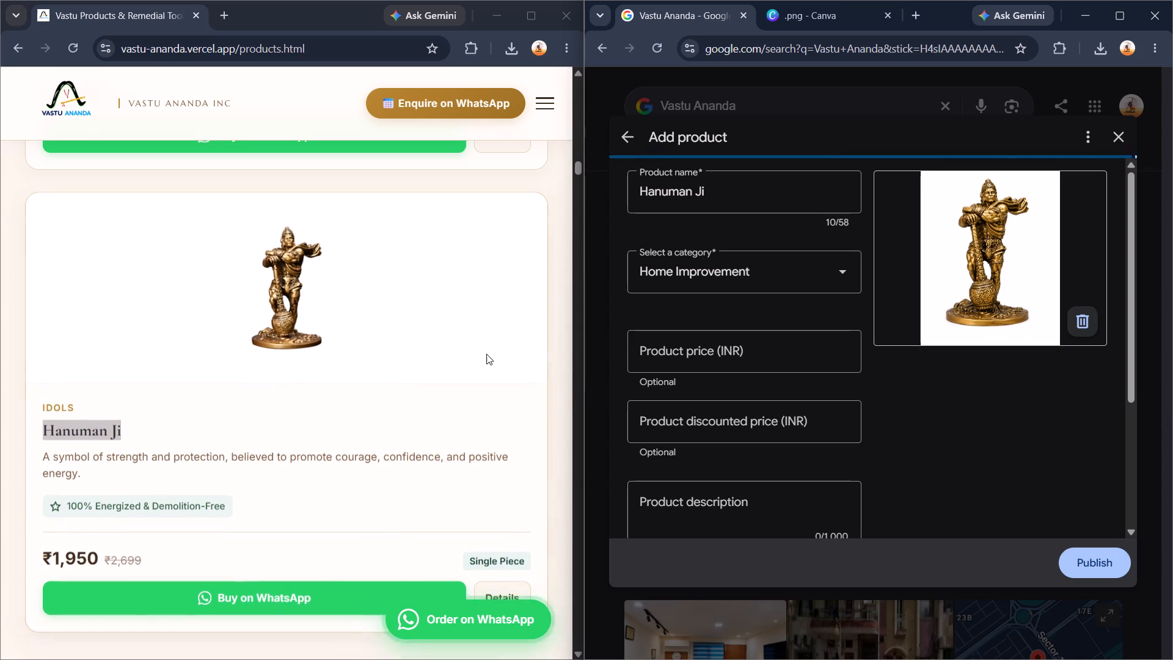
# Start another product entry, name it Panchmukhi Hanuman Ji as copied from the website's Idols listing, and set its category to Home Improvement.
pyautogui.scroll(-6, 486, 352)
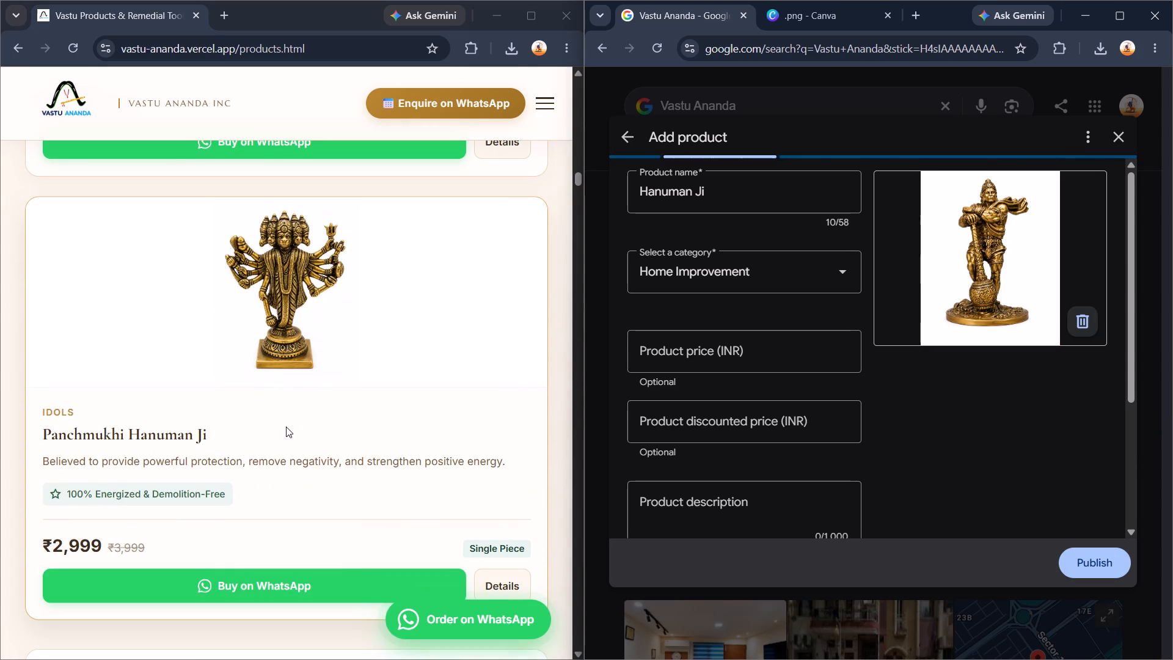
pyautogui.moveTo(276, 425); pyautogui.dragTo(33, 437)
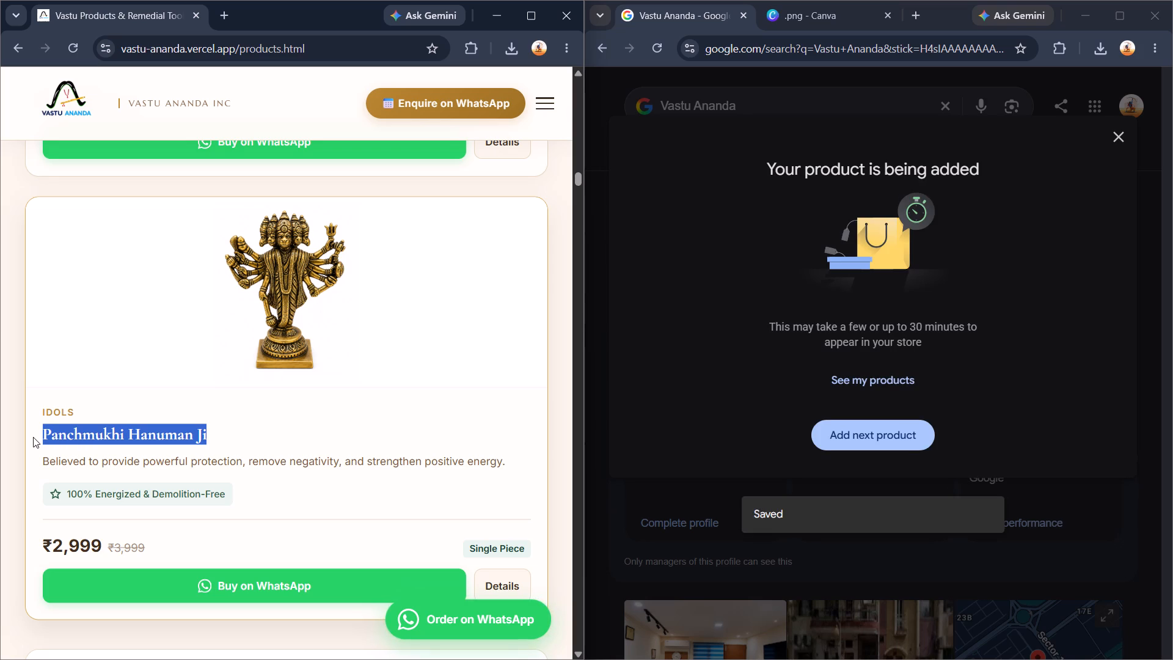
pyautogui.hotkey('ctrl', 'c')
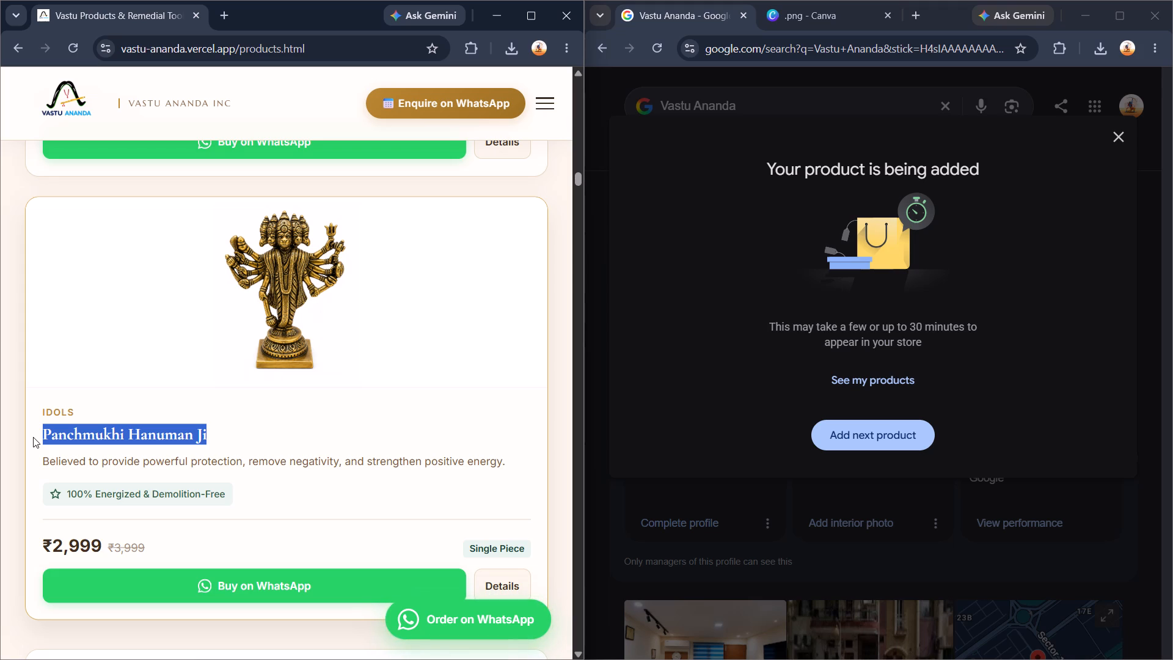
pyautogui.click(914, 434)
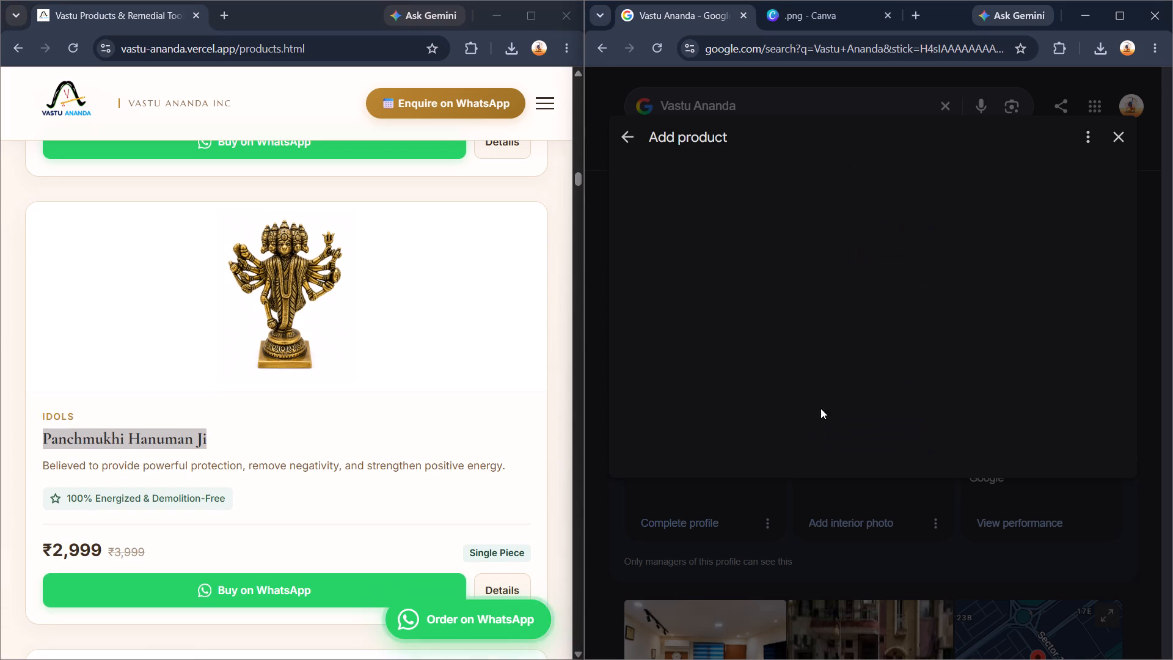
pyautogui.click(763, 186)
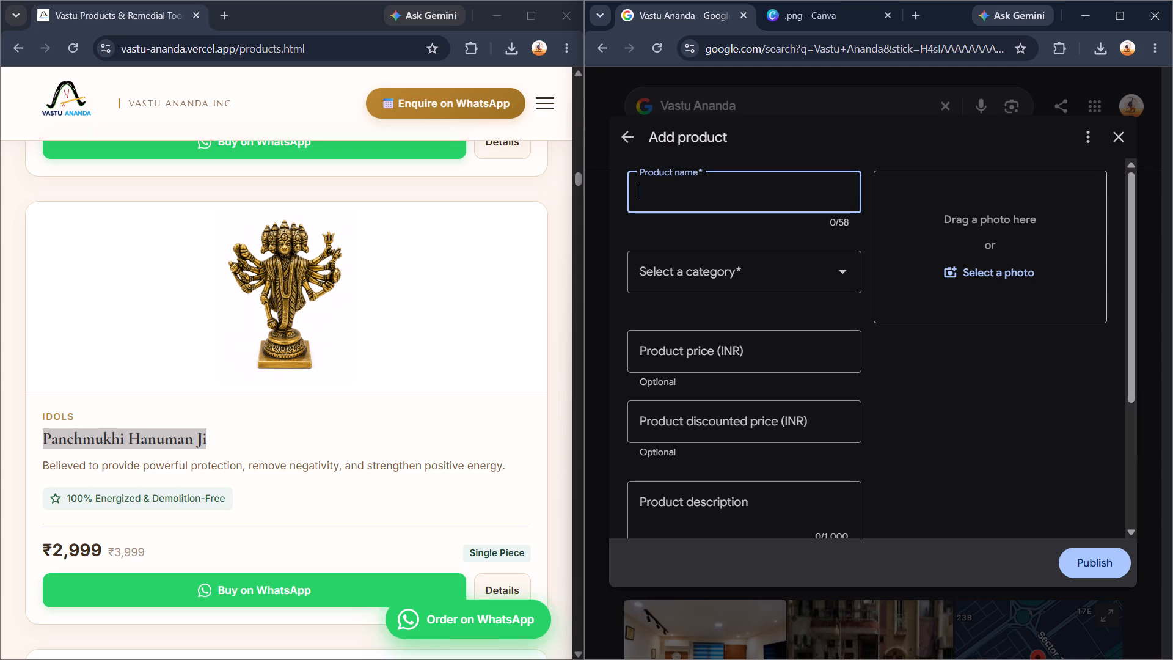
pyautogui.hotkey('ctrl', 'v')
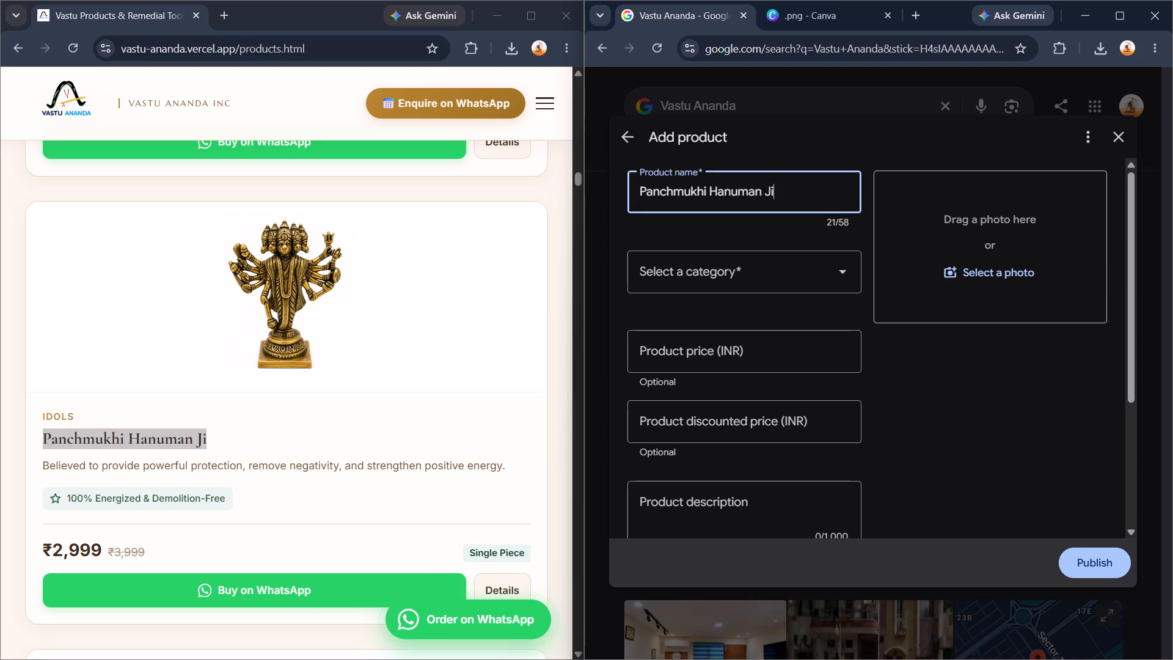
pyautogui.click(789, 260)
pyautogui.click(758, 348)
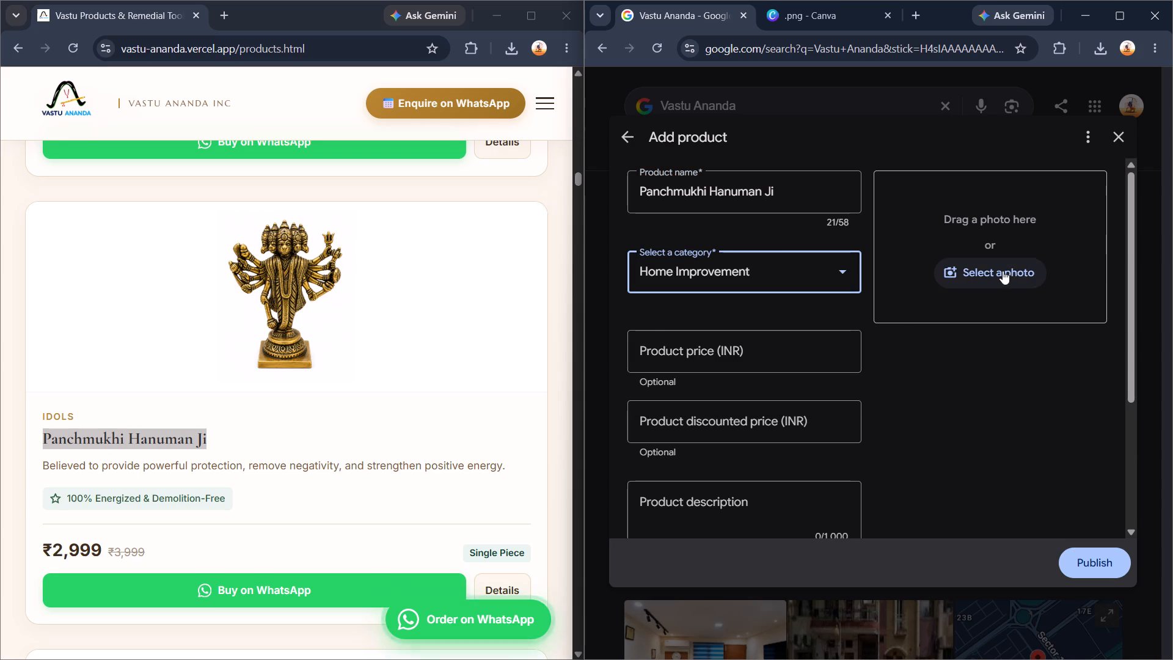
# Attach the multi-armed Hanuman photo image (68) from Downloads to the Panchmukhi Hanuman Ji product and publish it.
pyautogui.click(1003, 271)
pyautogui.scroll(-2, 955, 239)
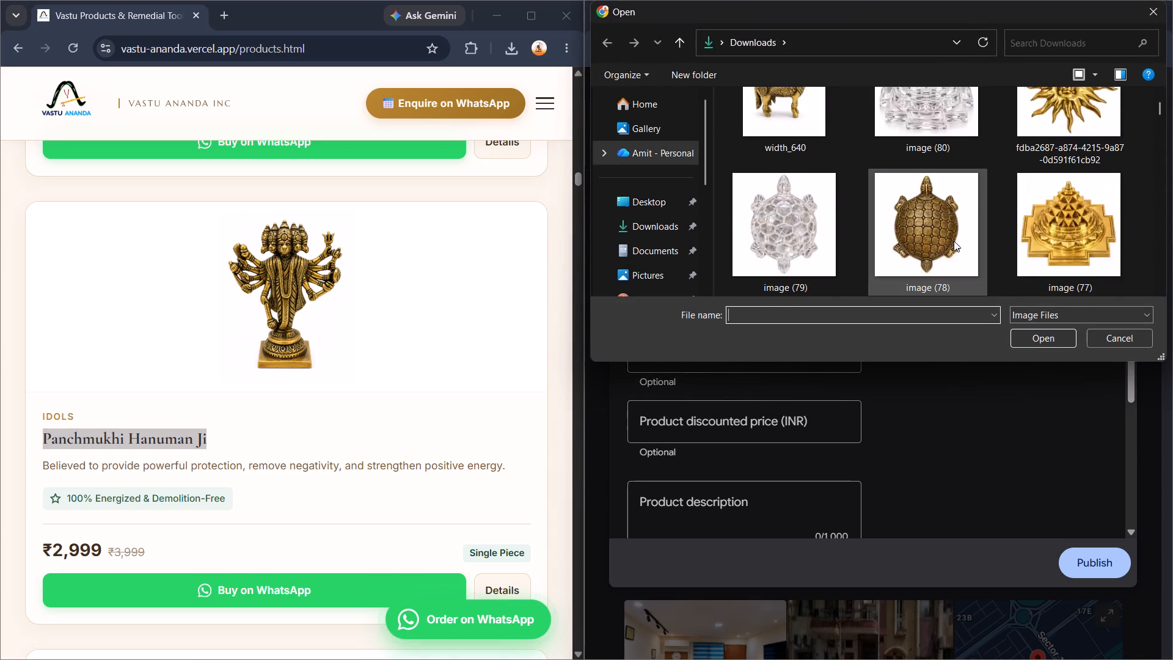
pyautogui.scroll(-2, 954, 232)
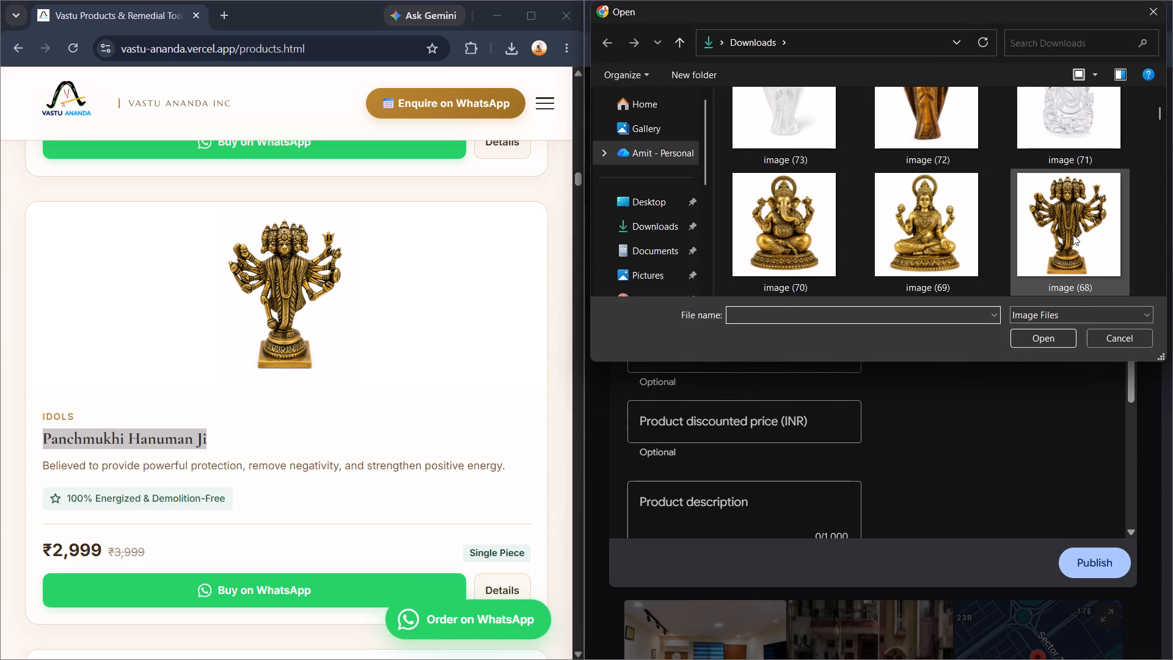
pyautogui.doubleClick(1073, 235)
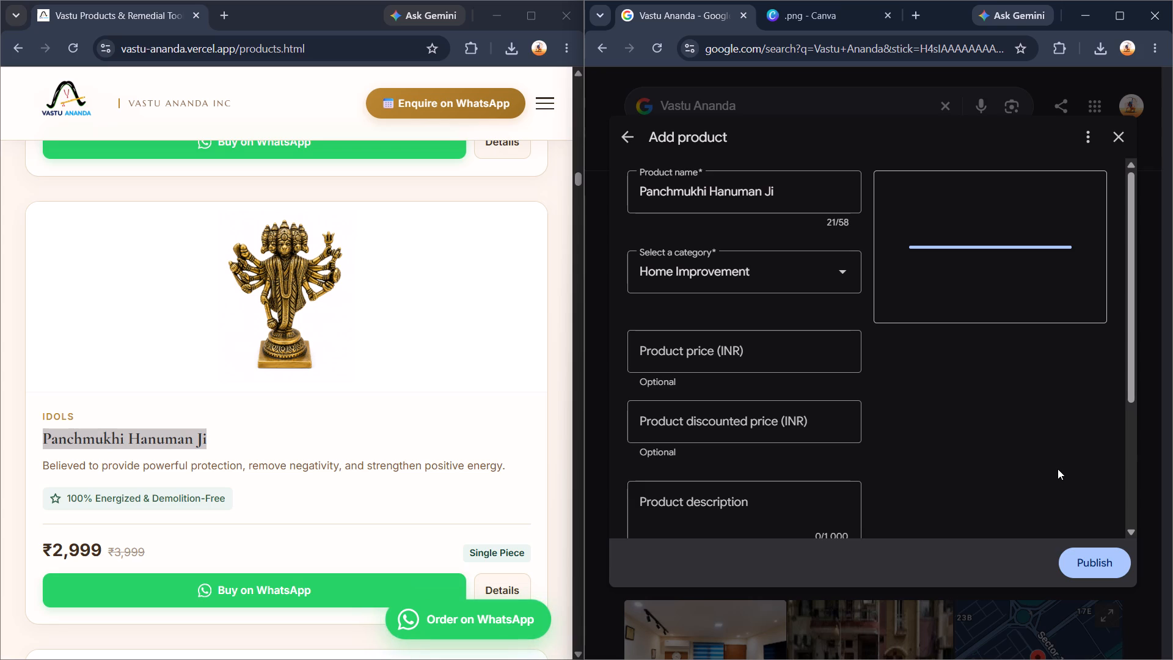
pyautogui.click(1086, 563)
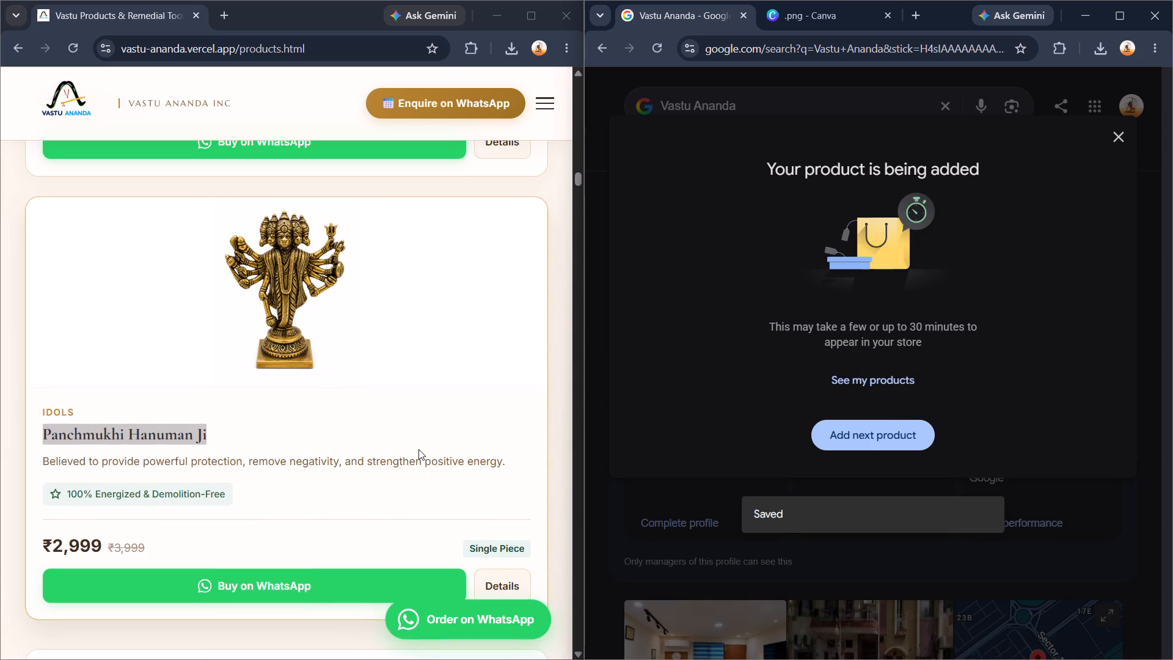
# Start another product entry, name it Lakshmi Ji as copied from the website's Idols listing, and set its category to Home Improvement.
pyautogui.scroll(-3, 412, 458)
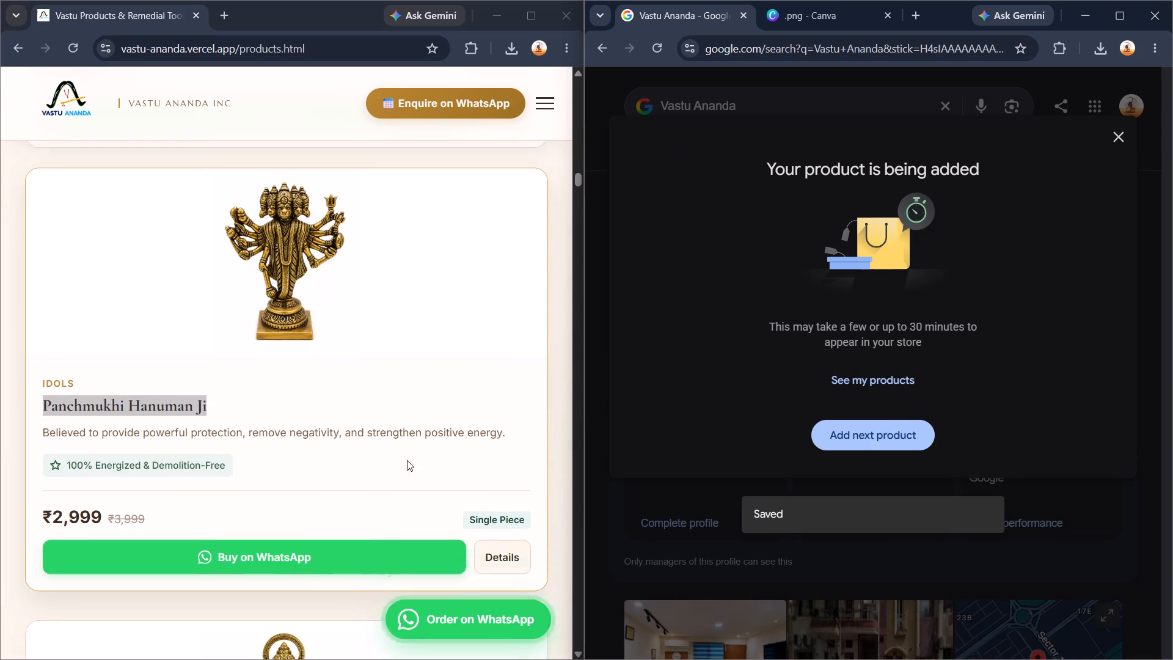
pyautogui.scroll(-2, 407, 460)
pyautogui.moveTo(152, 509); pyautogui.dragTo(0, 516)
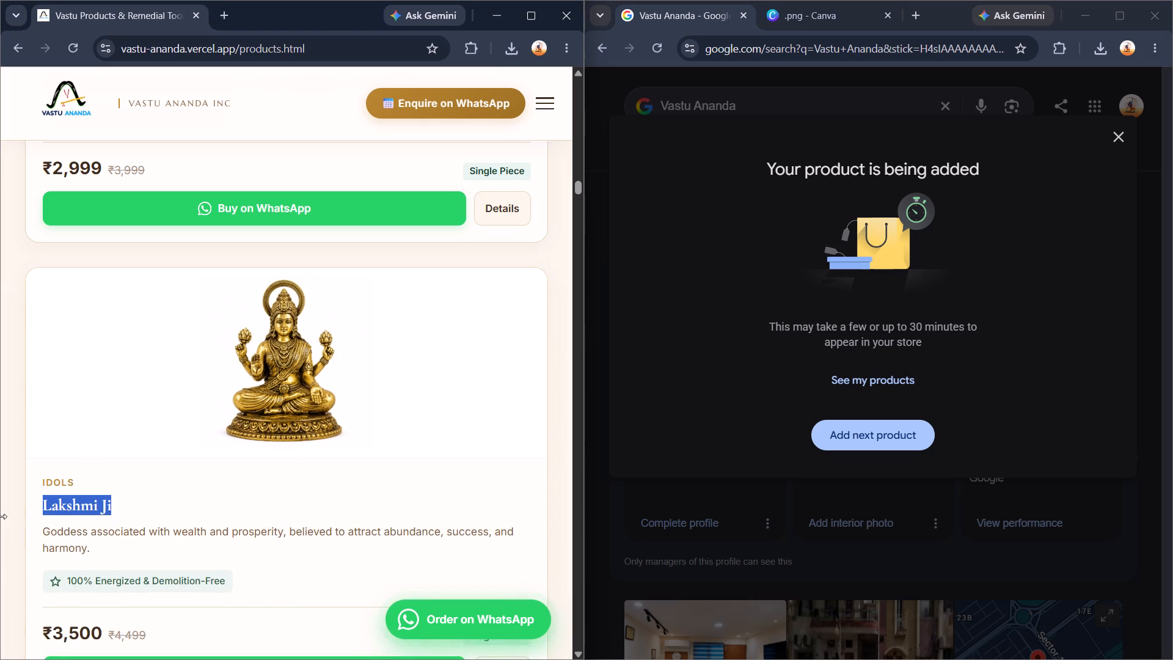
pyautogui.hotkey('ctrl', 'c')
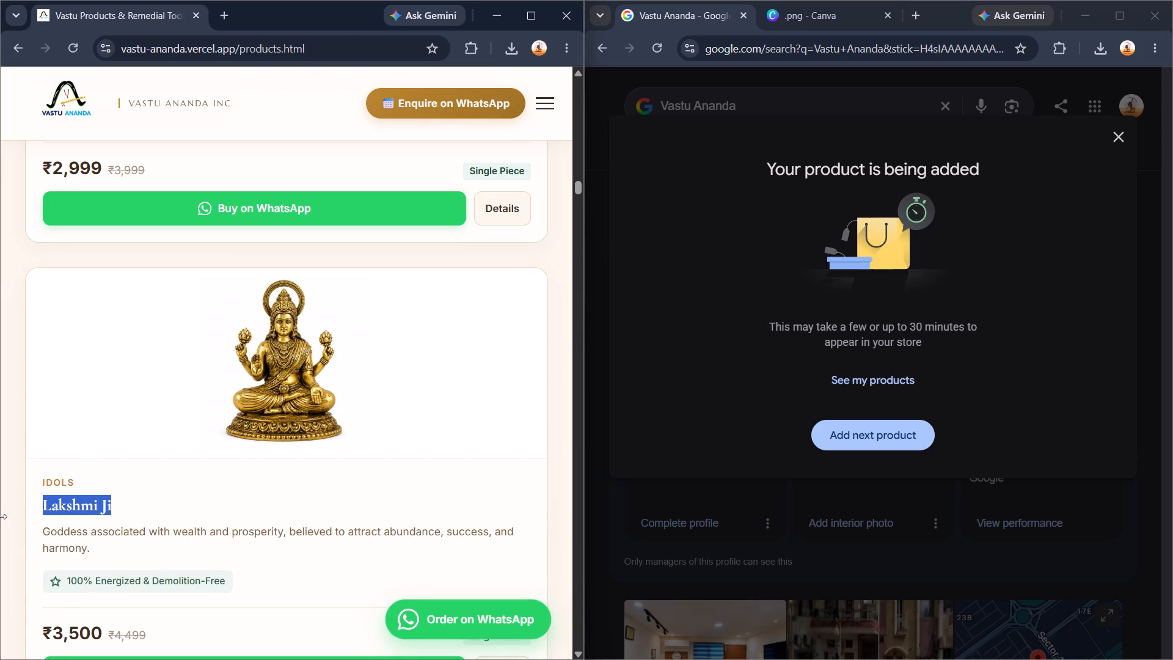
pyautogui.click(888, 446)
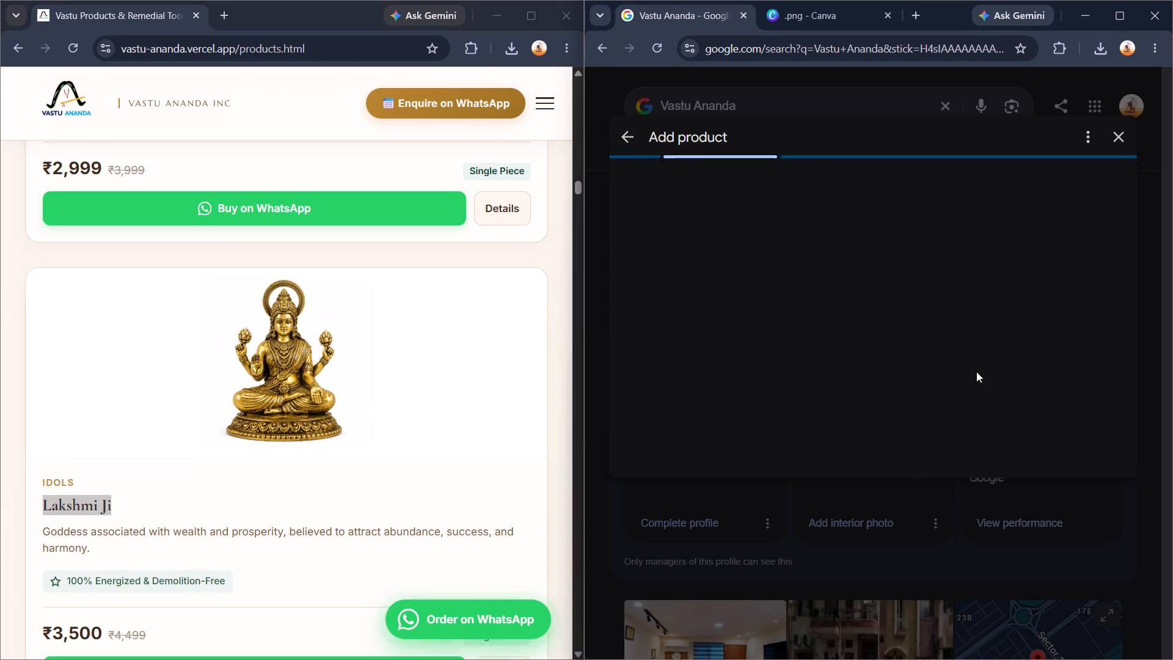
pyautogui.click(791, 197)
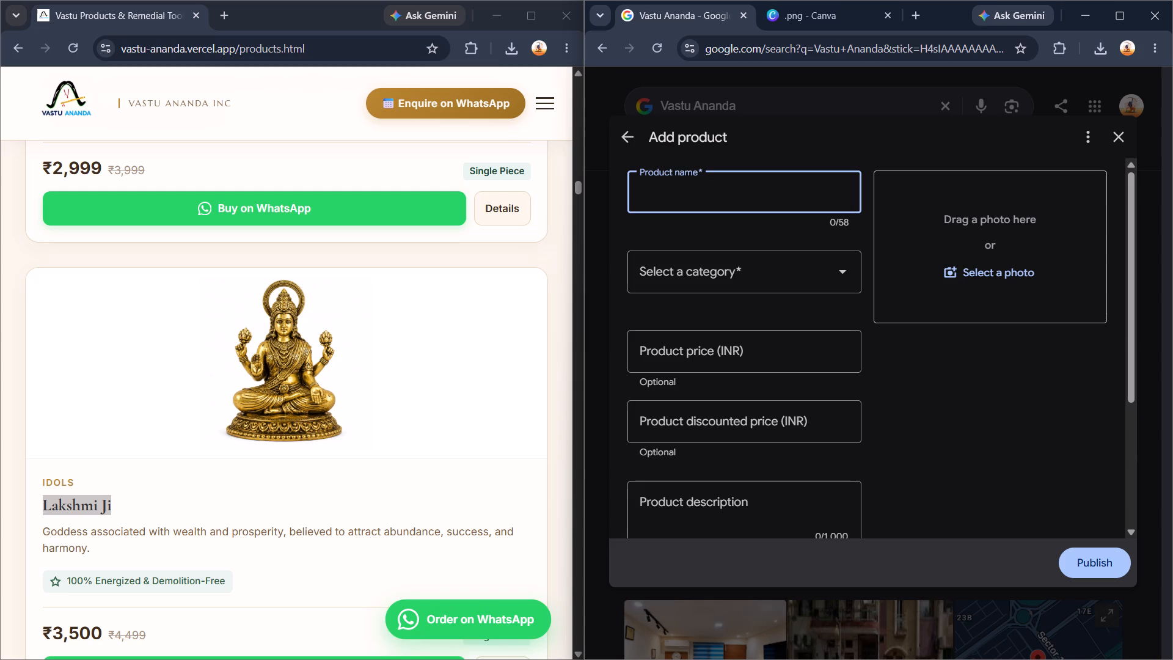
pyautogui.hotkey('ctrl', 'v')
pyautogui.click(836, 254)
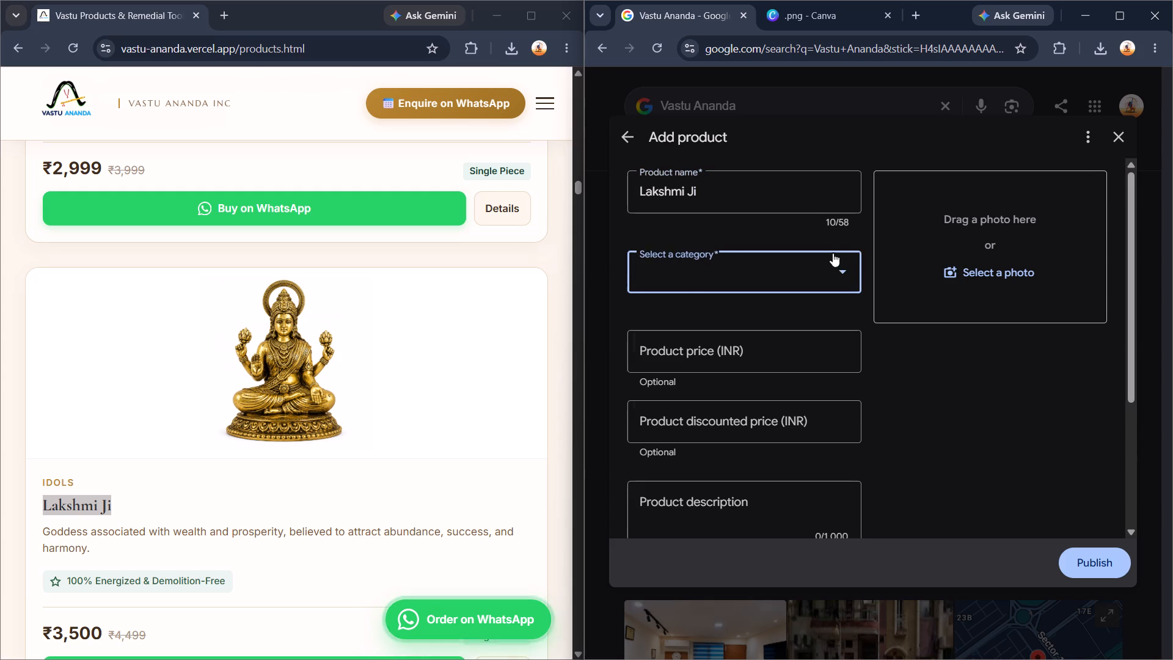
pyautogui.click(832, 369)
# Attach the golden Lakshmi photo image (69) from Downloads to the Lakshmi Ji product.
pyautogui.click(1026, 274)
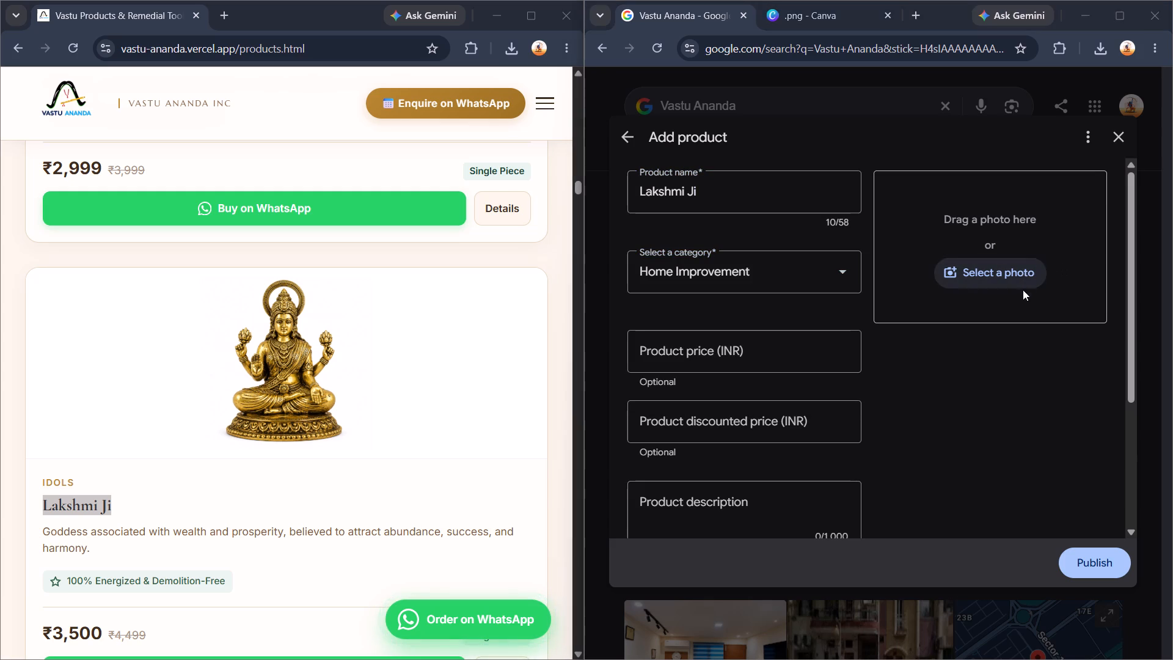
pyautogui.scroll(-2, 902, 279)
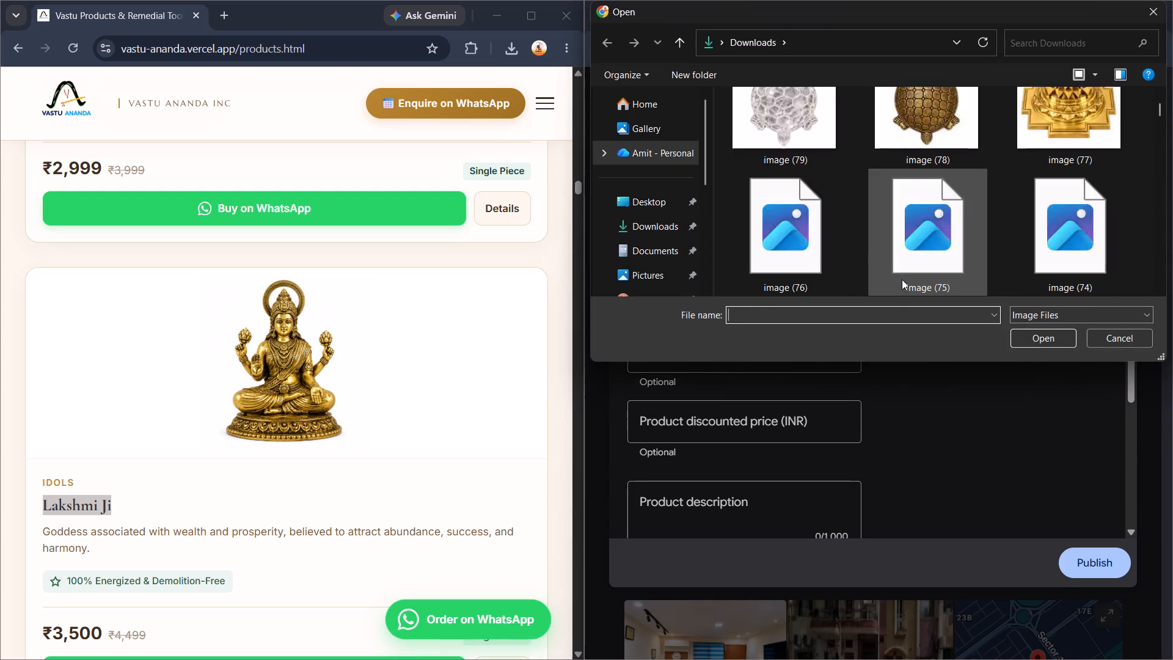
pyautogui.scroll(-2, 902, 279)
pyautogui.doubleClick(907, 205)
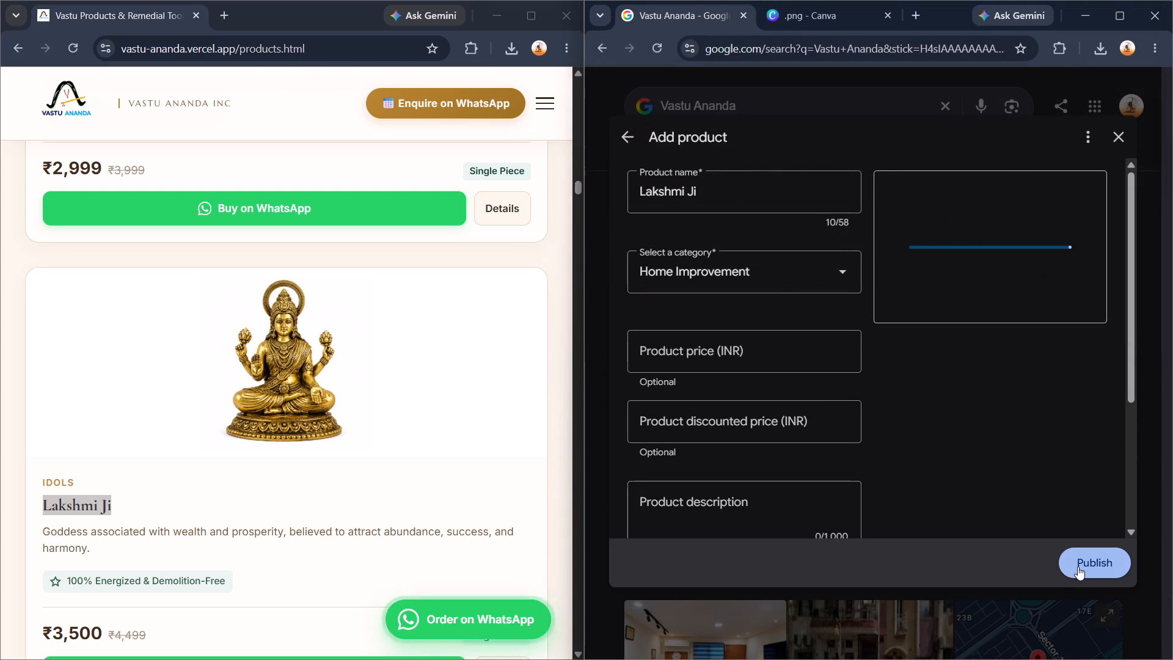
# Copy the name Ganesh Ji from the idol listed after Lakshmi Ji on the website.
pyautogui.scroll(-1, 1053, 629)
pyautogui.scroll(-4, 1100, 659)
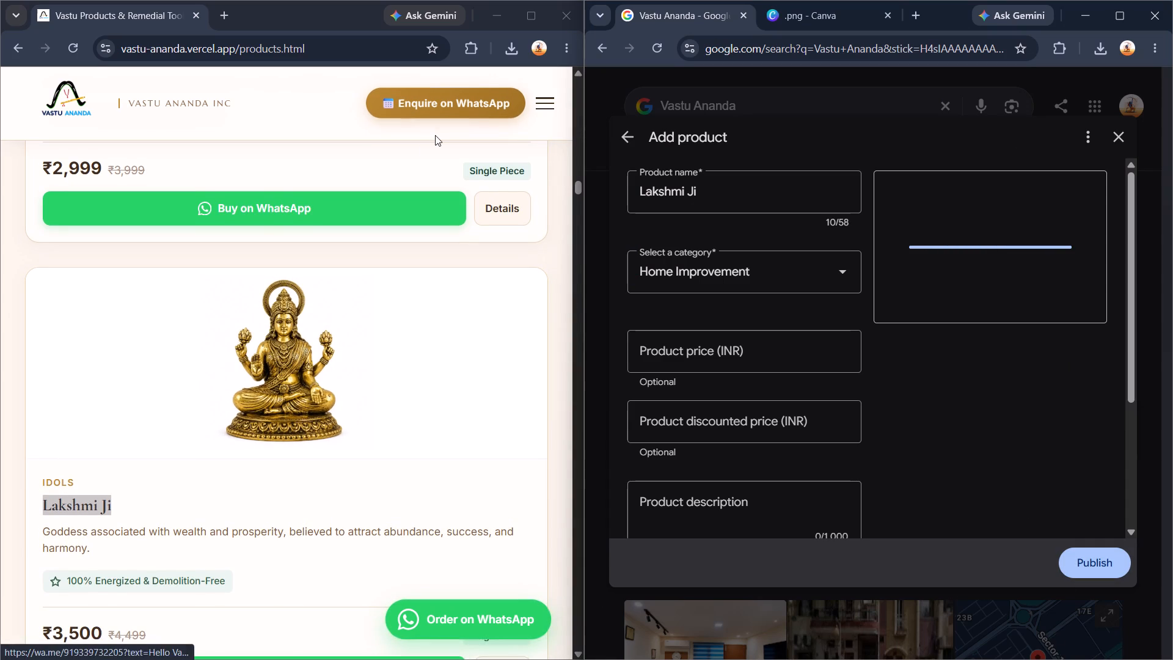
pyautogui.scroll(-6, 380, 406)
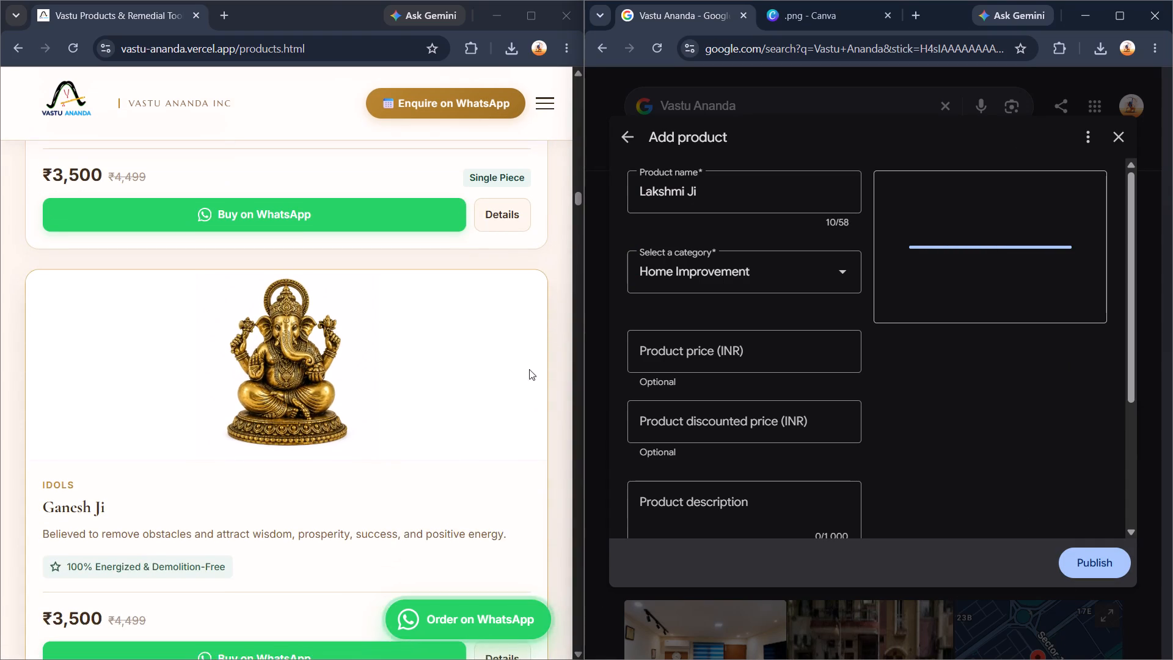
pyautogui.moveTo(114, 506); pyautogui.dragTo(35, 516)
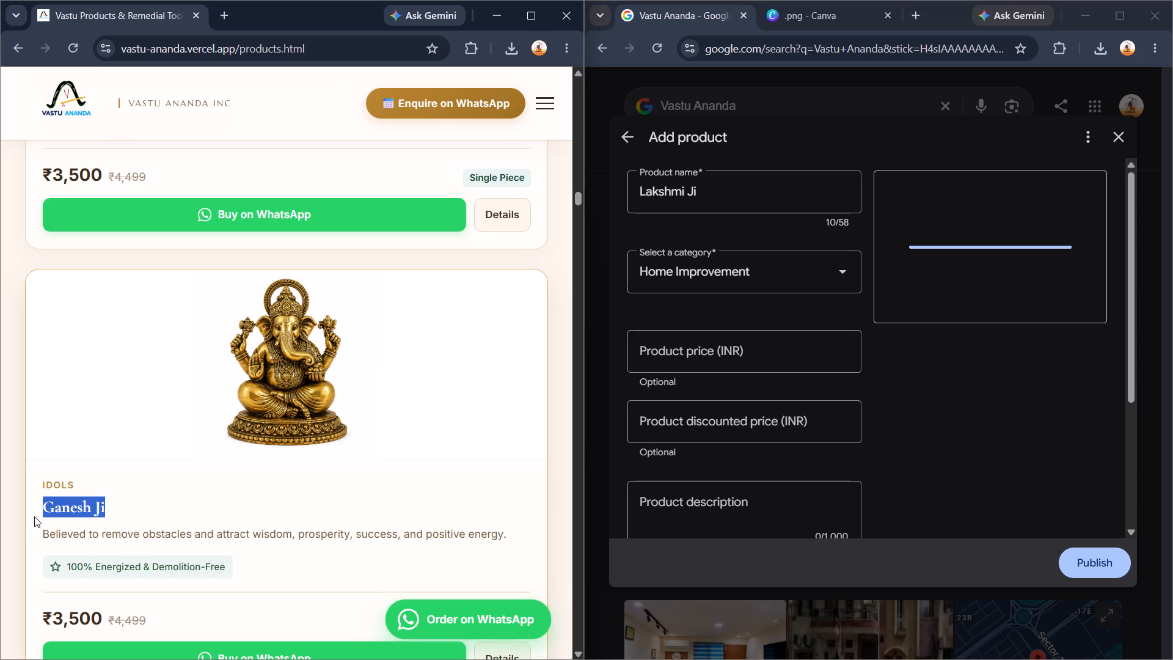
pyautogui.hotkey('ctrl', 'c')
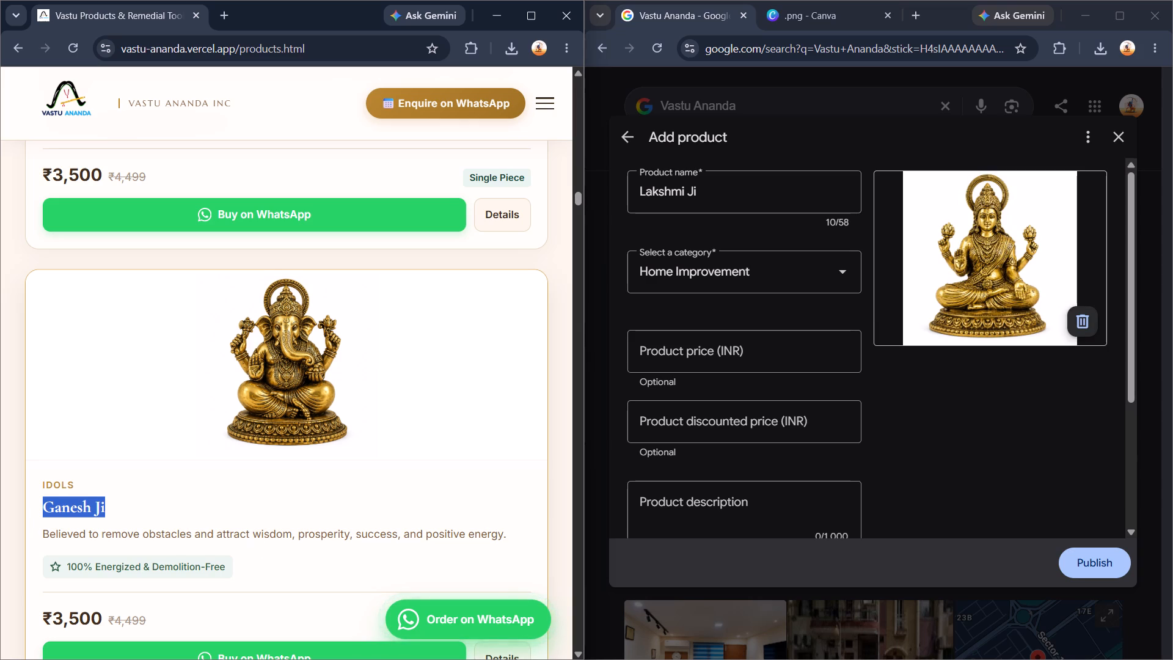
# Publish the Lakshmi Ji product once its photo has uploaded.
pyautogui.click(1082, 563)
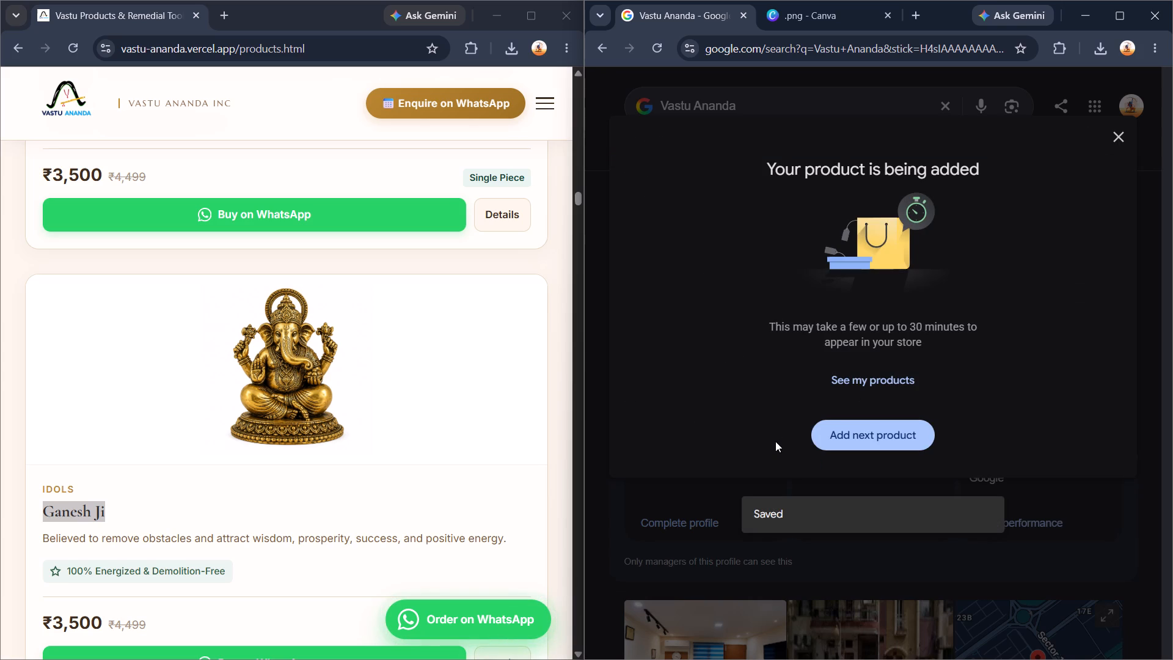
# Start another product entry, name it Ganesh Ji using the copied text, and set its category to Home Improvement.
pyautogui.click(890, 441)
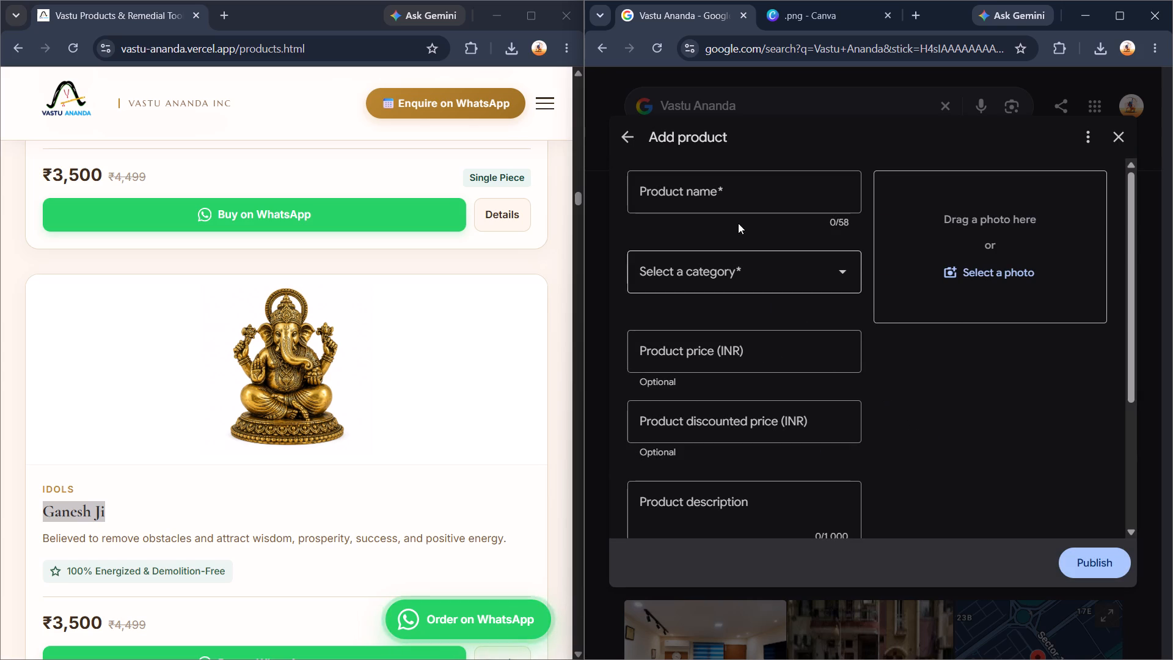
pyautogui.click(731, 195)
pyautogui.hotkey('ctrl', 'v')
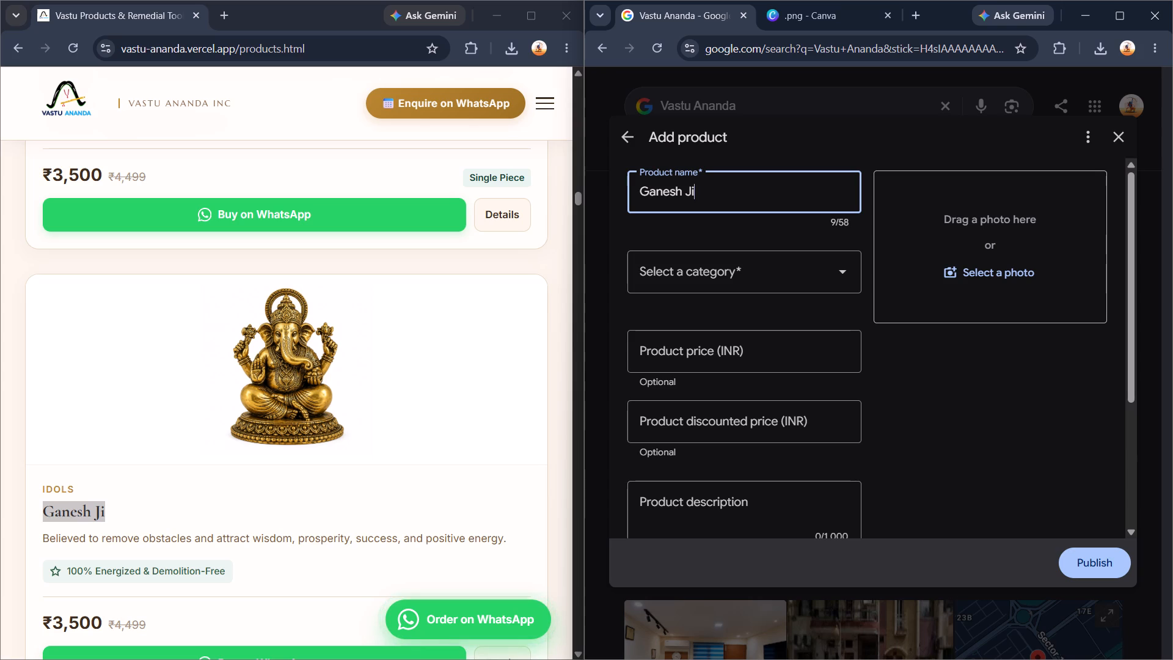
pyautogui.click(747, 277)
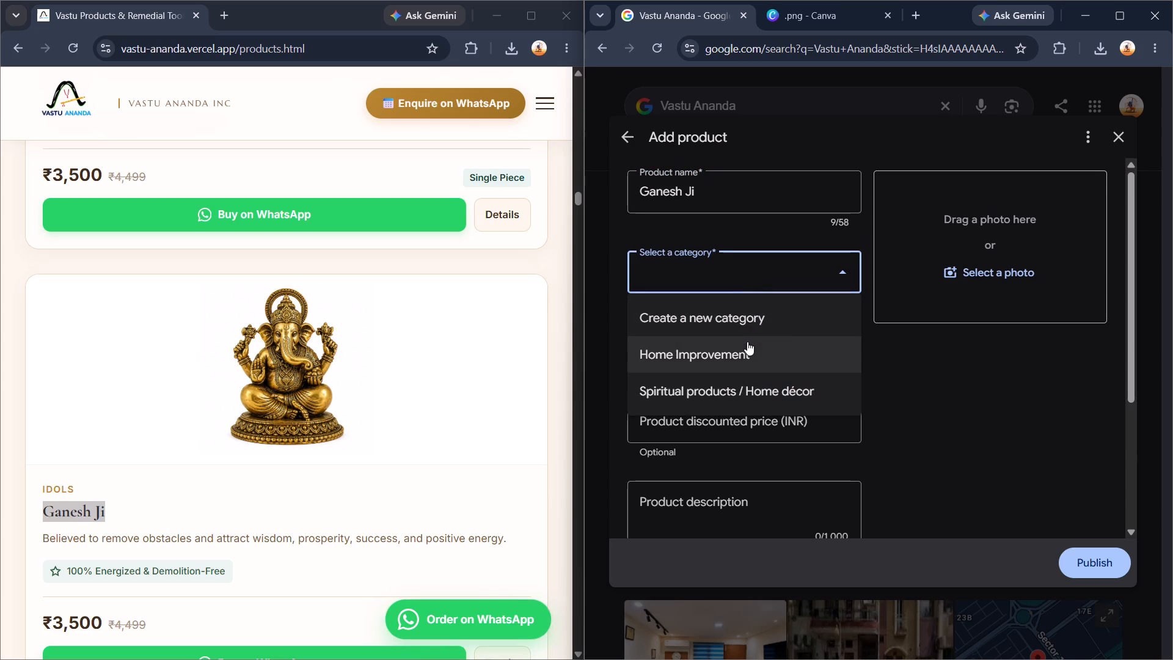
pyautogui.click(747, 342)
# Attach the golden Ganesh photo image (70) from Downloads to the Ganesh Ji product and publish it once the photo has uploaded.
pyautogui.click(1006, 277)
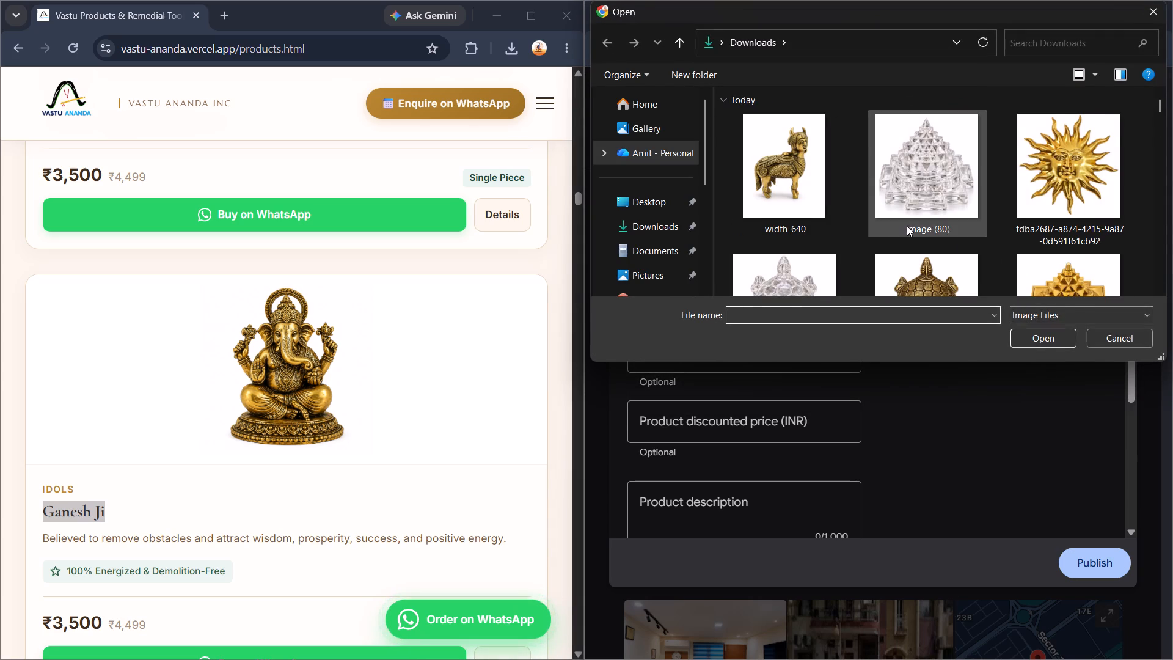
pyautogui.scroll(-2, 907, 226)
pyautogui.scroll(-2, 965, 215)
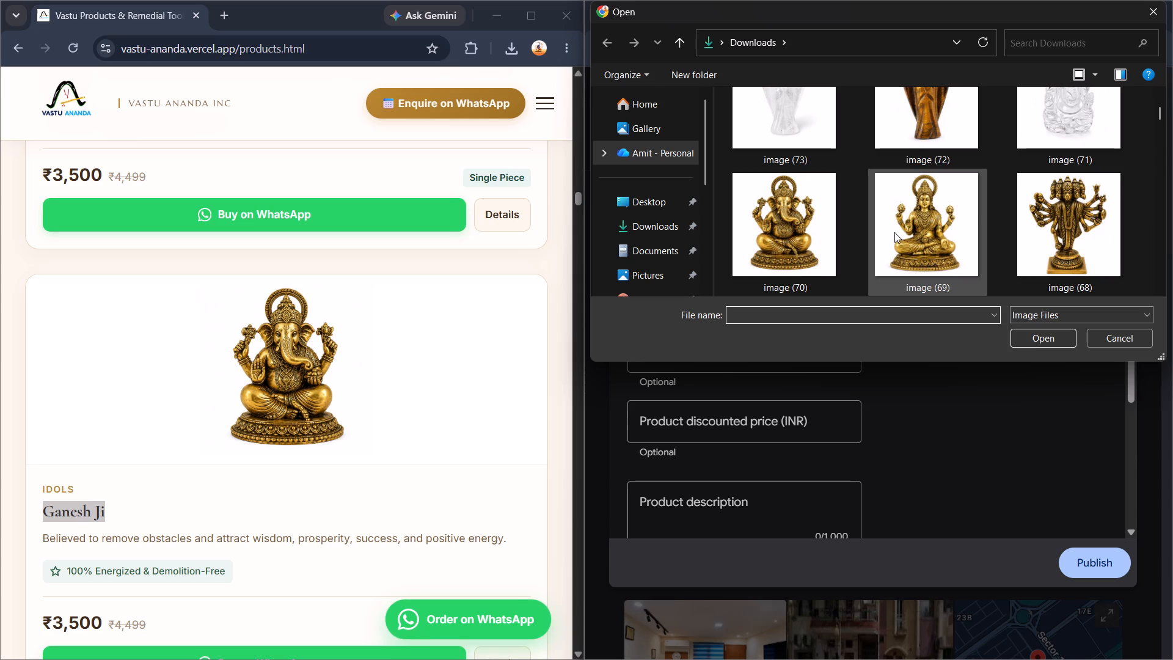
pyautogui.click(856, 224)
pyautogui.doubleClick(800, 226)
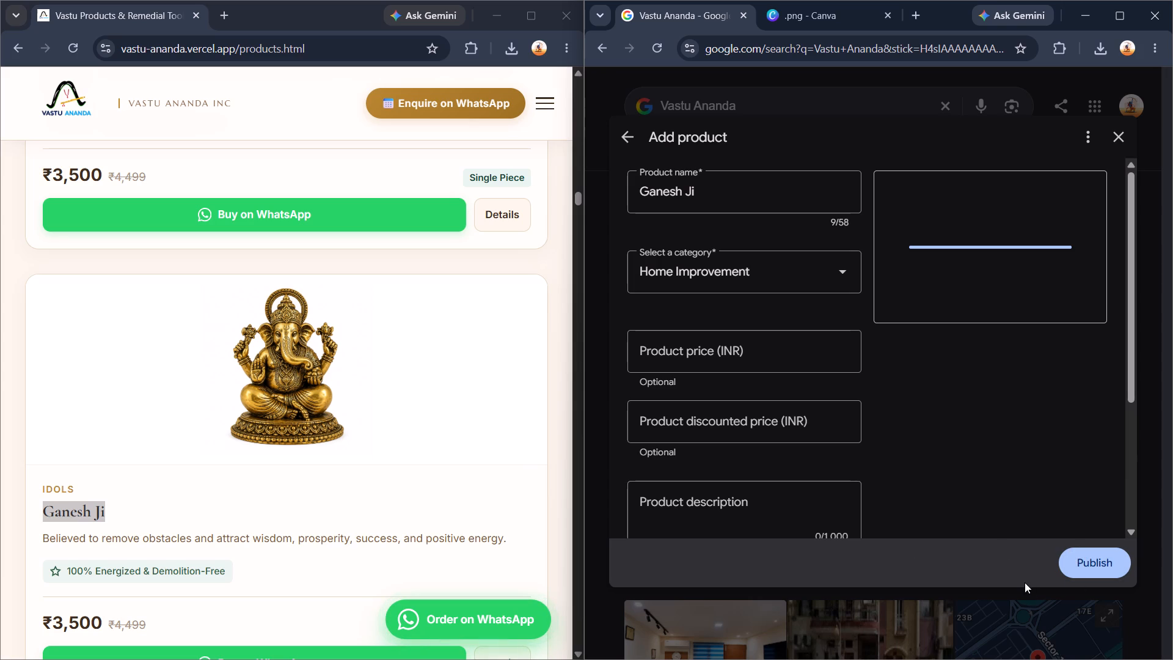
pyautogui.click(1087, 563)
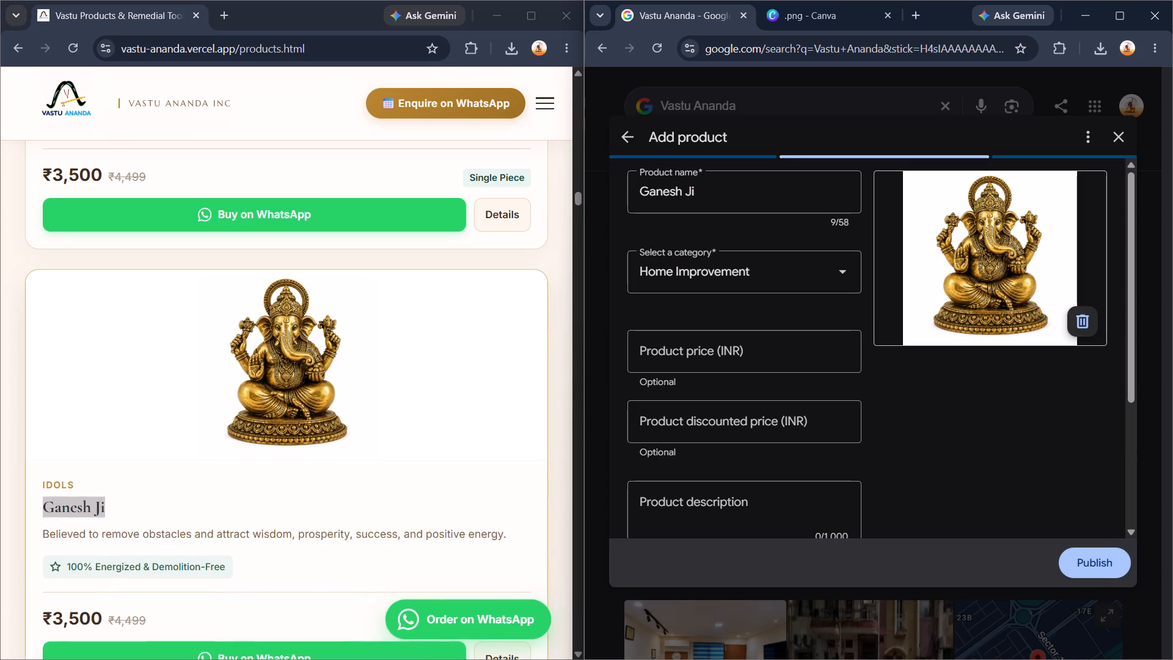
# Copy the name Ganesh Ji - Crystal from the idol listed after Ganesh Ji on the website.
pyautogui.scroll(-6, 379, 535)
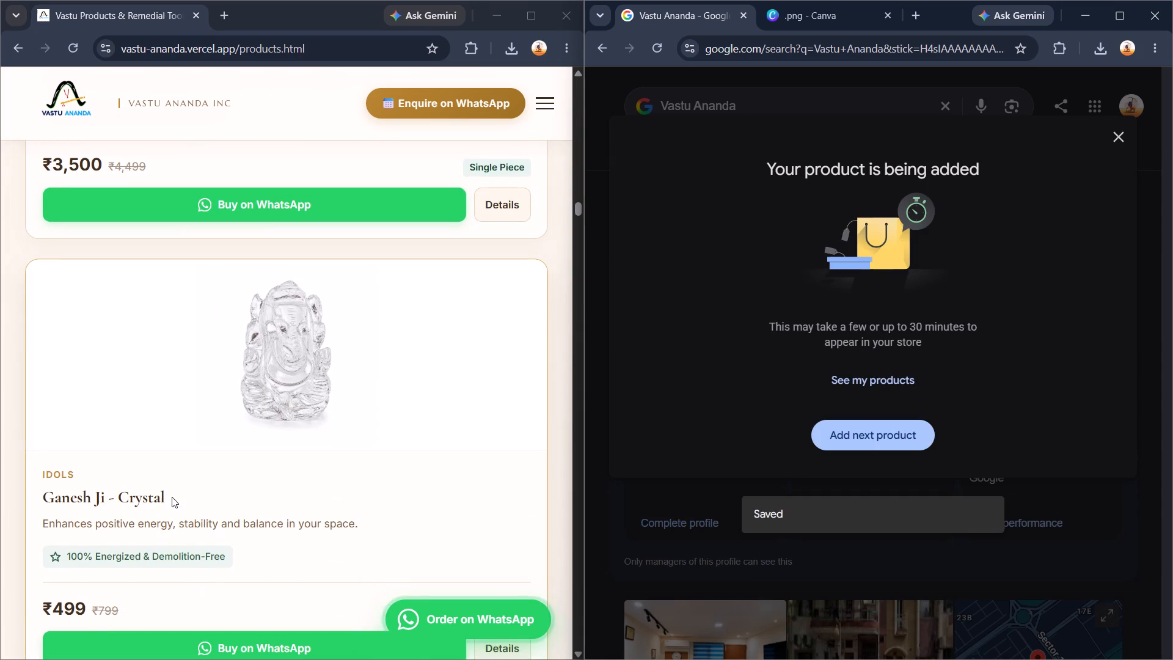
pyautogui.moveTo(172, 497); pyautogui.dragTo(15, 502)
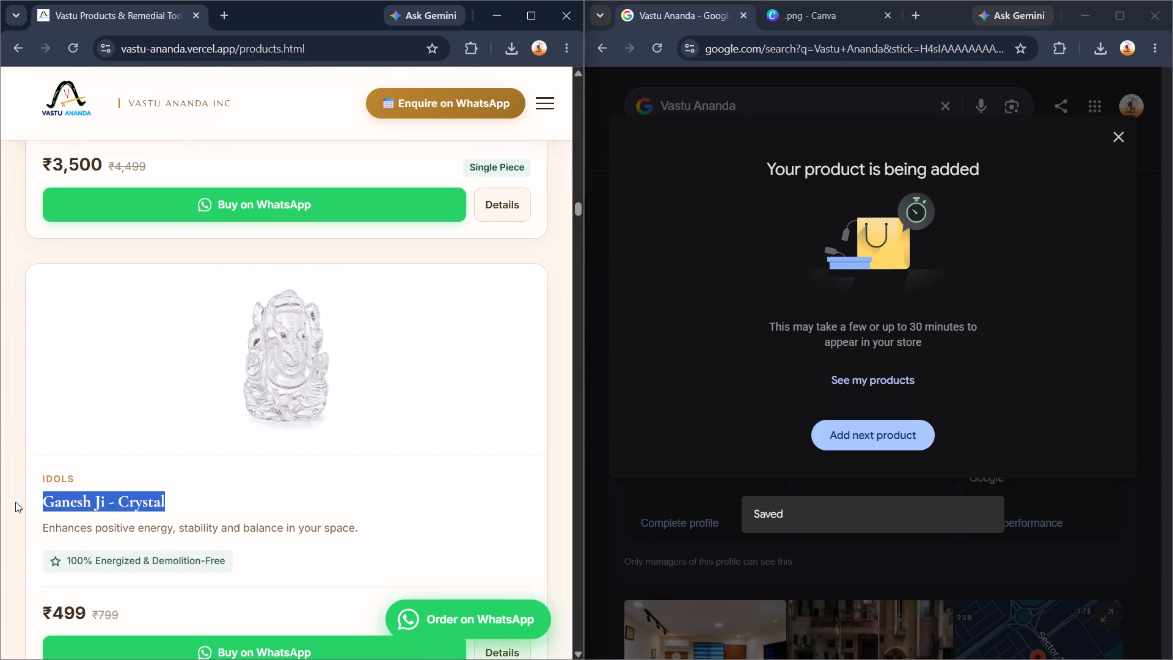
pyautogui.hotkey('ctrl', 'c')
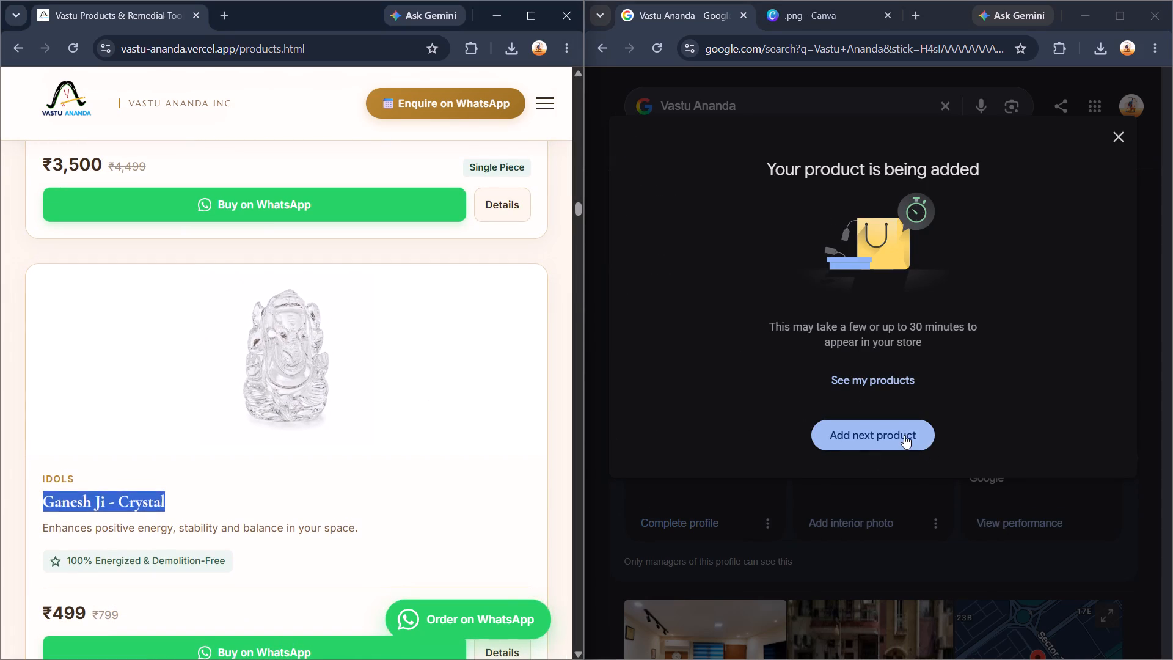
# Start another product entry, name it Ganesh Ji - Crystal using the copied text, and set its category to Home Improvement.
pyautogui.click(904, 435)
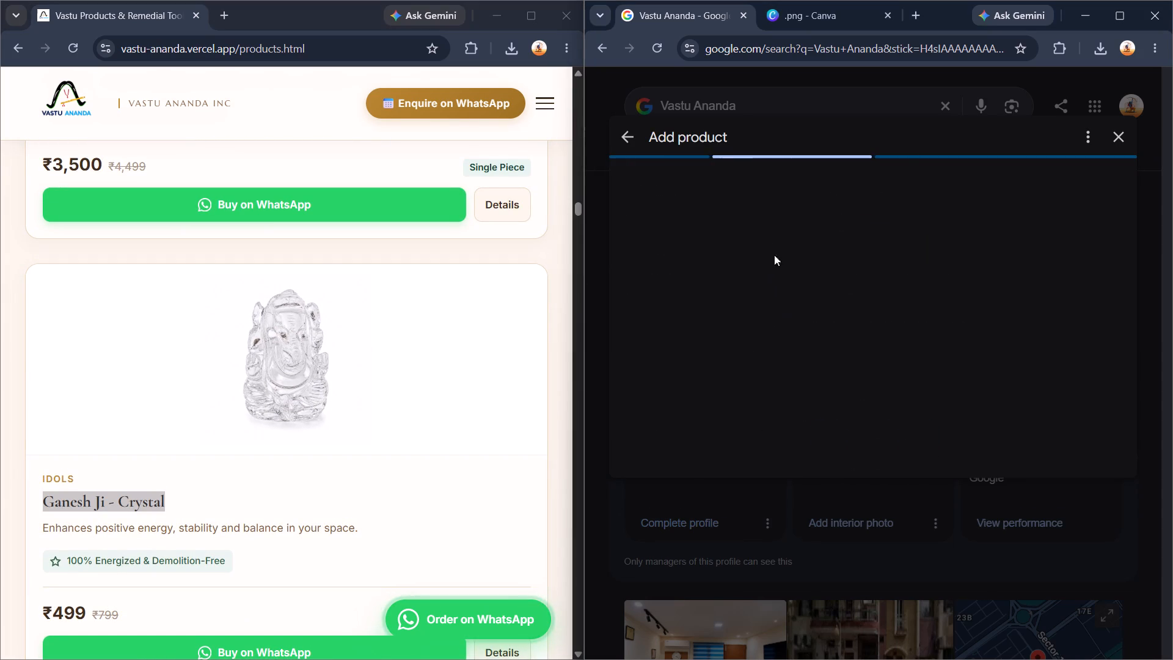
pyautogui.click(762, 209)
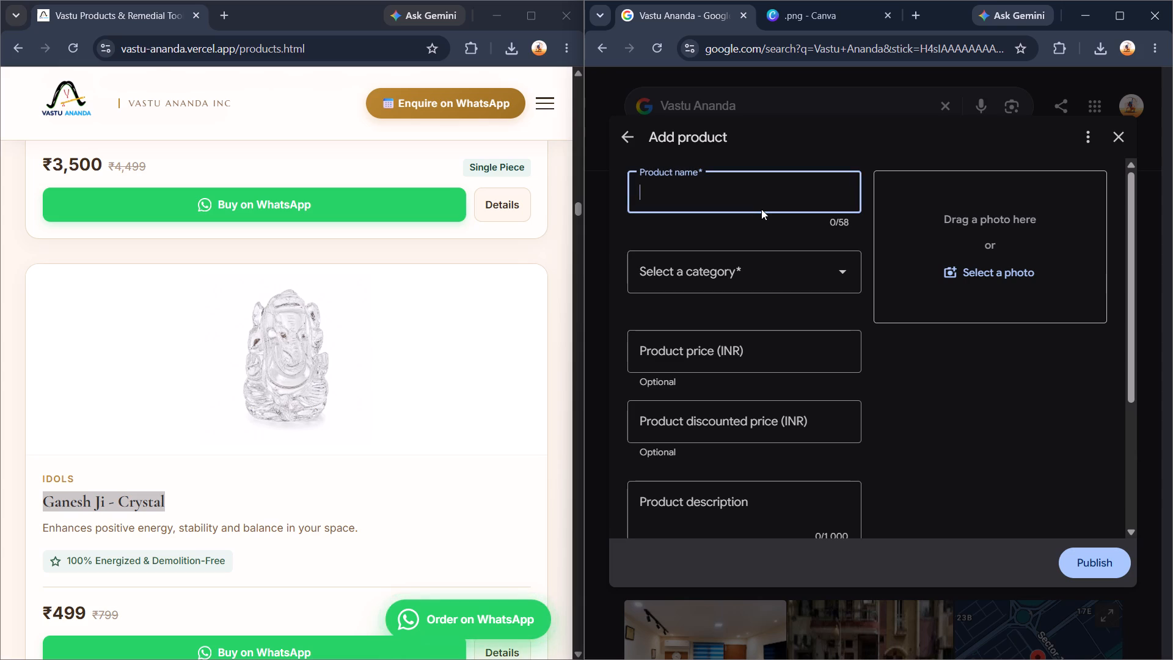
pyautogui.hotkey('ctrl', 'v')
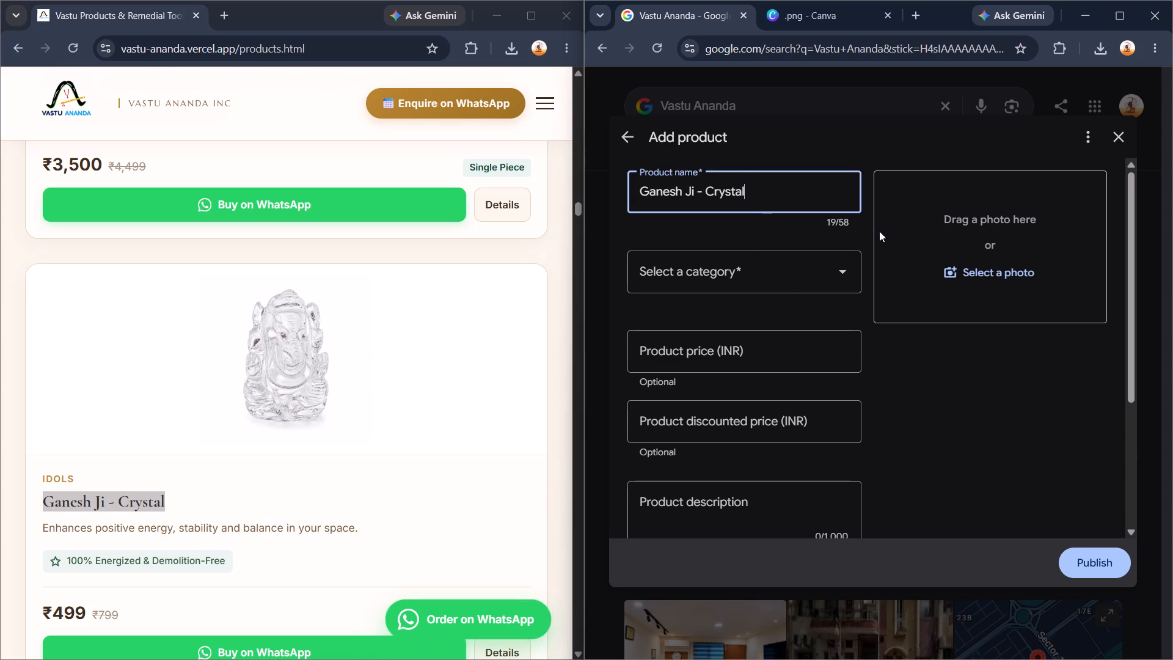
pyautogui.click(779, 271)
pyautogui.click(778, 348)
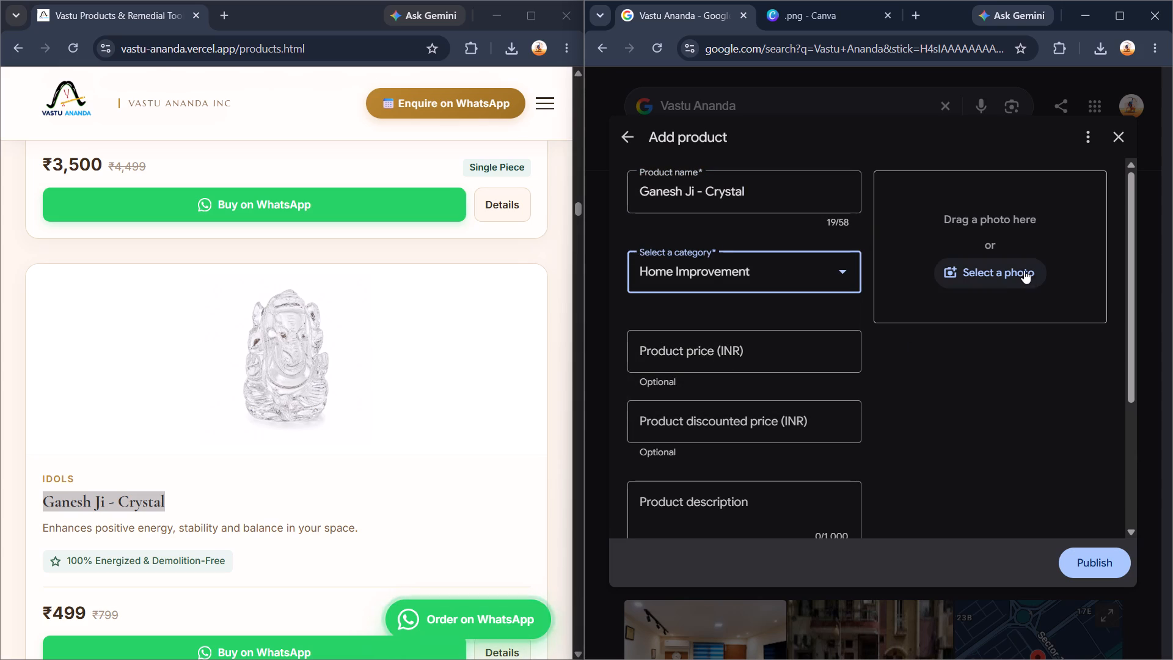
# Attach the crystal Ganesh photo image (71) from Downloads to the Ganesh Ji - Crystal product and publish it once the photo has uploaded.
pyautogui.click(1024, 270)
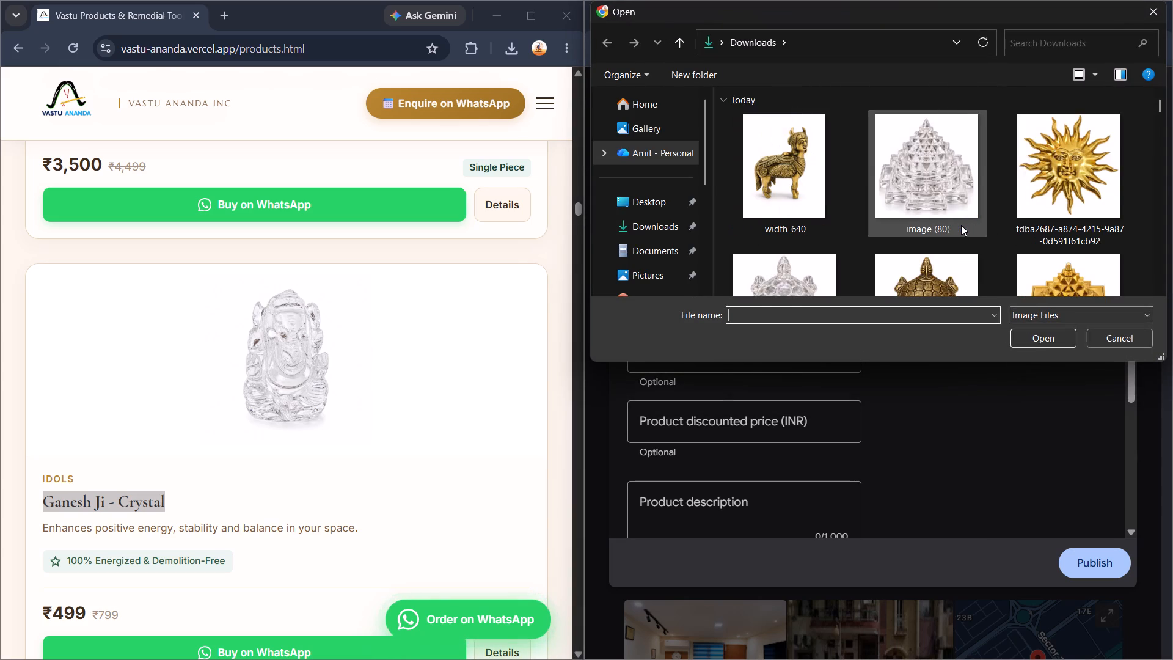
pyautogui.scroll(-3, 961, 225)
pyautogui.doubleClick(1095, 224)
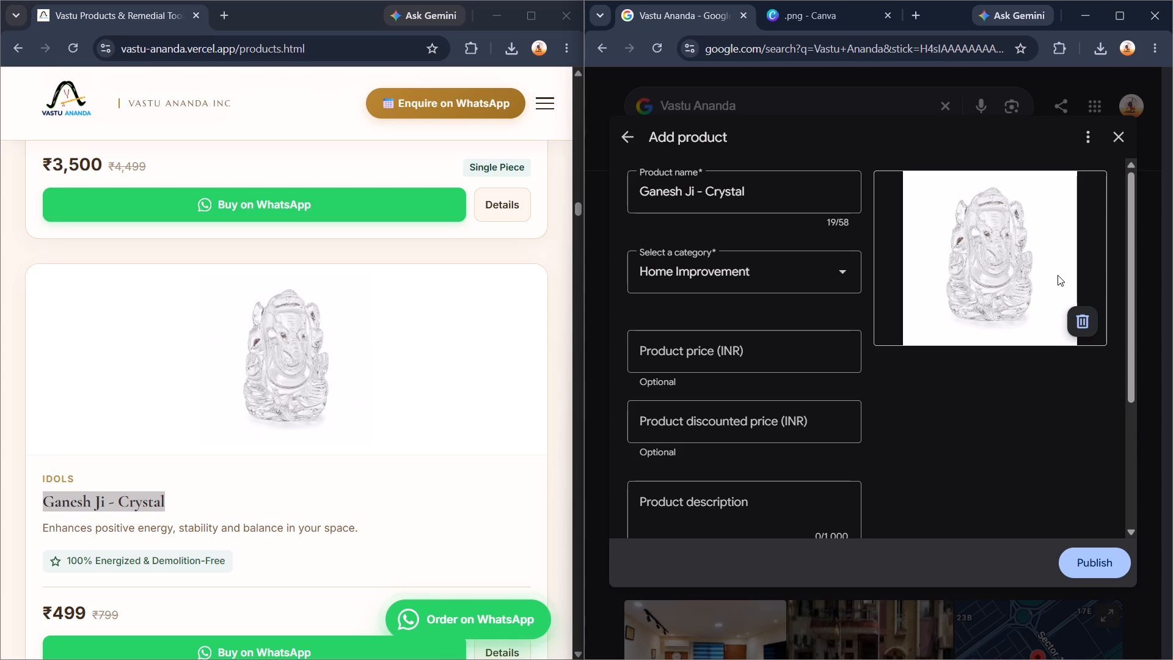
pyautogui.click(1104, 568)
# Copy the name Tiger Eye Stone Angel from the idol listed after Ganesh Ji - Crystal on the website.
pyautogui.scroll(-7, 433, 460)
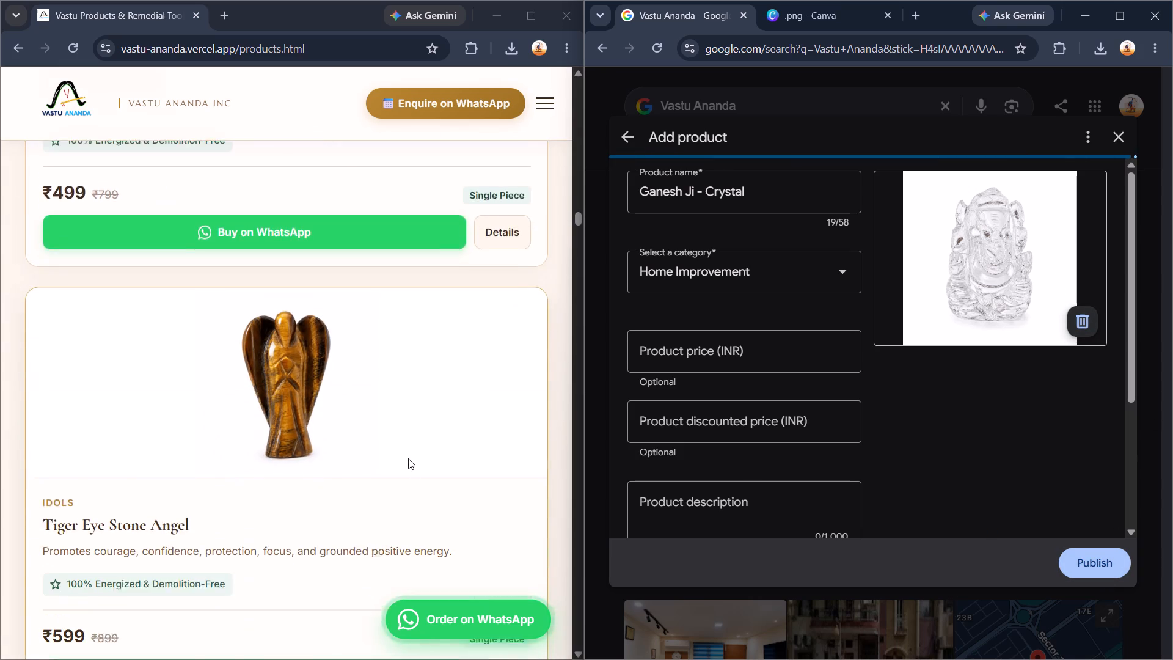
pyautogui.moveTo(218, 414); pyautogui.dragTo(37, 408)
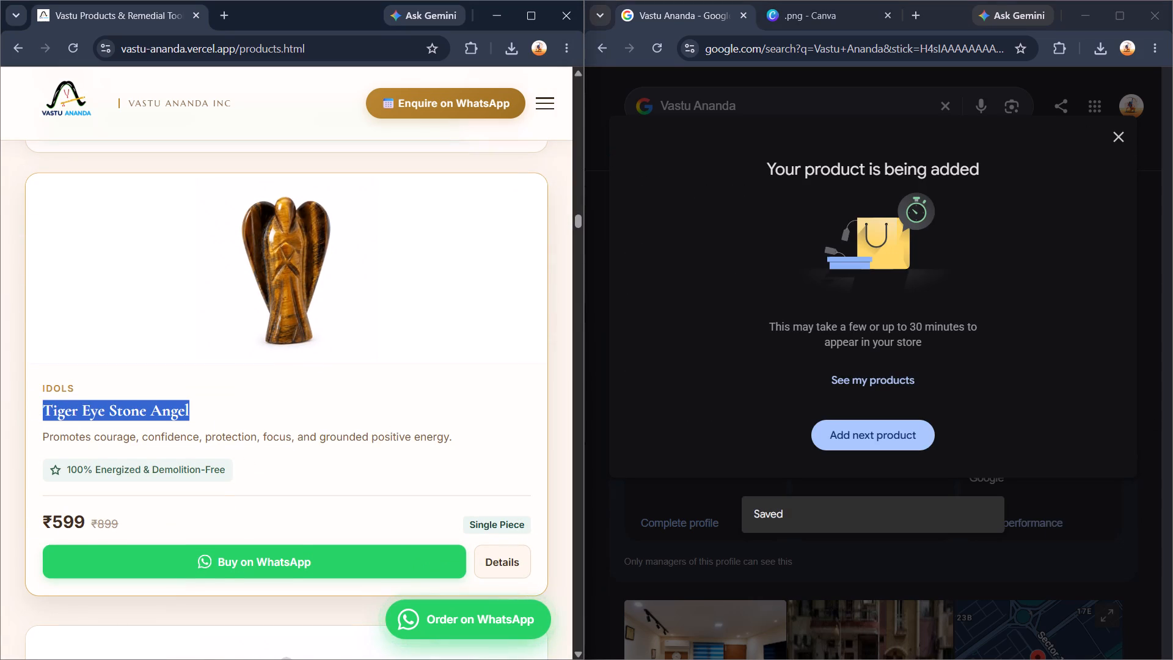
pyautogui.hotkey('ctrl', 'c')
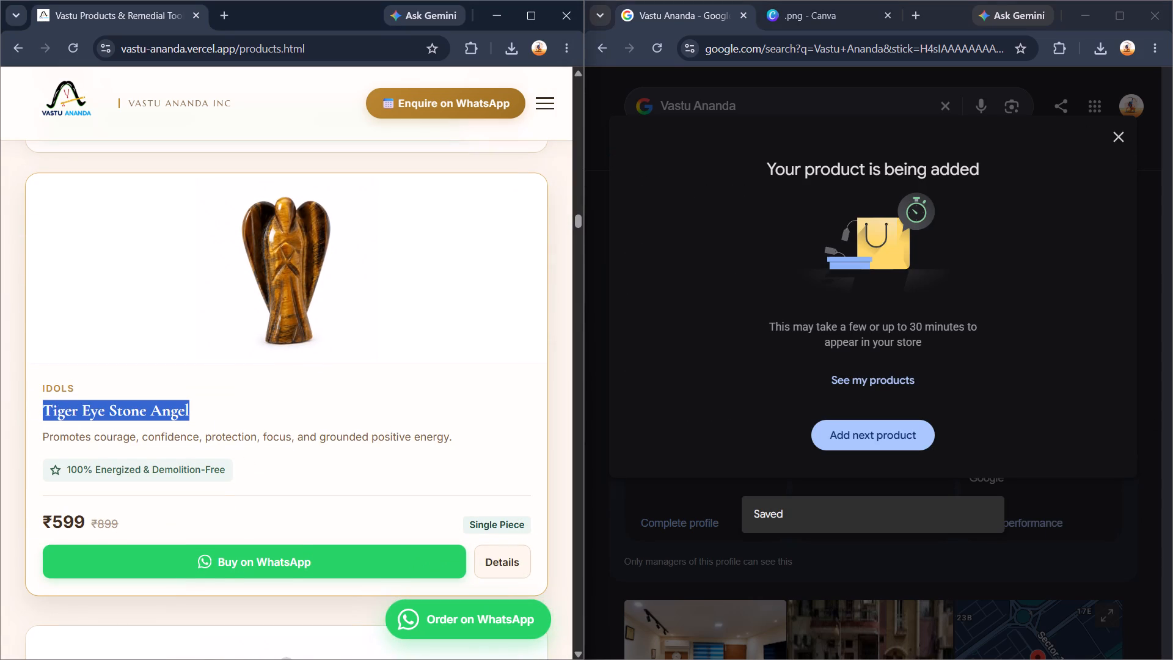
# Start another product entry, name it Tiger Eye Stone Angel using the copied text, and set its category to Home Improvement.
pyautogui.click(888, 429)
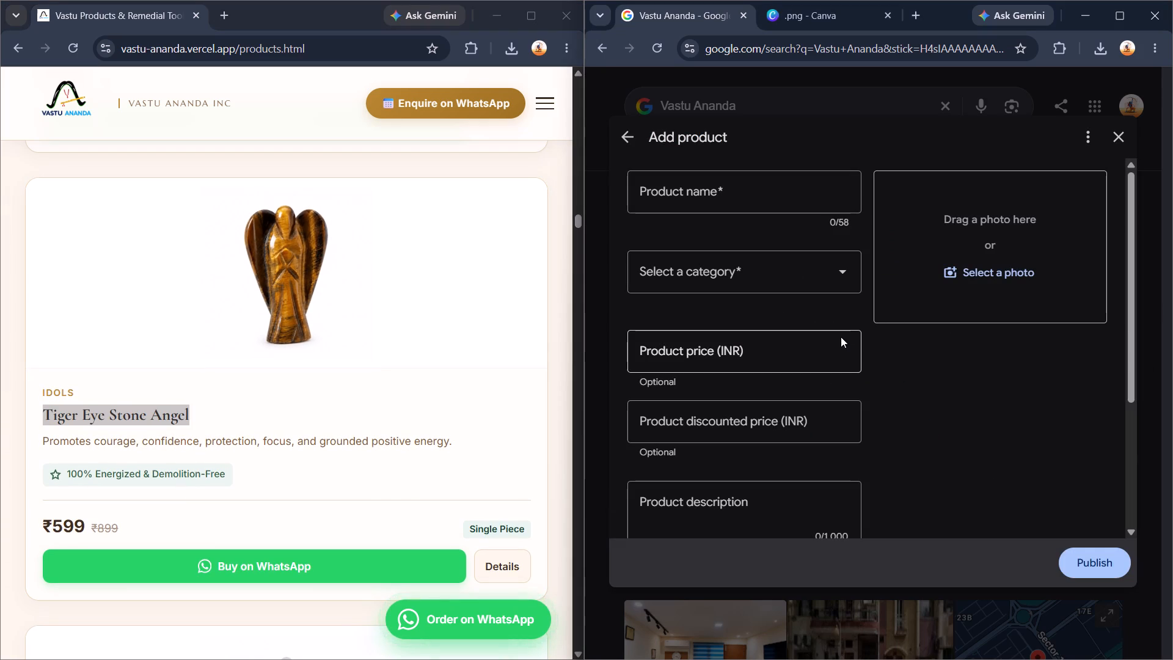
pyautogui.click(756, 182)
pyautogui.hotkey('ctrl', 'v')
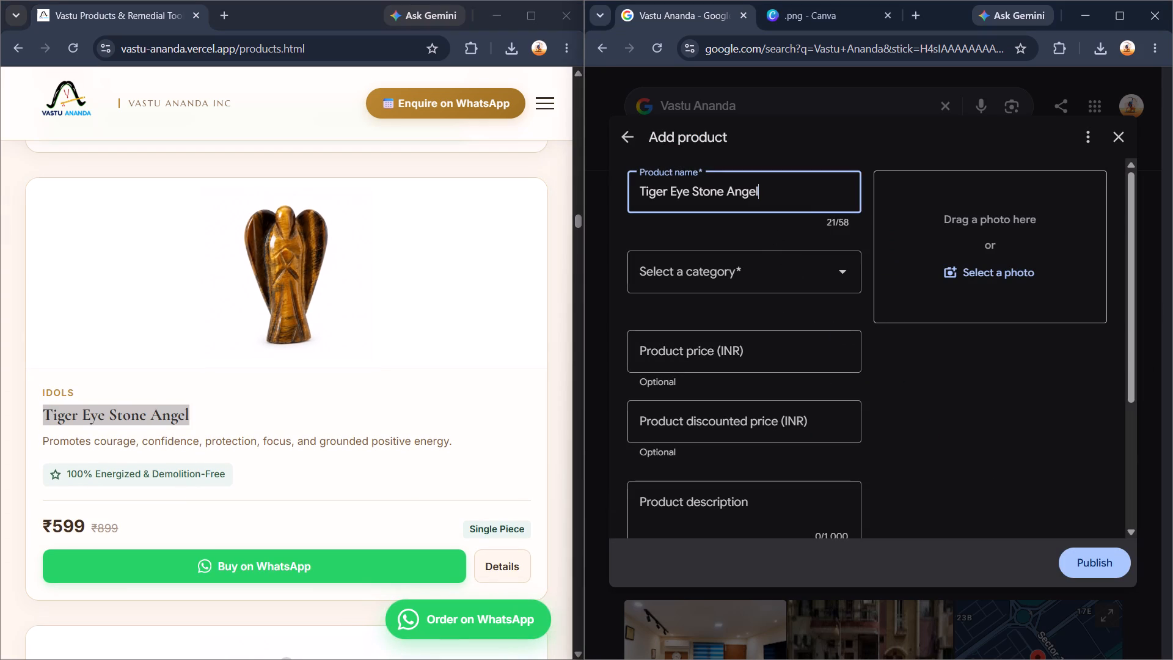
pyautogui.click(764, 268)
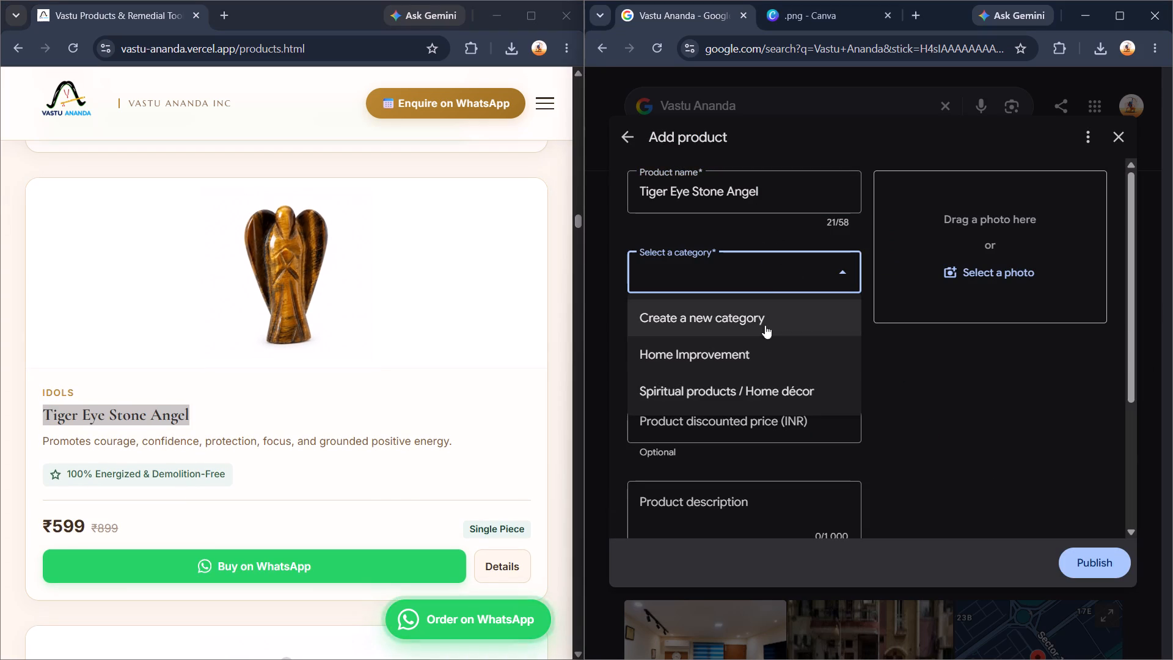
pyautogui.click(761, 355)
# Attach the brown angel photo image (72) from Downloads to the Tiger Eye Stone Angel product.
pyautogui.click(1003, 271)
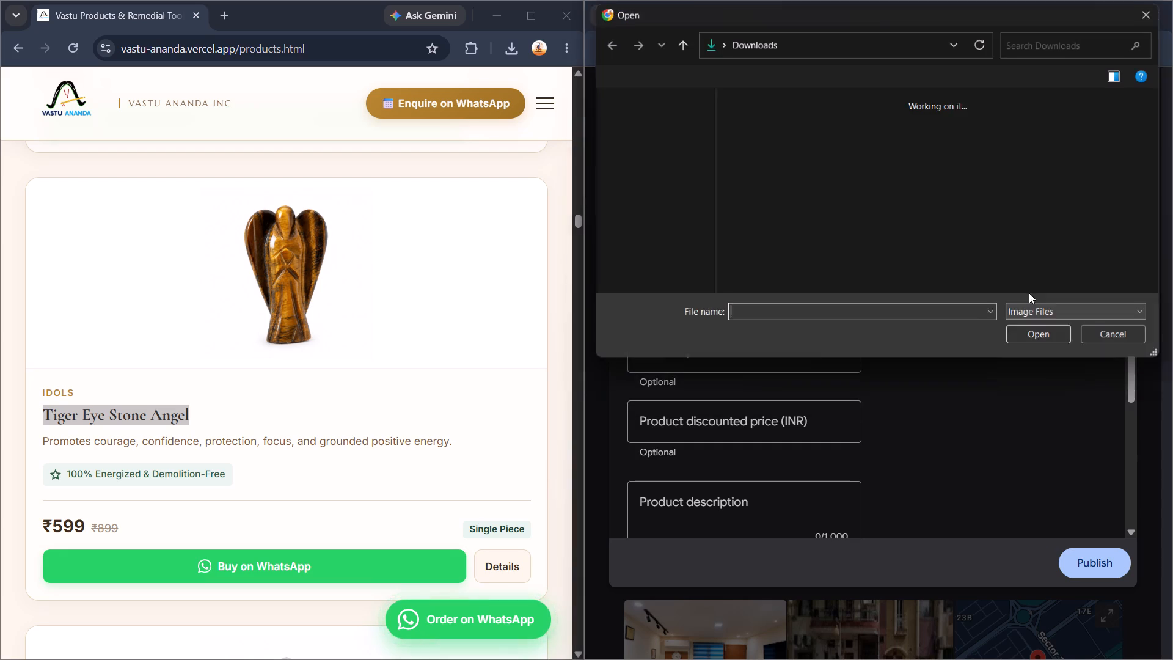
pyautogui.scroll(-4, 913, 248)
pyautogui.scroll(1, 924, 244)
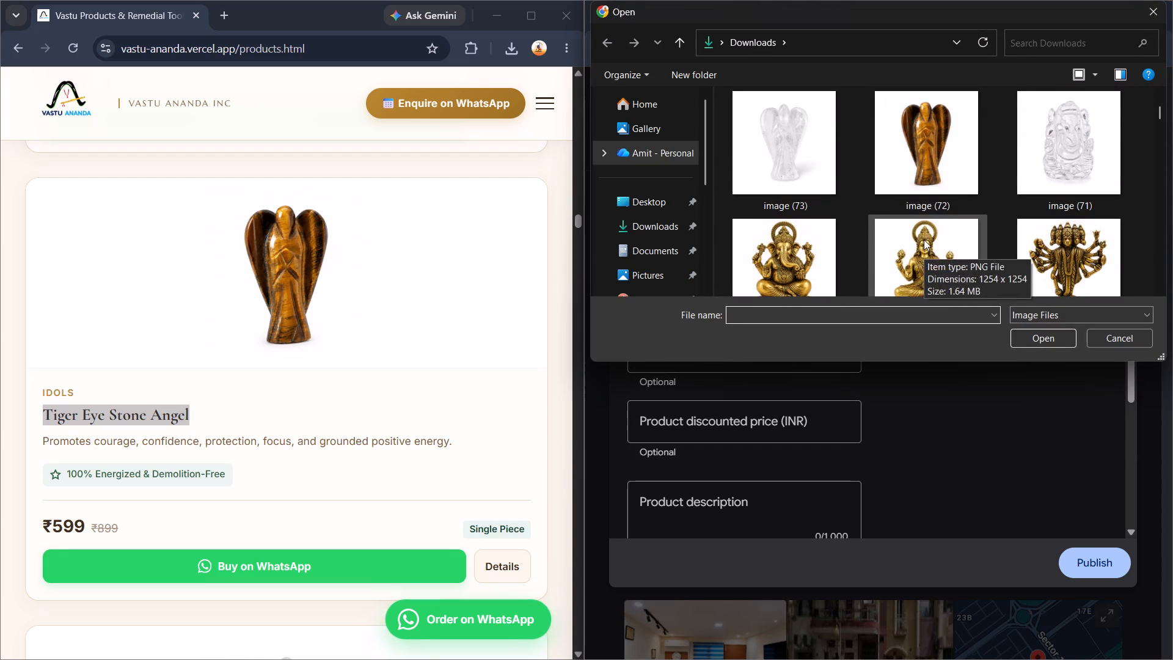
pyautogui.doubleClick(927, 158)
# Copy the name Crystal Angel from the idol listed after Tiger Eye Stone Angel on the website.
pyautogui.scroll(-3, 294, 342)
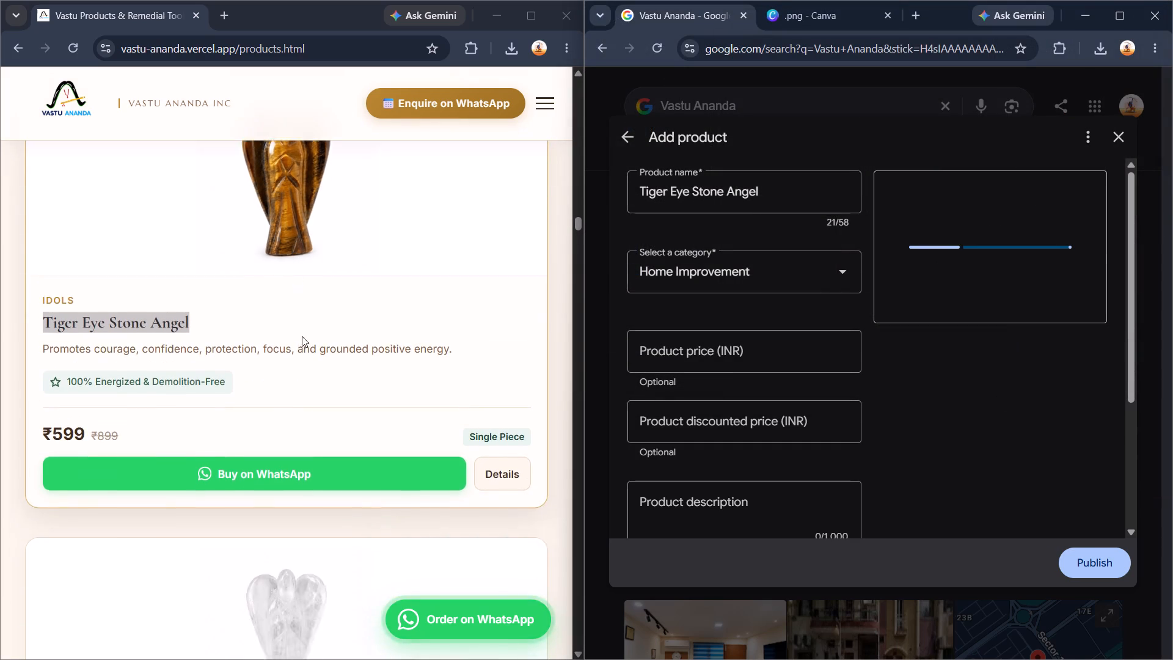
pyautogui.scroll(-4, 319, 323)
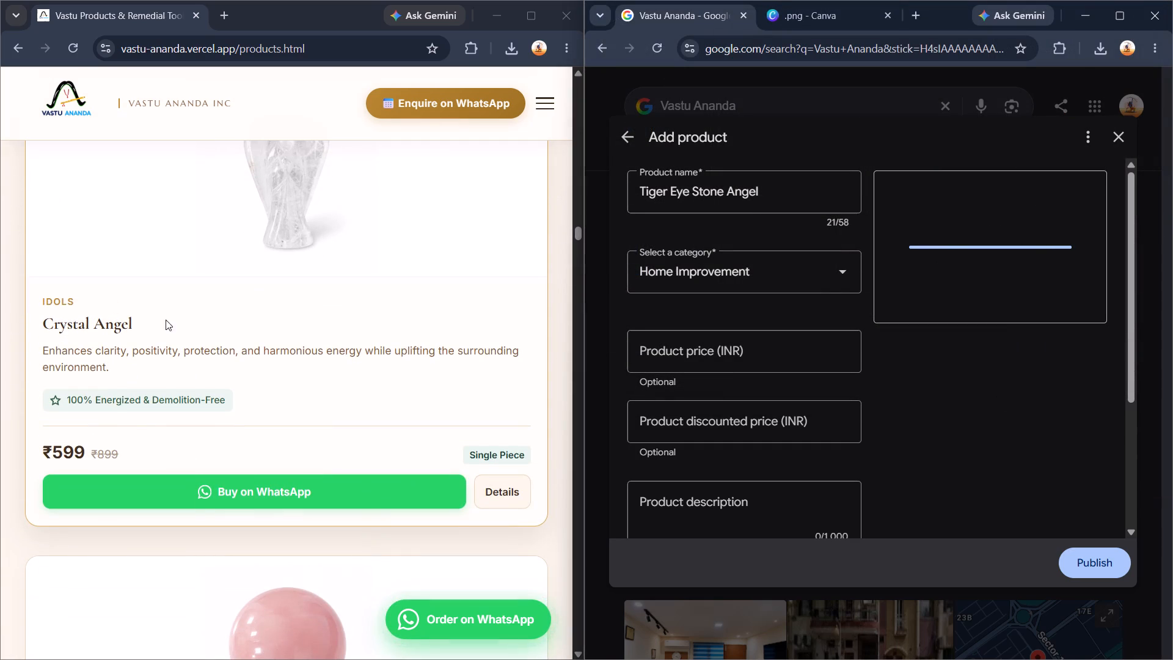
pyautogui.moveTo(166, 320); pyautogui.dragTo(0, 328)
pyautogui.hotkey('ctrl', 'c')
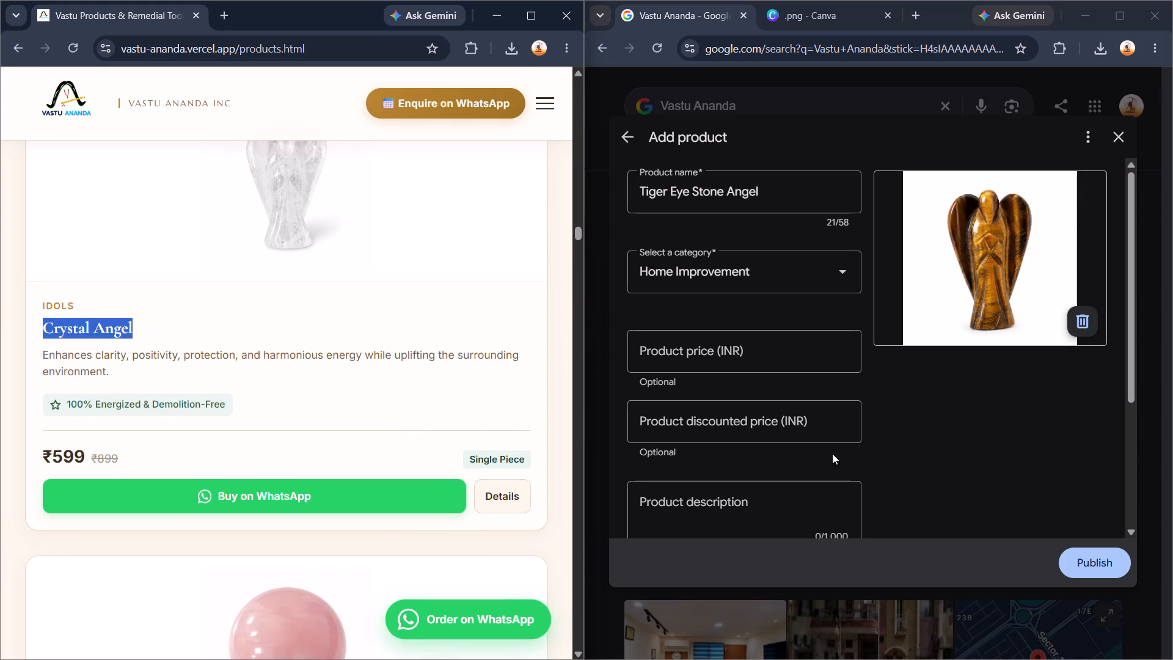
# Publish the Tiger Eye Stone Angel product once its photo has uploaded.
pyautogui.click(1084, 571)
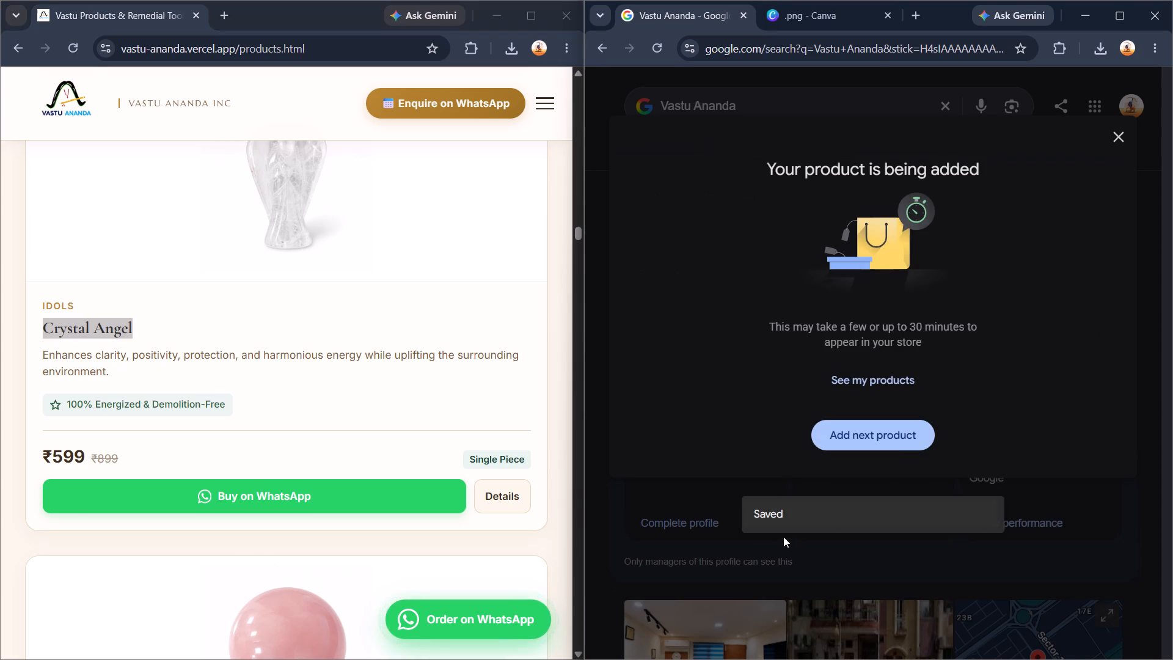
# Start another product entry, name it Crystal Angel using the copied text, and set its category to Home Improvement.
pyautogui.click(890, 441)
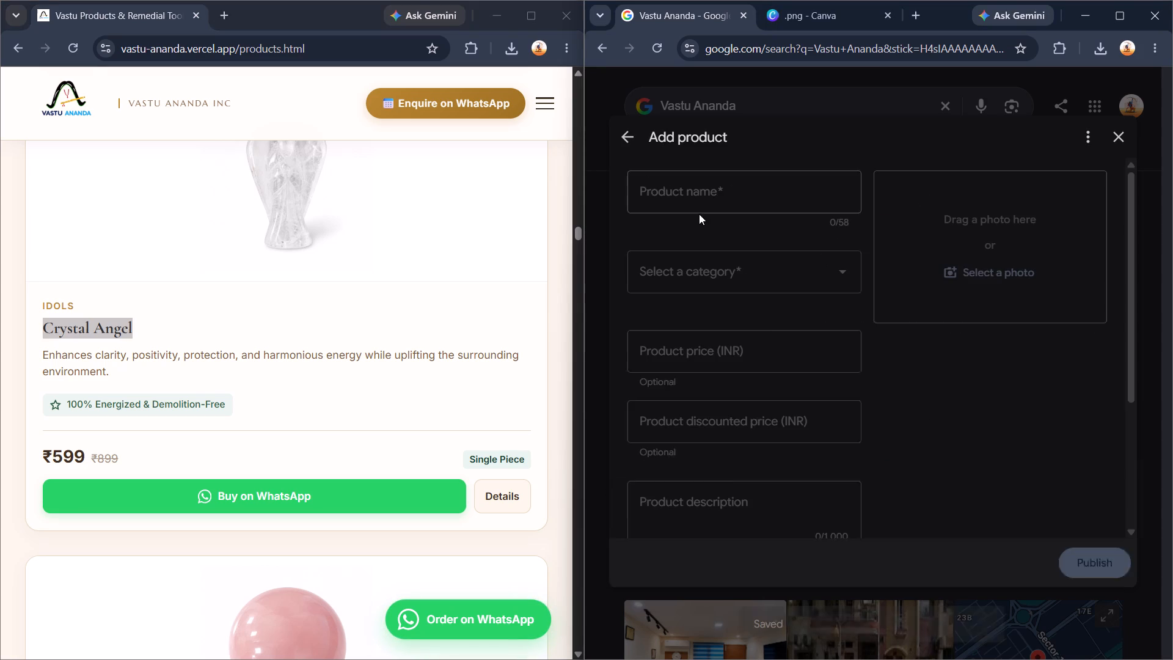
pyautogui.click(714, 197)
pyautogui.hotkey('ctrl', 'v')
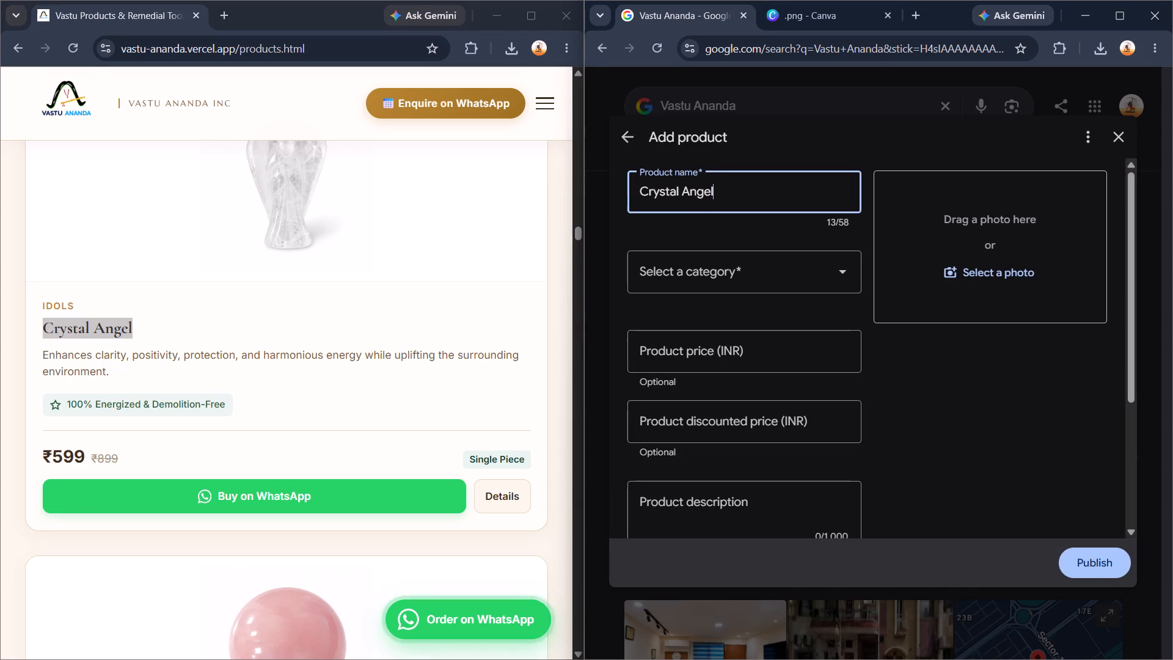
pyautogui.click(712, 274)
pyautogui.click(719, 343)
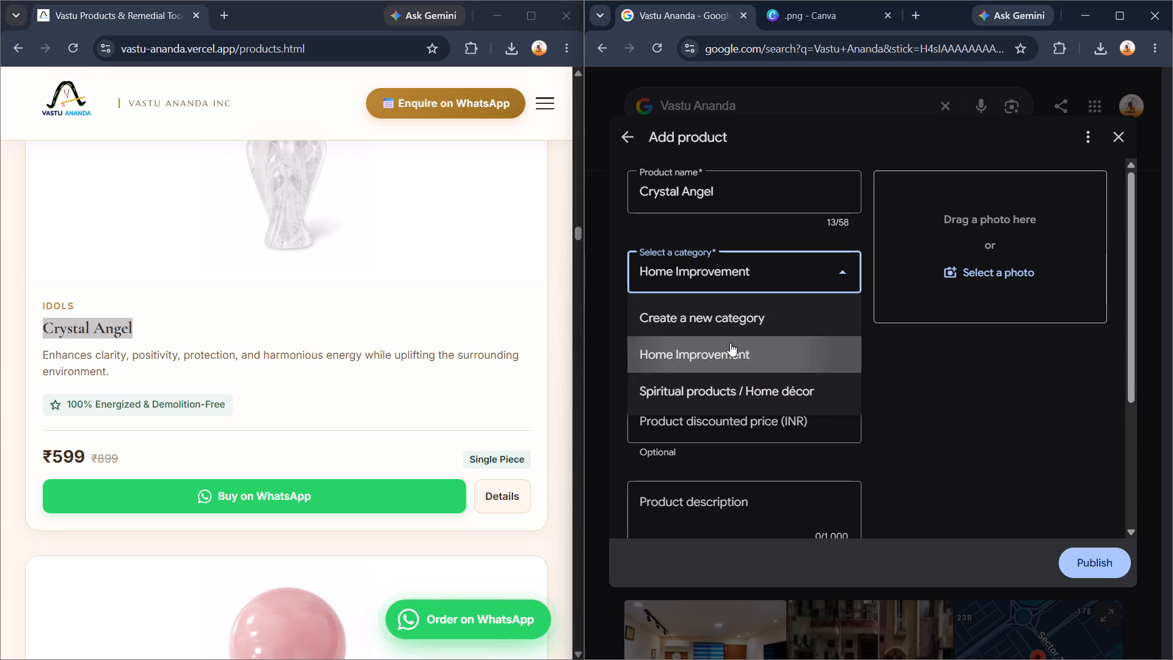
# Attach the clear crystal angel photo image (73) from Downloads to the Crystal Angel product.
pyautogui.click(979, 276)
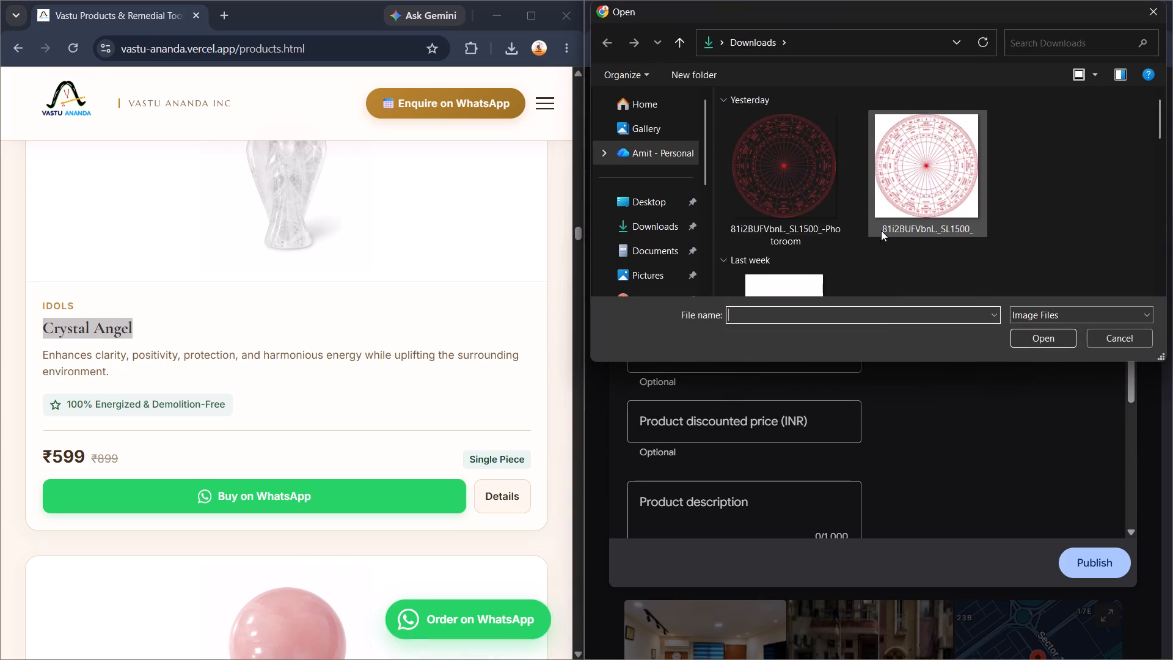
pyautogui.scroll(-3, 888, 227)
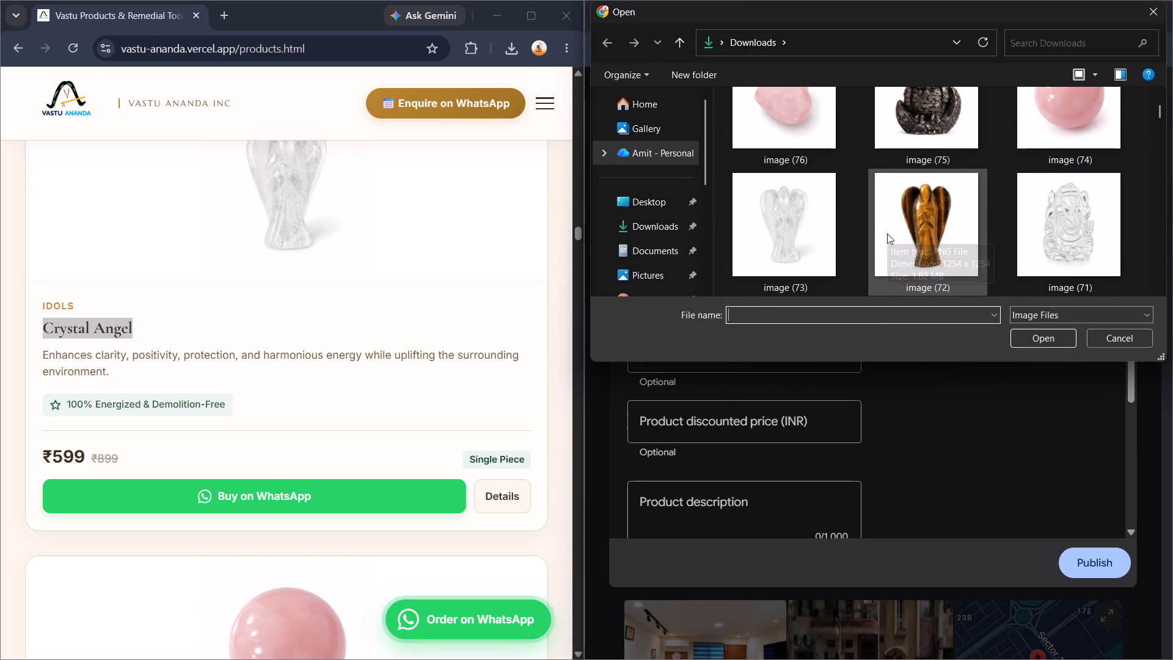
pyautogui.doubleClick(769, 233)
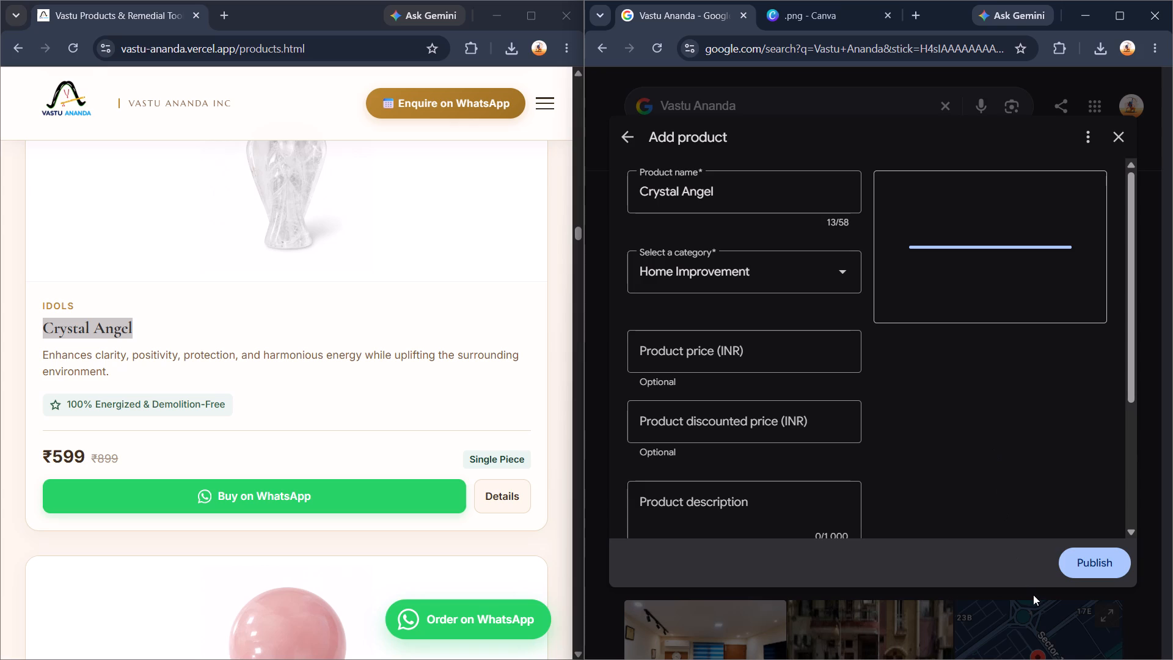
# Copy the name Ball - Rose Stone from the idol listed after Crystal Angel on the website.
pyautogui.scroll(-4, 408, 570)
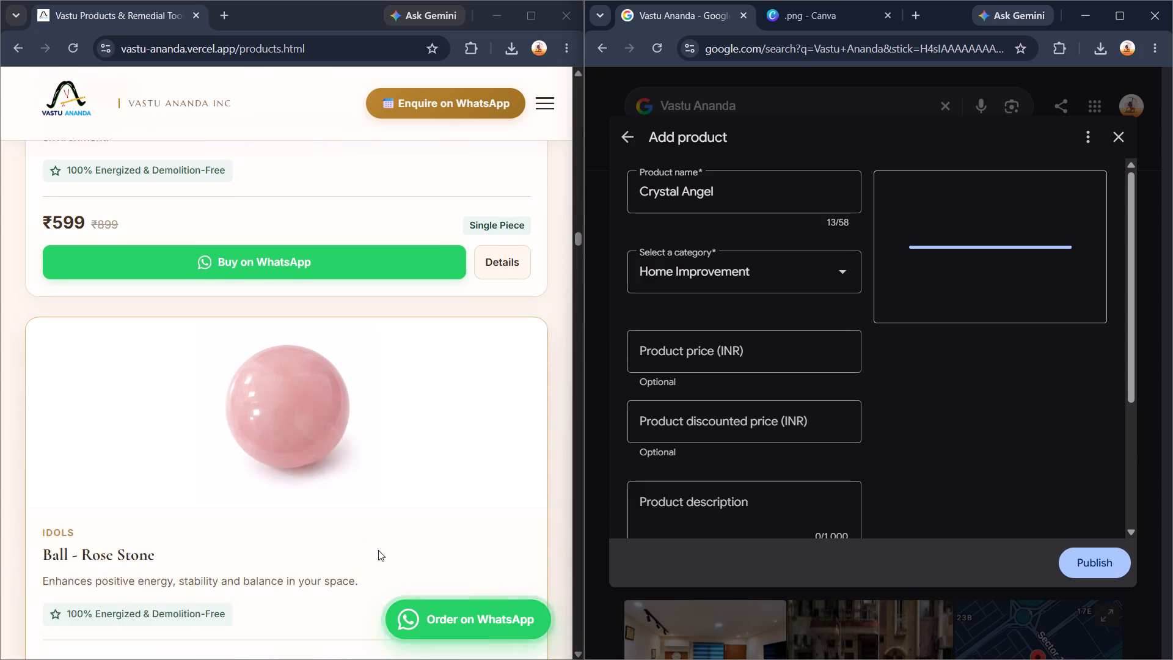
pyautogui.moveTo(170, 480); pyautogui.dragTo(0, 485)
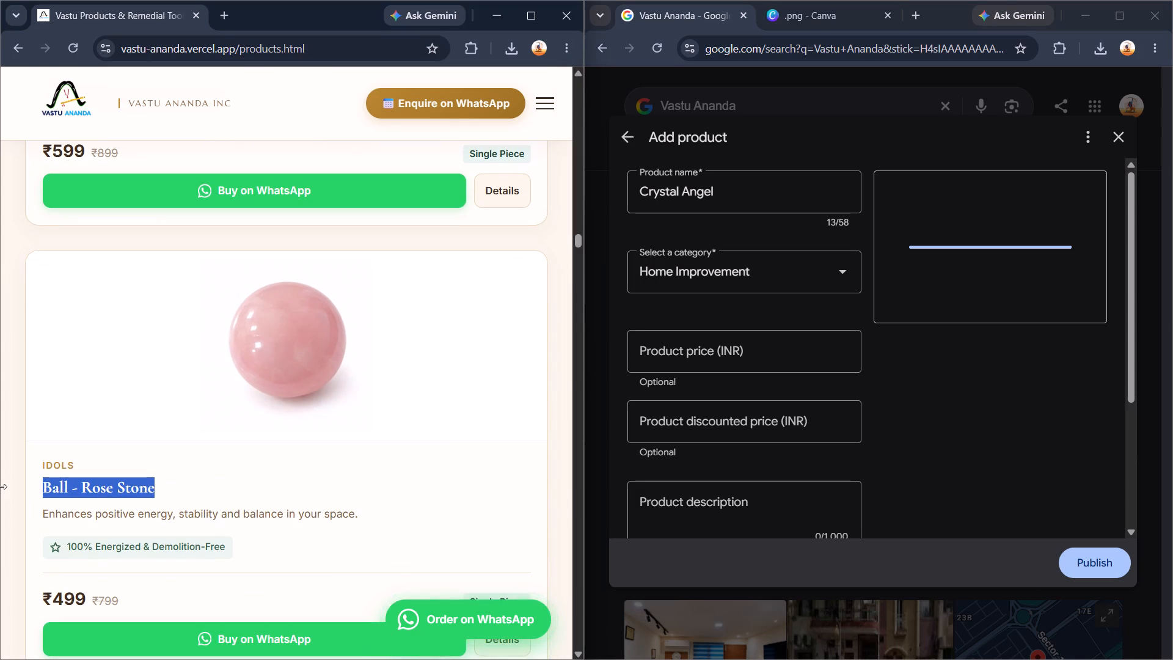
pyautogui.hotkey('ctrl', 'c')
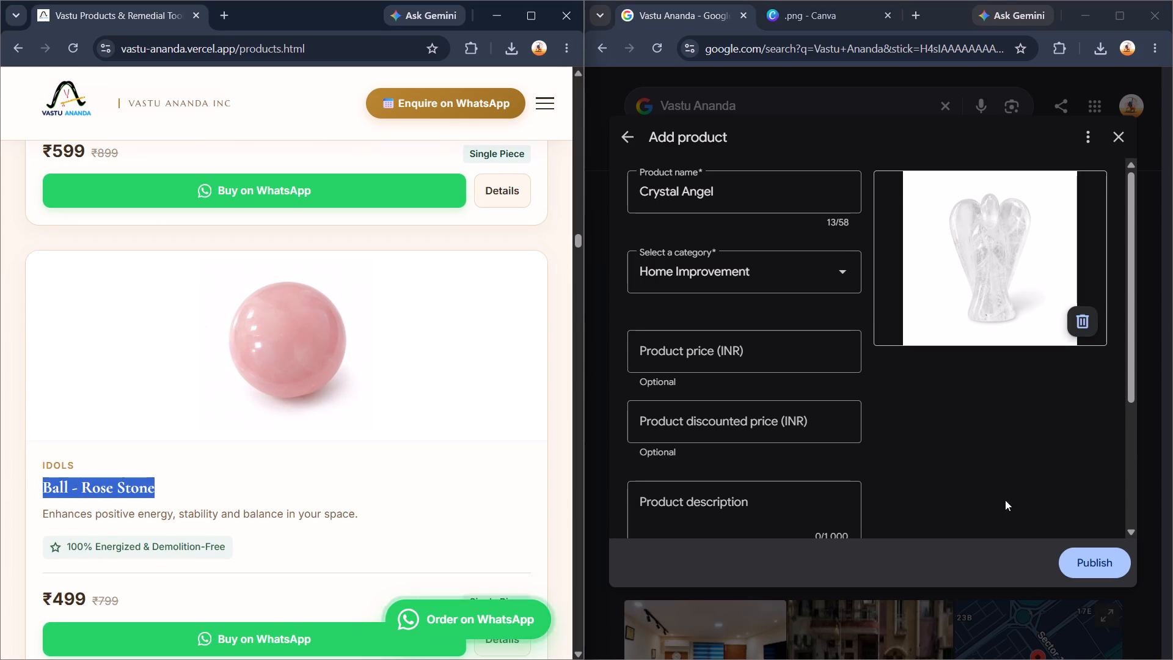
# Publish the Crystal Angel product once its photo has uploaded.
pyautogui.click(1096, 573)
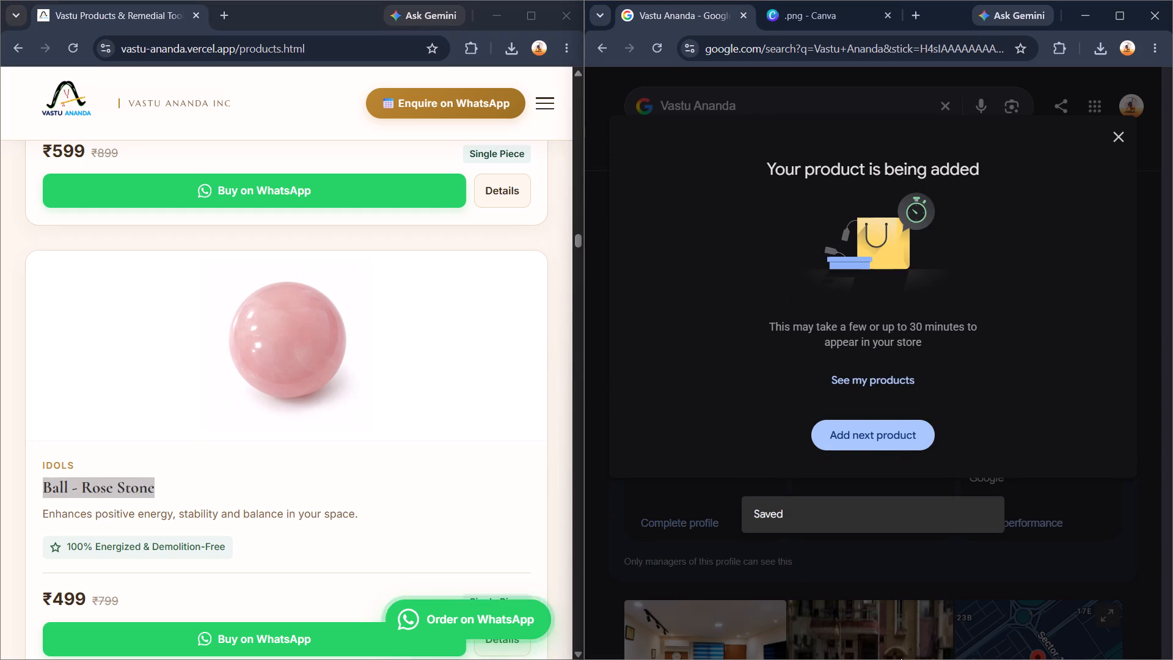
# Start another product entry, name it Ball - Rose Stone using the copied text, and set its category to Home Improvement.
pyautogui.click(883, 450)
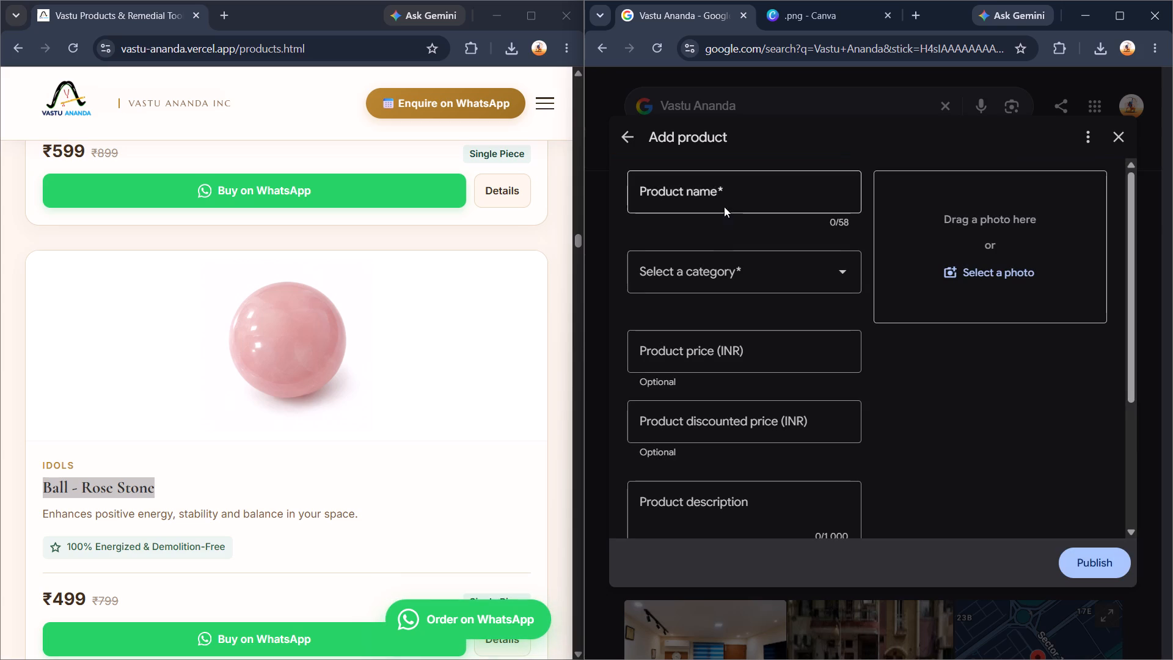
pyautogui.click(725, 199)
pyautogui.hotkey('ctrl', 'v')
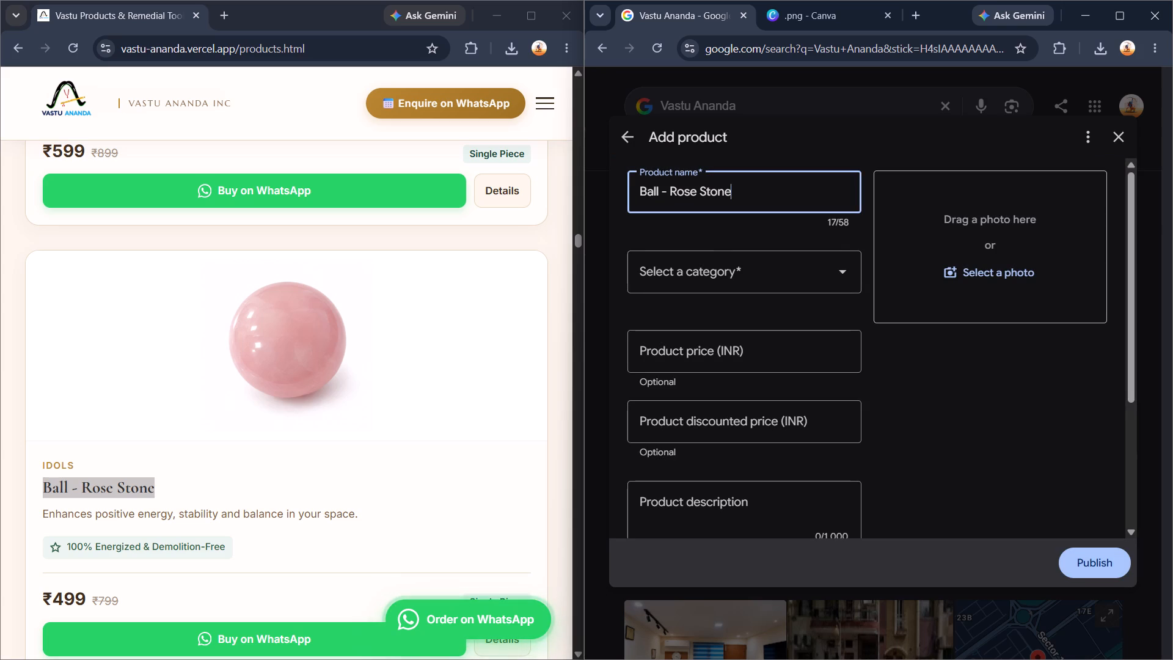
pyautogui.click(813, 265)
pyautogui.click(784, 352)
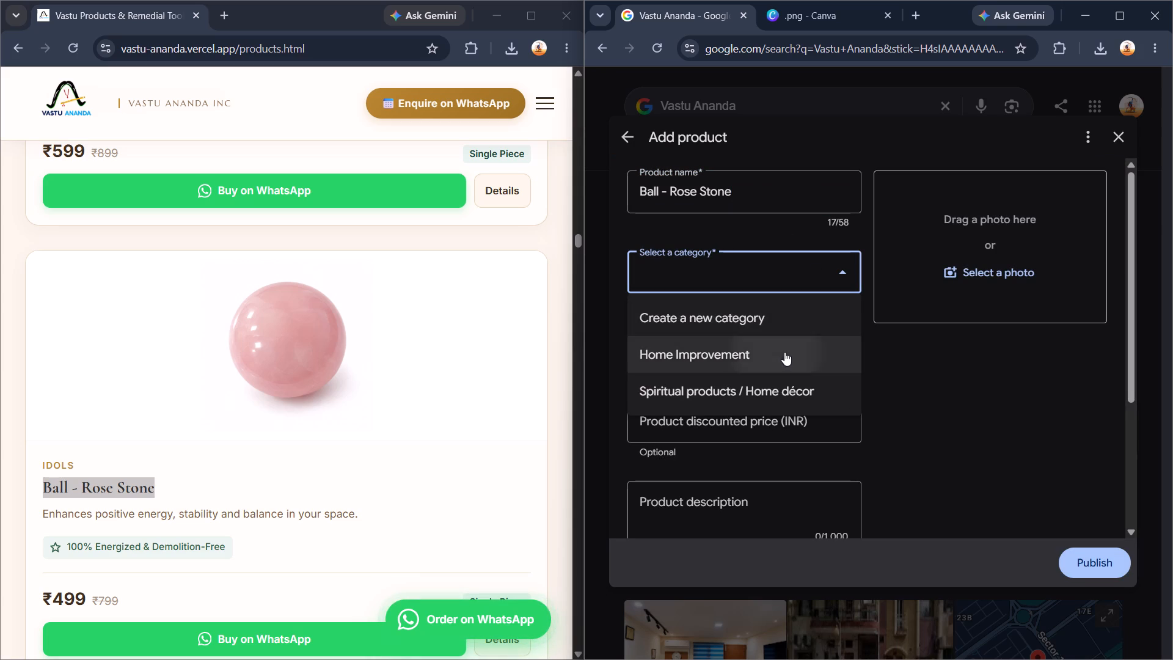
# Attach the pink ball photo image (74) from Downloads to the Ball - Rose Stone product and publish it.
pyautogui.click(952, 276)
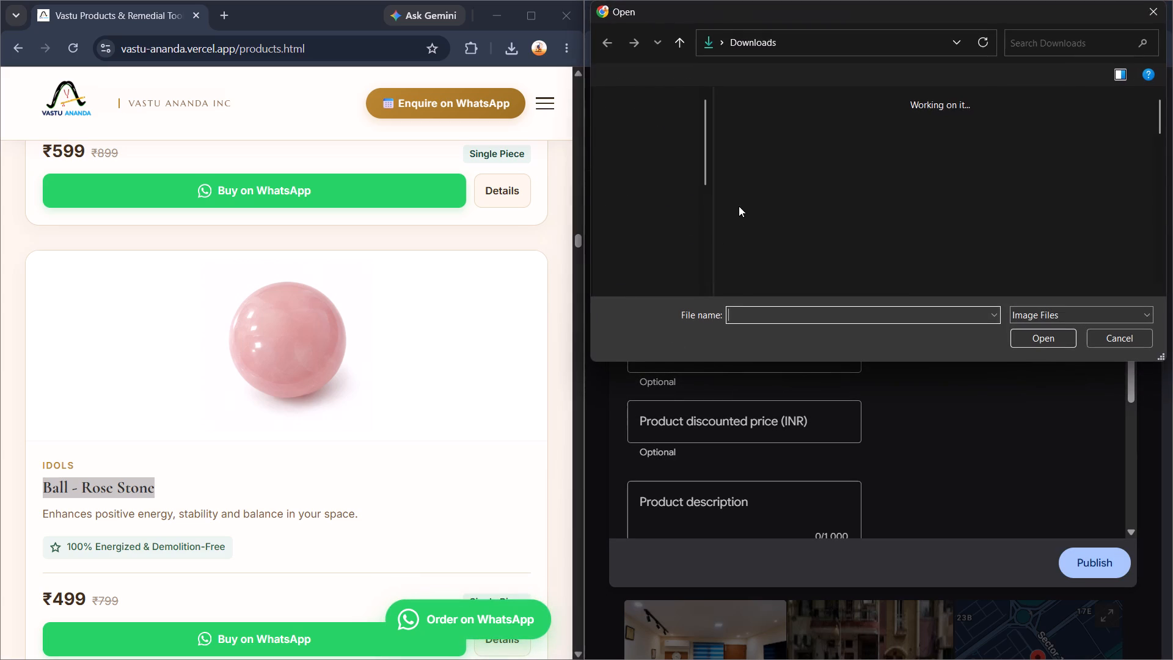
pyautogui.scroll(-2, 828, 207)
pyautogui.doubleClick(1086, 219)
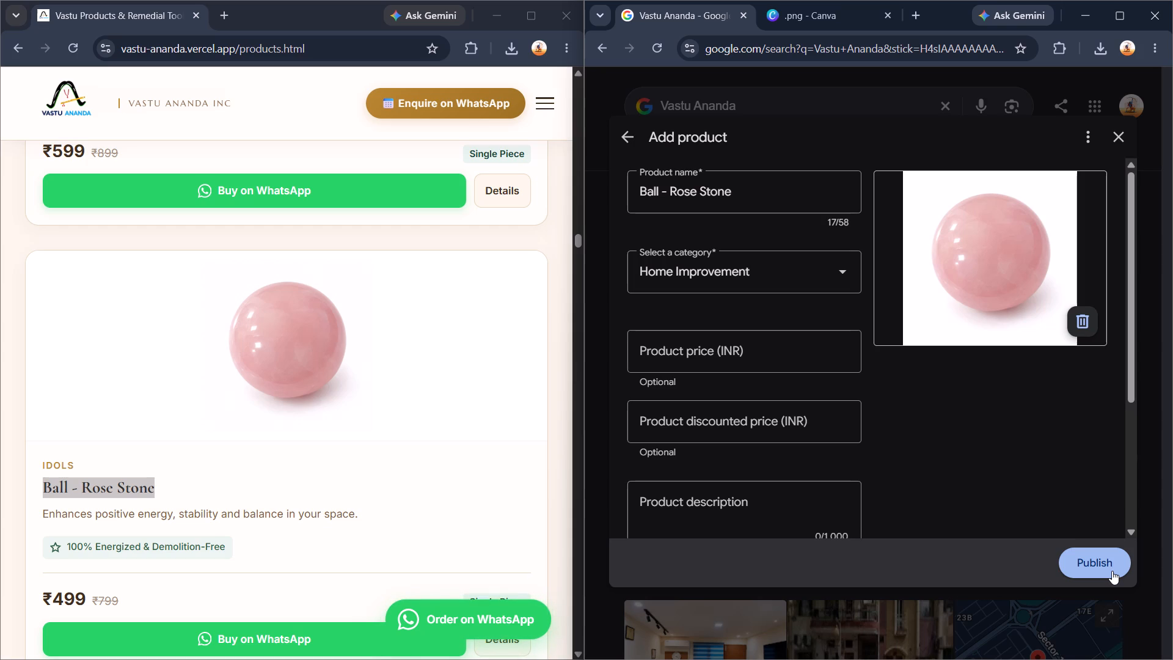
pyautogui.click(1112, 571)
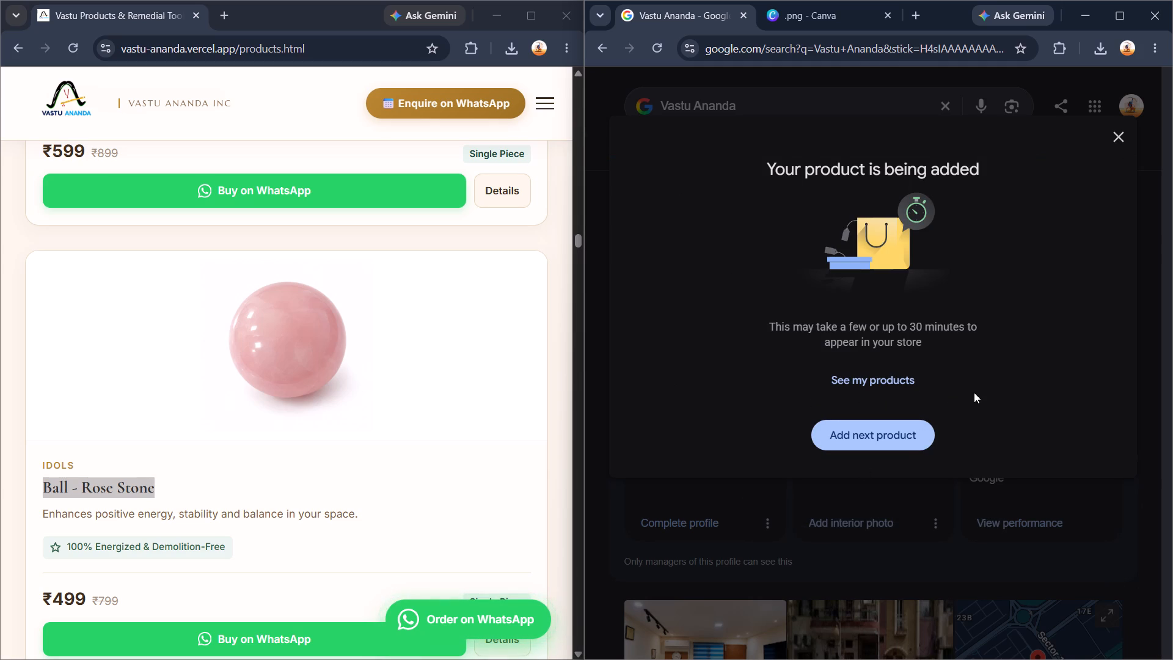
# Start another product entry, name it Owl - Pyrite copied from the website's following idol, and set its category to Home Improvement.
pyautogui.click(883, 436)
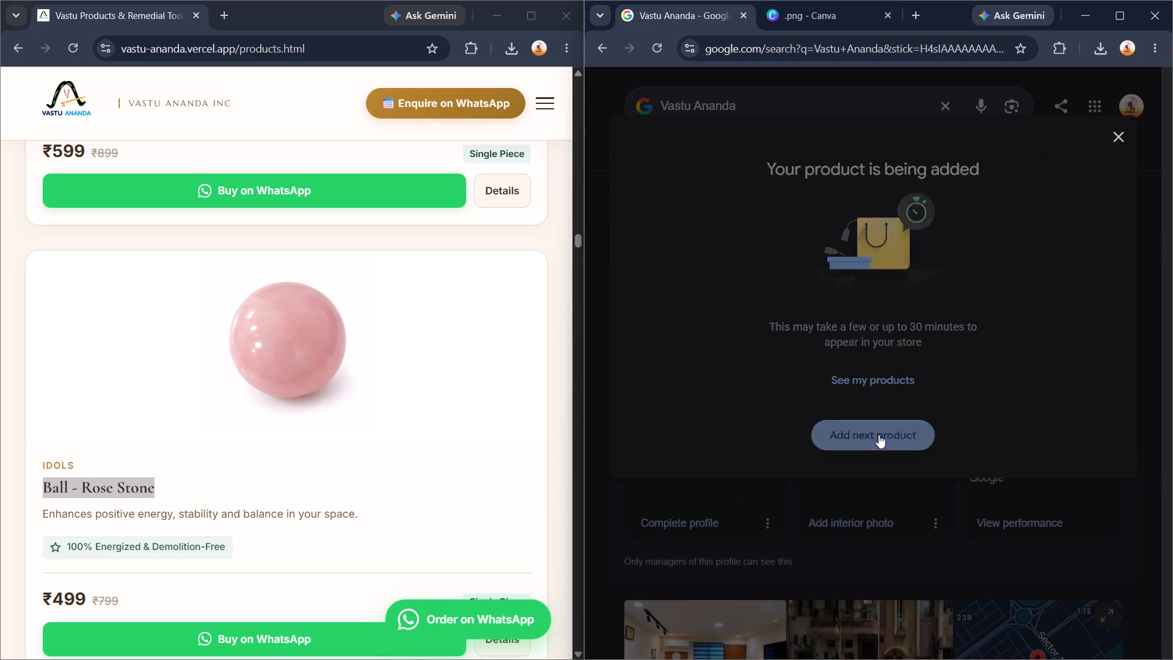
pyautogui.scroll(-5, 285, 486)
pyautogui.moveTo(148, 550); pyautogui.dragTo(7, 557)
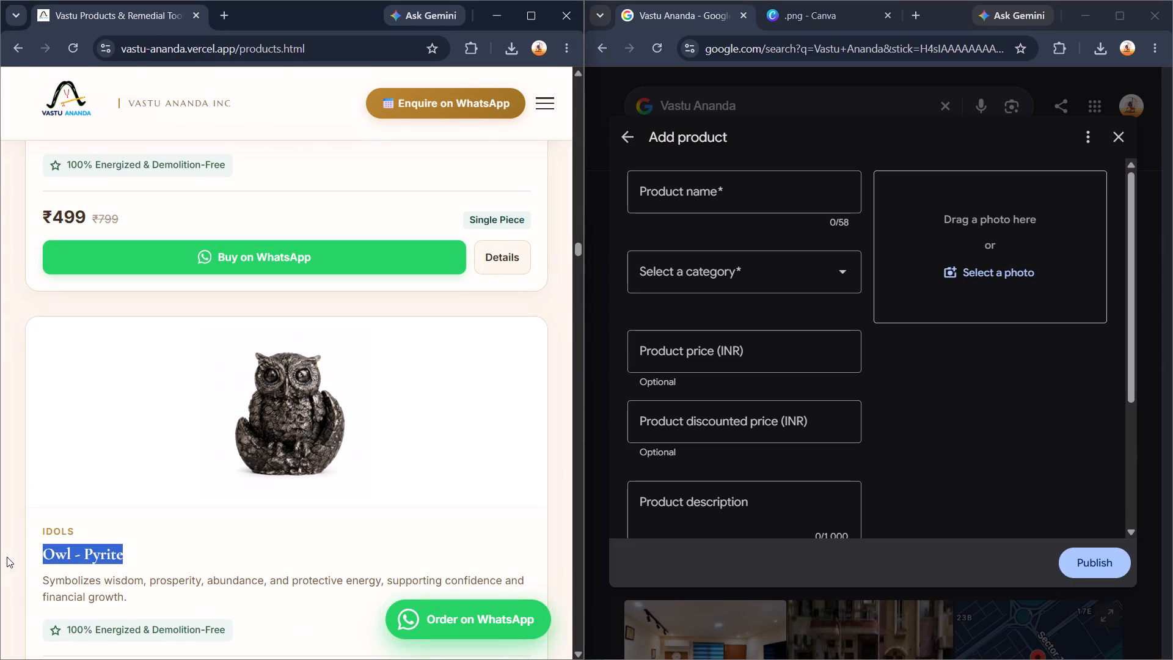
pyautogui.hotkey('ctrl', 'c')
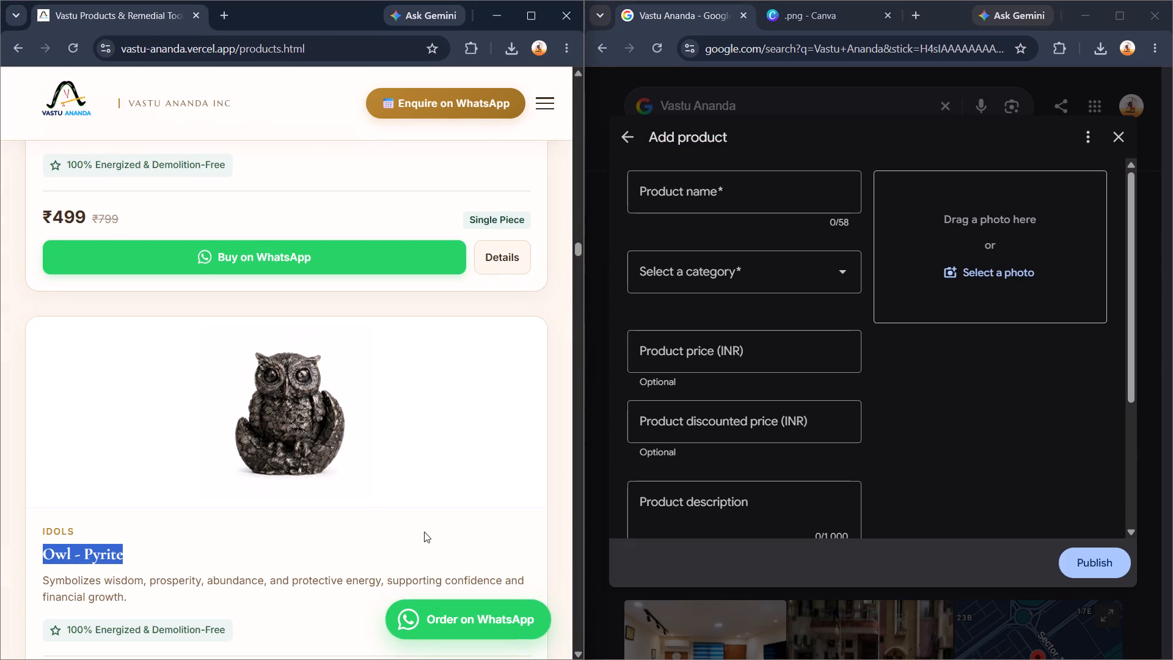
pyautogui.click(698, 181)
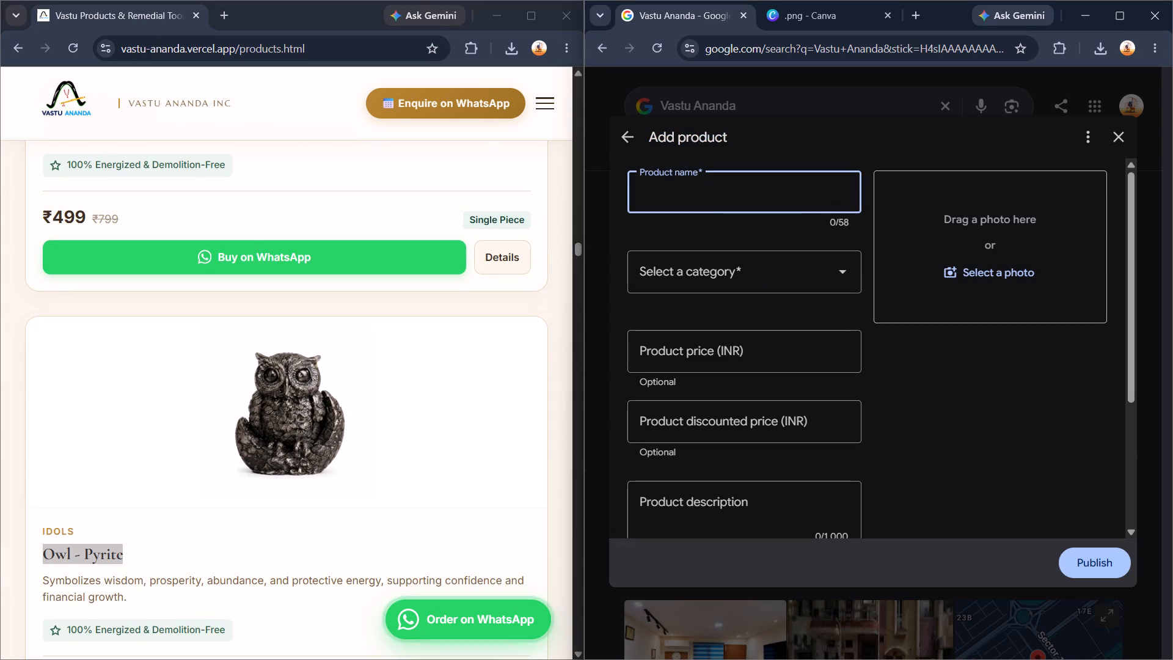
pyautogui.hotkey('ctrl', 'v')
pyautogui.click(695, 267)
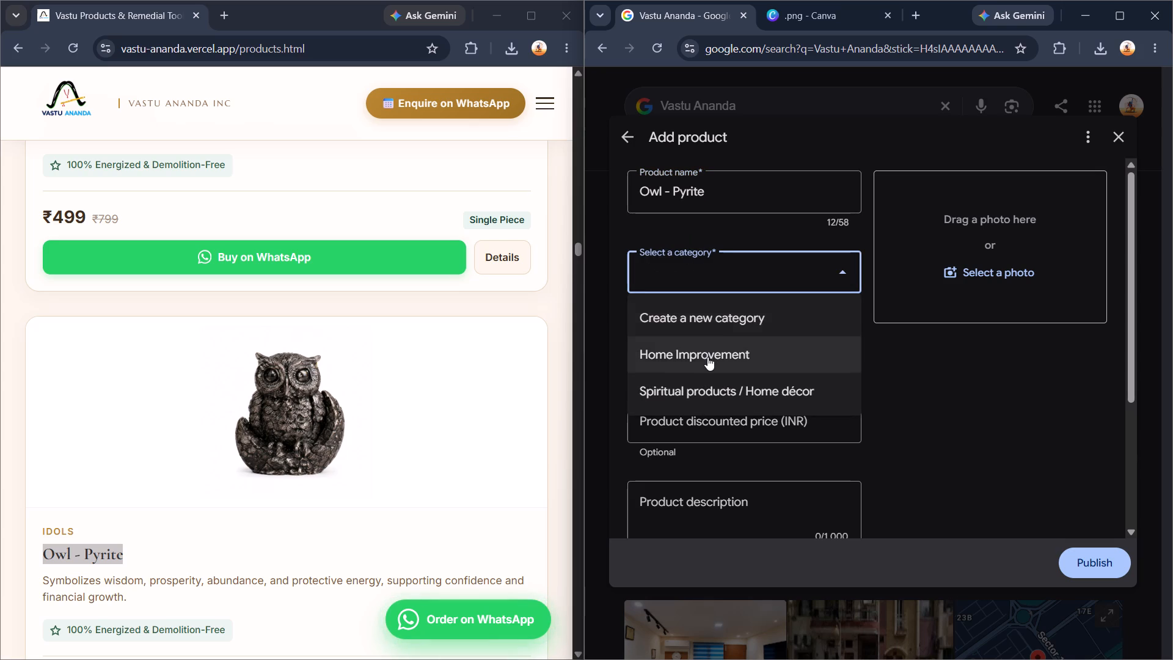
pyautogui.click(707, 357)
# Attach the dark owl photo image (75) from Downloads to the Owl - Pyrite product and publish it.
pyautogui.click(948, 277)
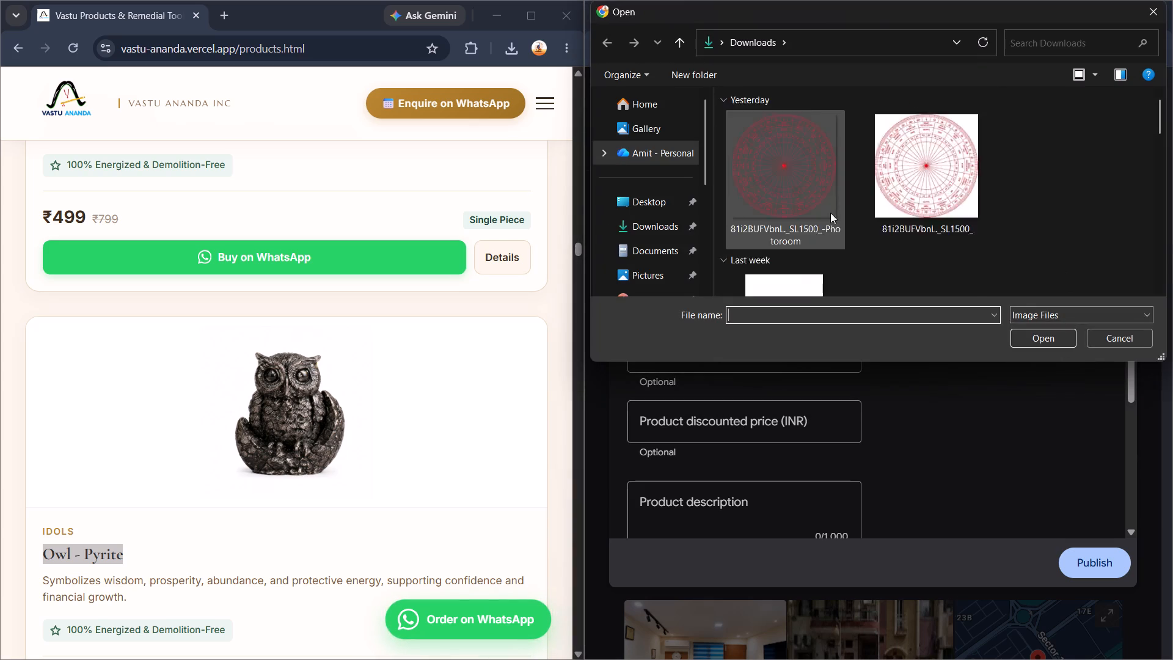
pyautogui.scroll(-4, 835, 216)
pyautogui.scroll(2, 925, 208)
pyautogui.doubleClick(958, 159)
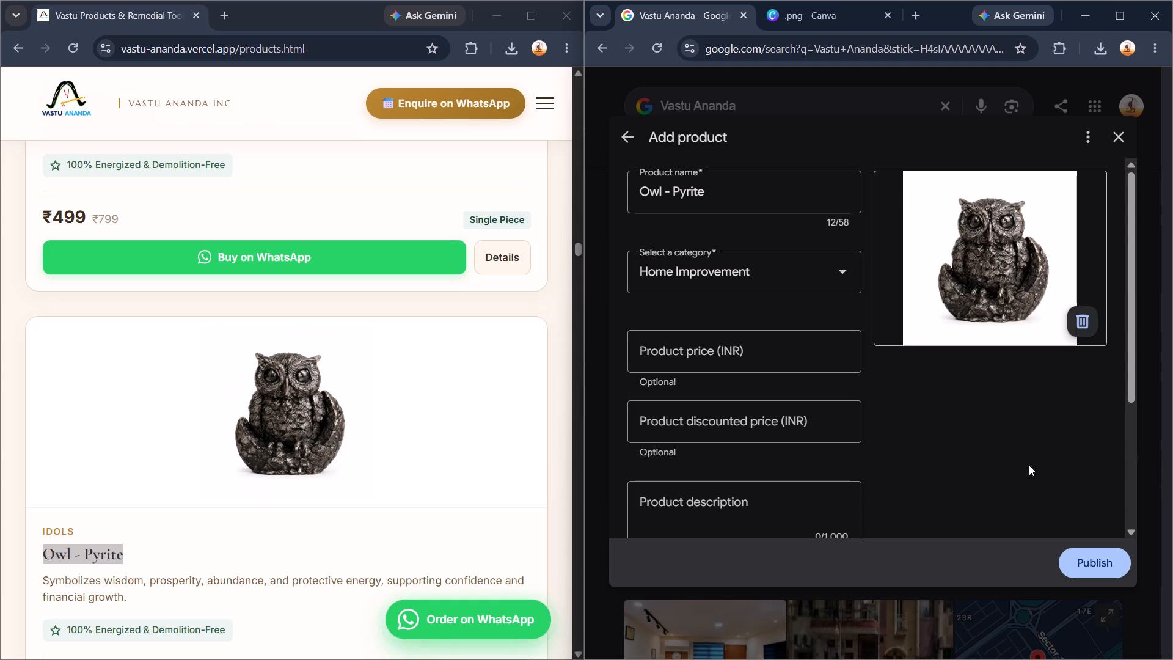
pyautogui.click(1100, 558)
# Copy the idol name Heart - Rose Stone from the website into a new product entry and set its category to Home Improvement.
pyautogui.scroll(-5, 344, 462)
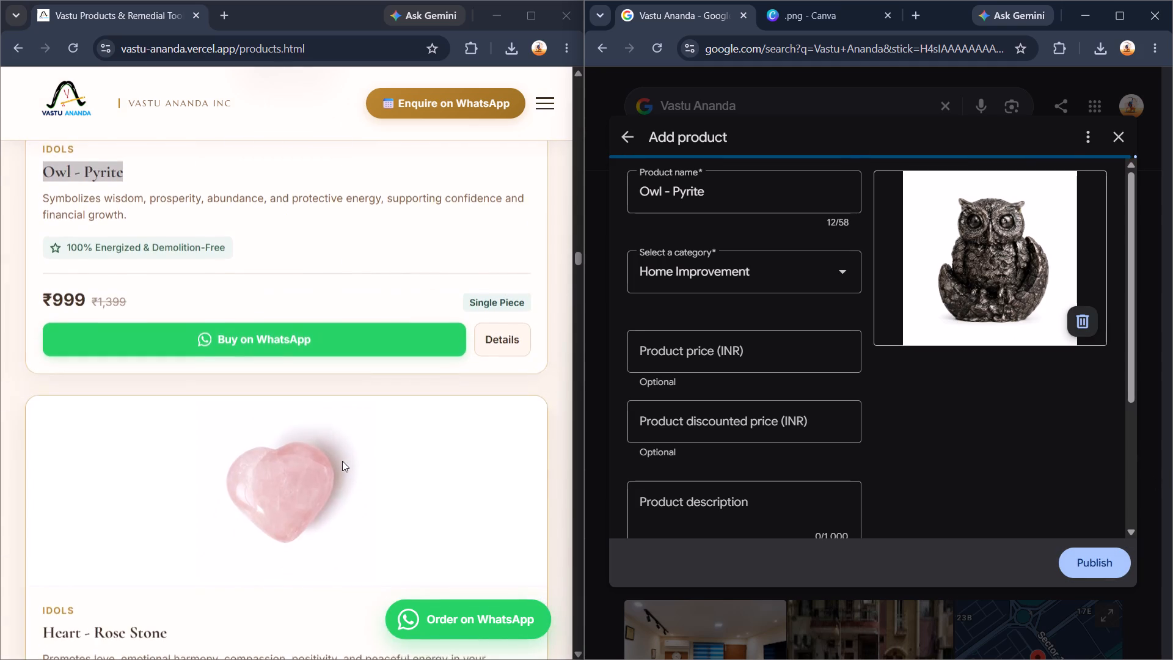
pyautogui.scroll(-3, 340, 461)
pyautogui.moveTo(188, 393); pyautogui.dragTo(0, 397)
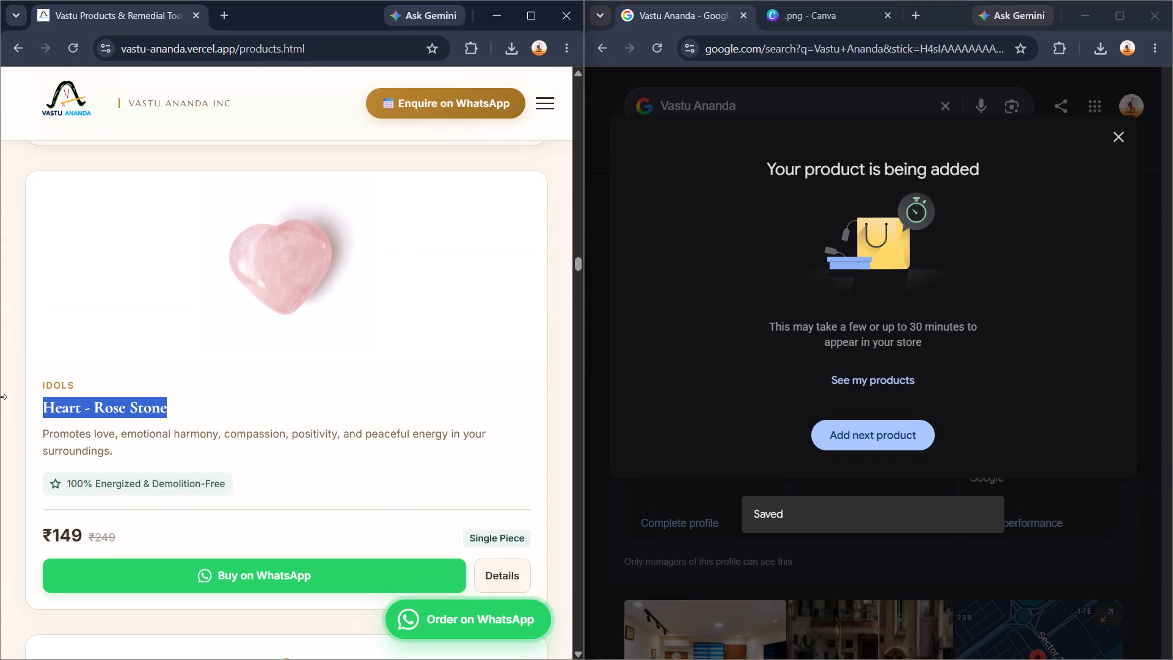
pyautogui.hotkey('ctrl', 'c')
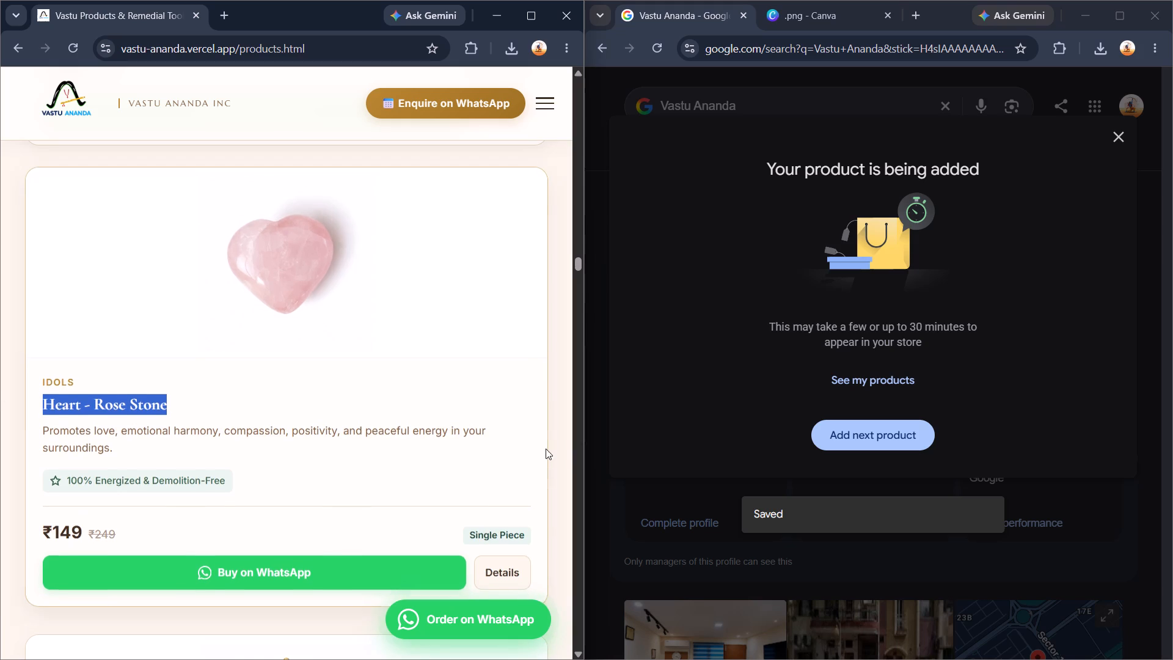
pyautogui.click(908, 439)
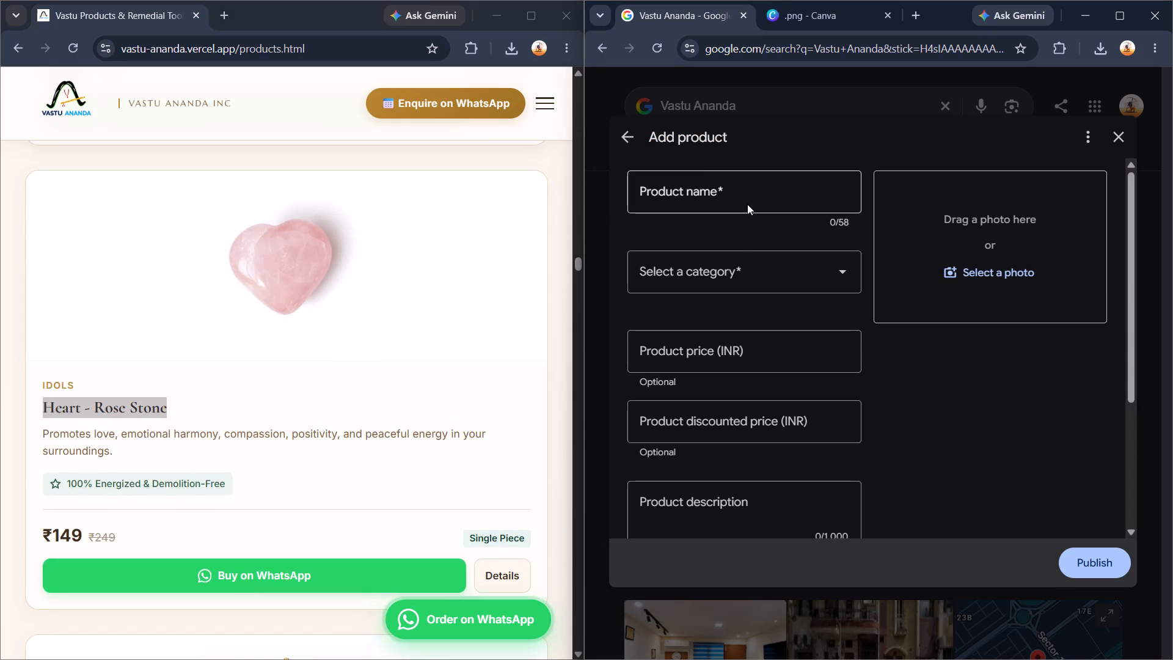
pyautogui.click(747, 204)
pyautogui.hotkey('ctrl', 'v')
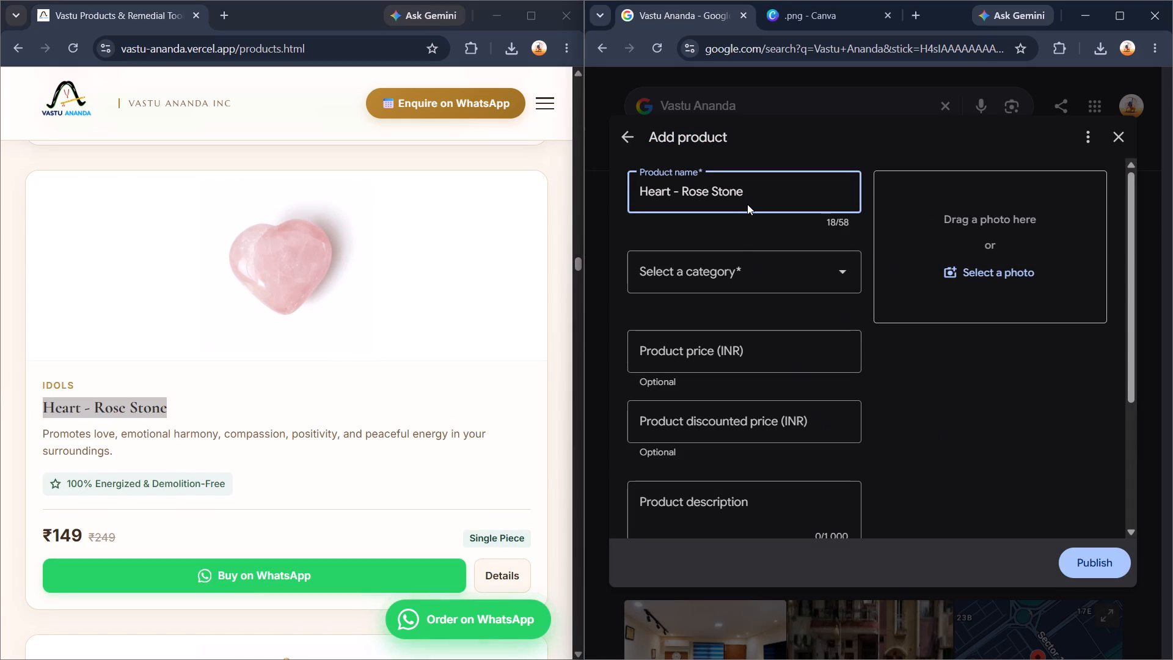
pyautogui.click(820, 278)
pyautogui.click(819, 348)
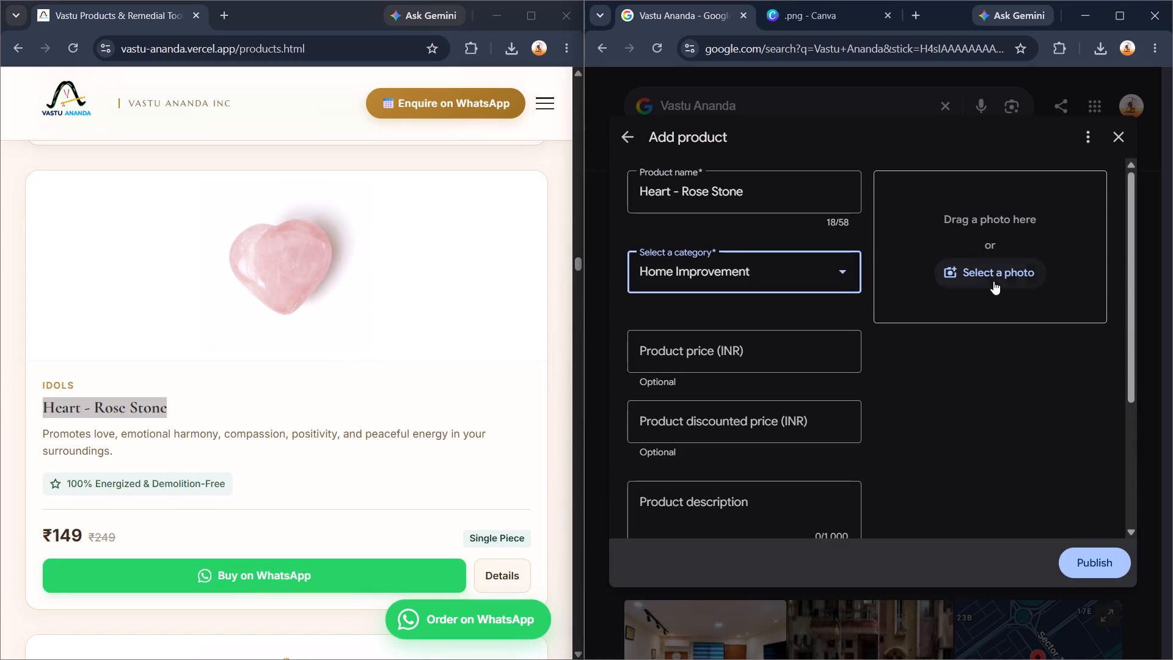
# Rotate the pink heart photo image (76) in Downloads so the heart stands upright as on the website.
pyautogui.click(999, 268)
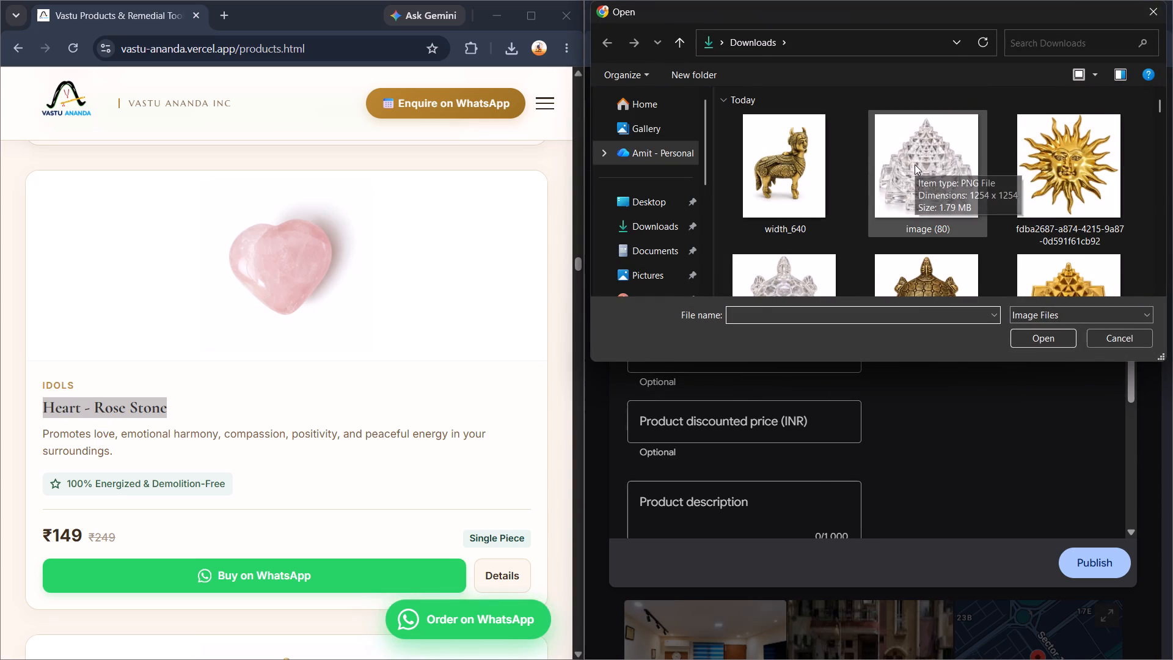
pyautogui.scroll(-4, 915, 164)
pyautogui.scroll(2, 915, 165)
pyautogui.click(784, 157)
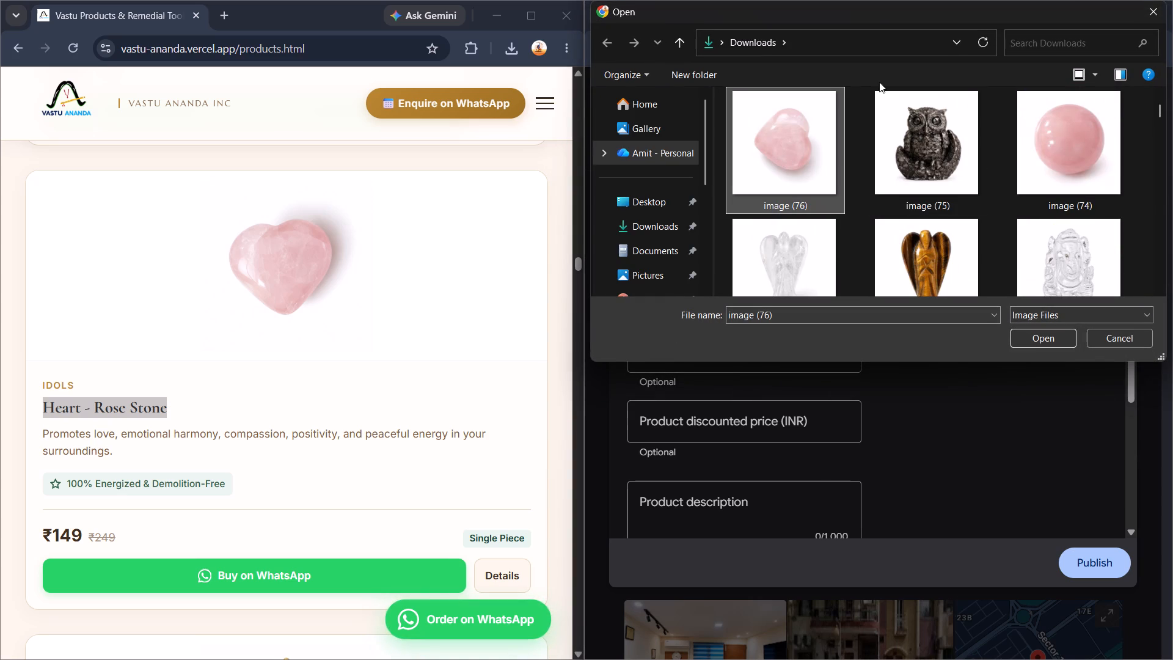
pyautogui.rightClick(760, 141)
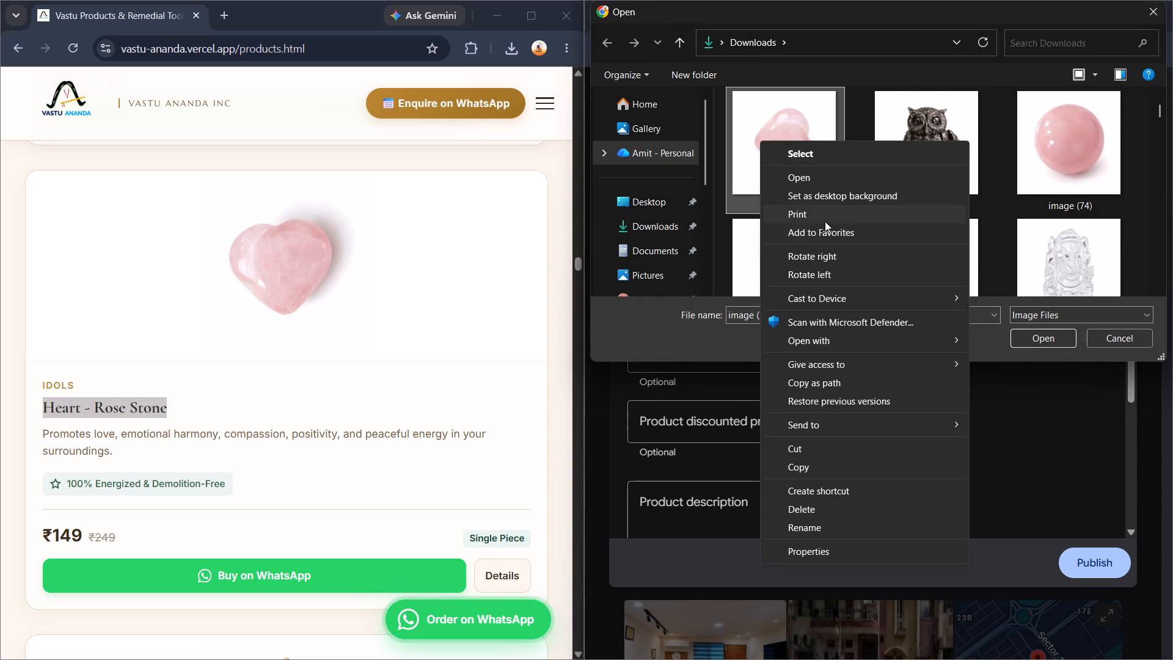
pyautogui.click(844, 263)
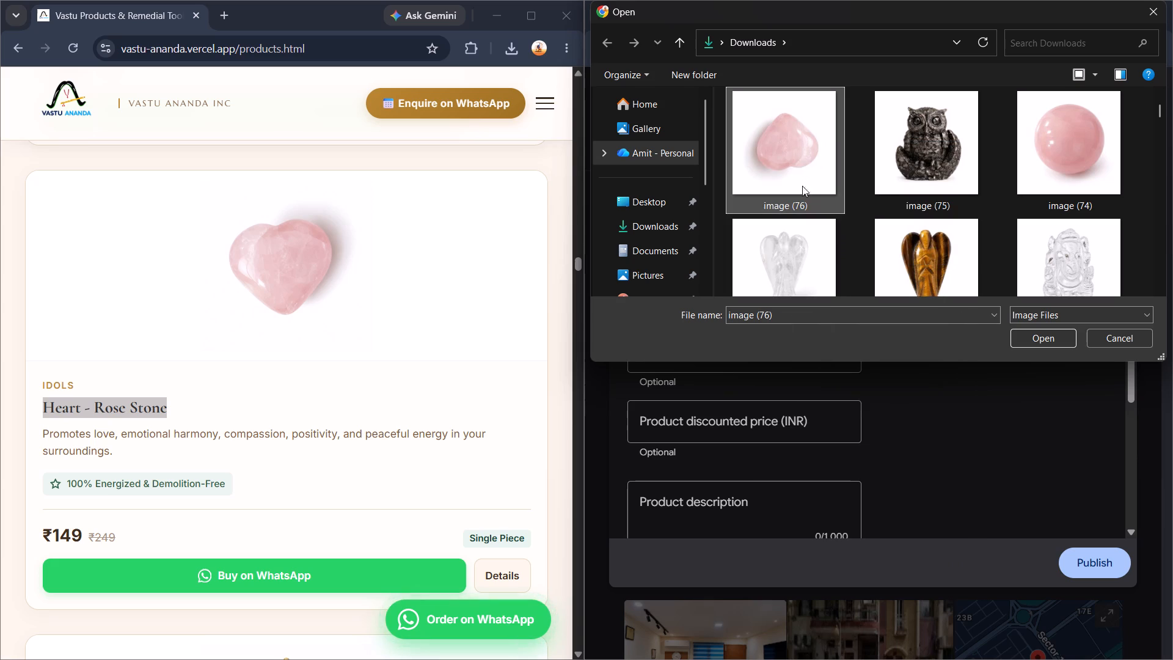
pyautogui.rightClick(794, 167)
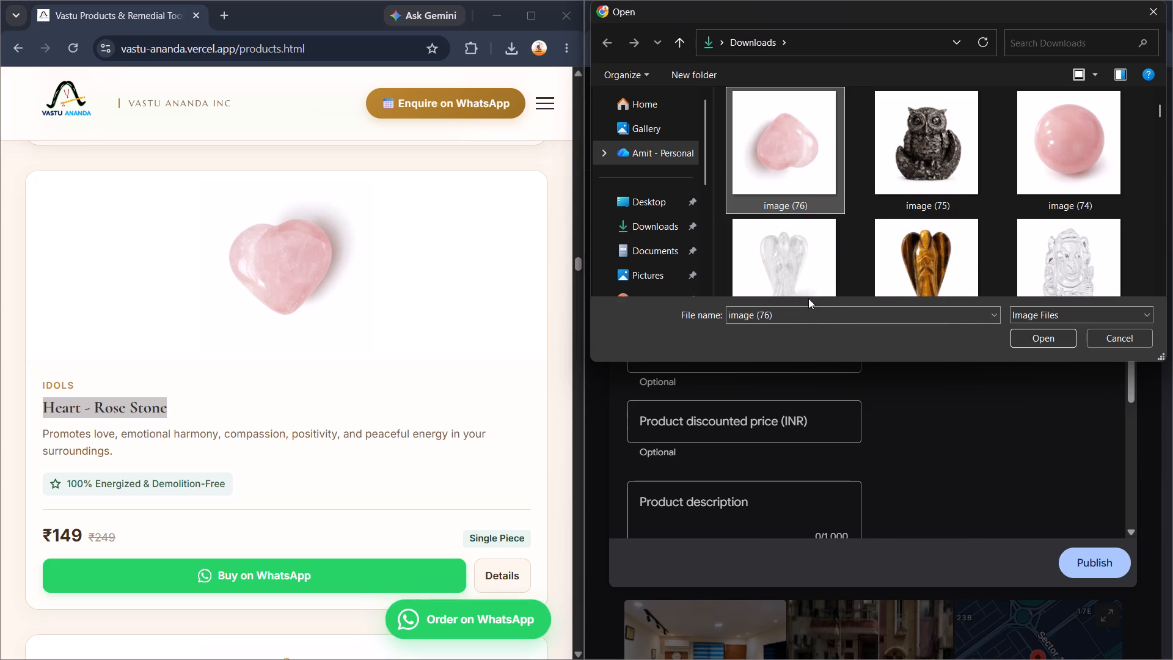
pyautogui.click(845, 371)
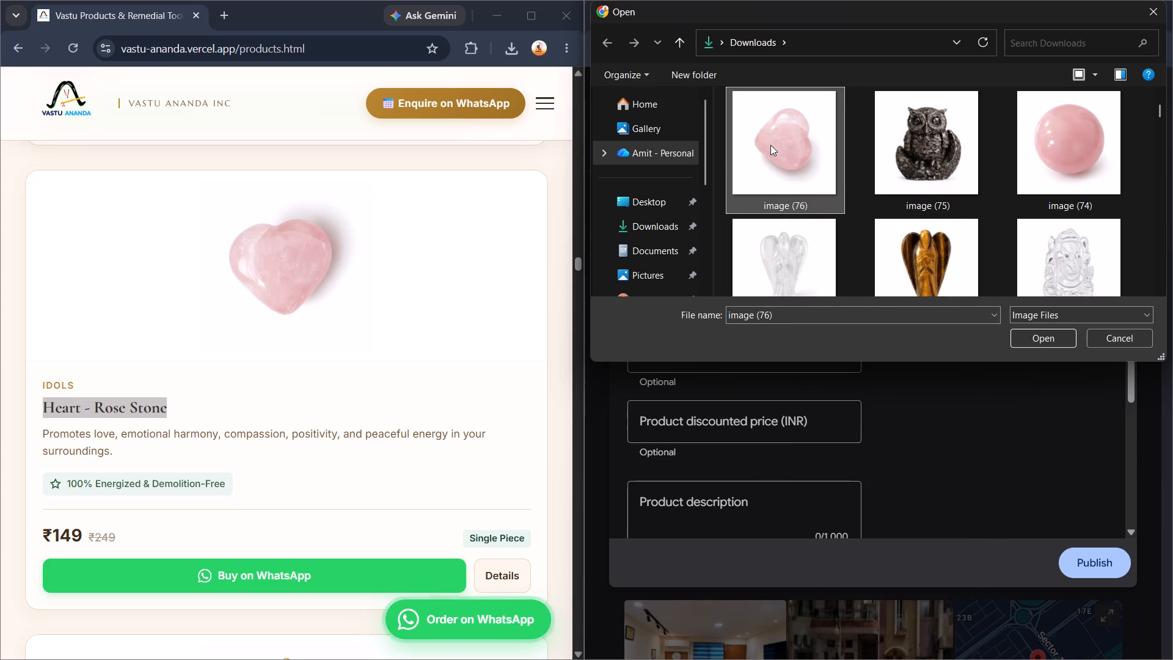
pyautogui.rightClick(770, 145)
pyautogui.click(820, 353)
# Attach the rotated heart photo image (76) to the Heart - Rose Stone product and publish it.
pyautogui.doubleClick(773, 148)
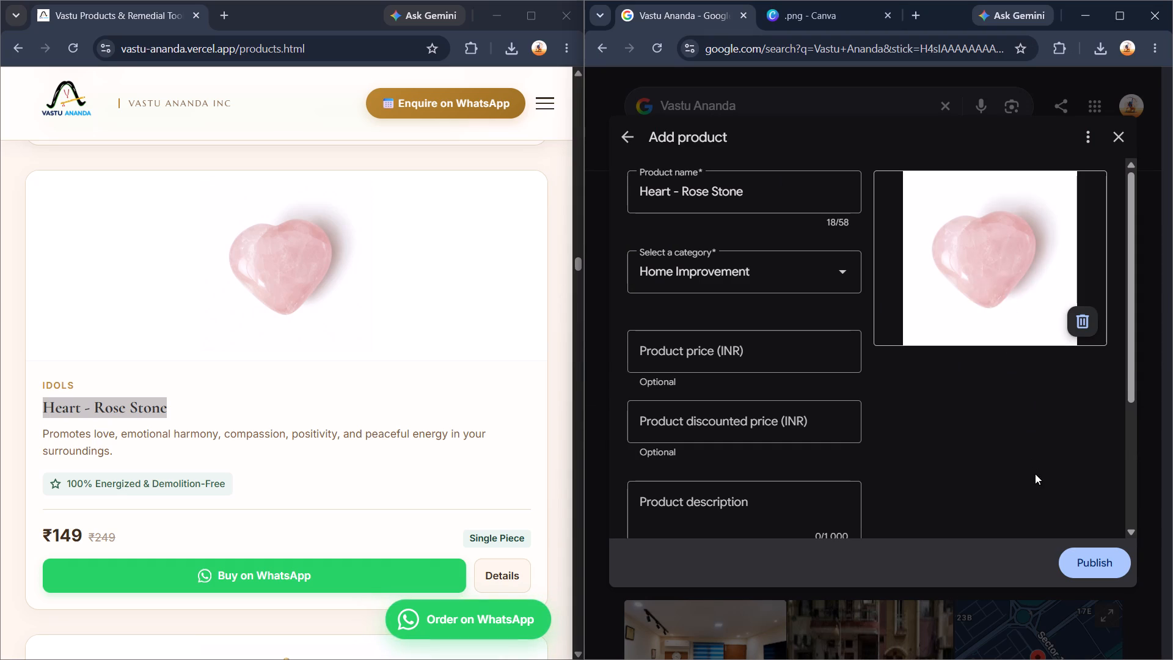
pyautogui.click(1098, 565)
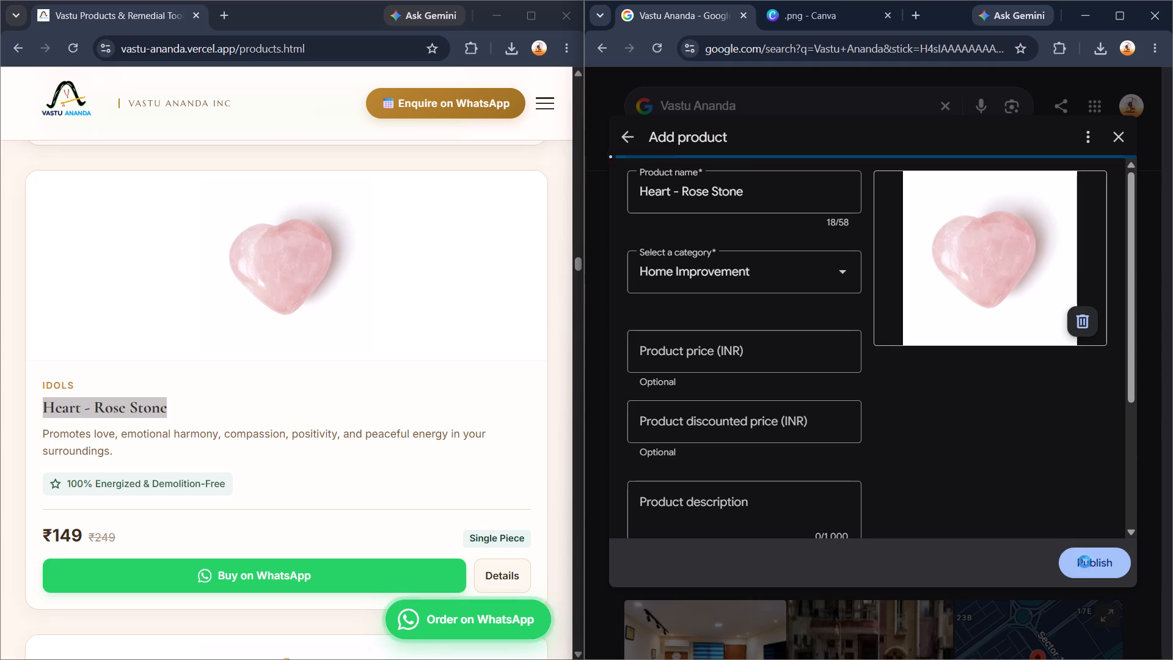
# Copy the idol name Shree Yantra from the website into a new product entry and set its category to Home Improvement.
pyautogui.scroll(-5, 209, 197)
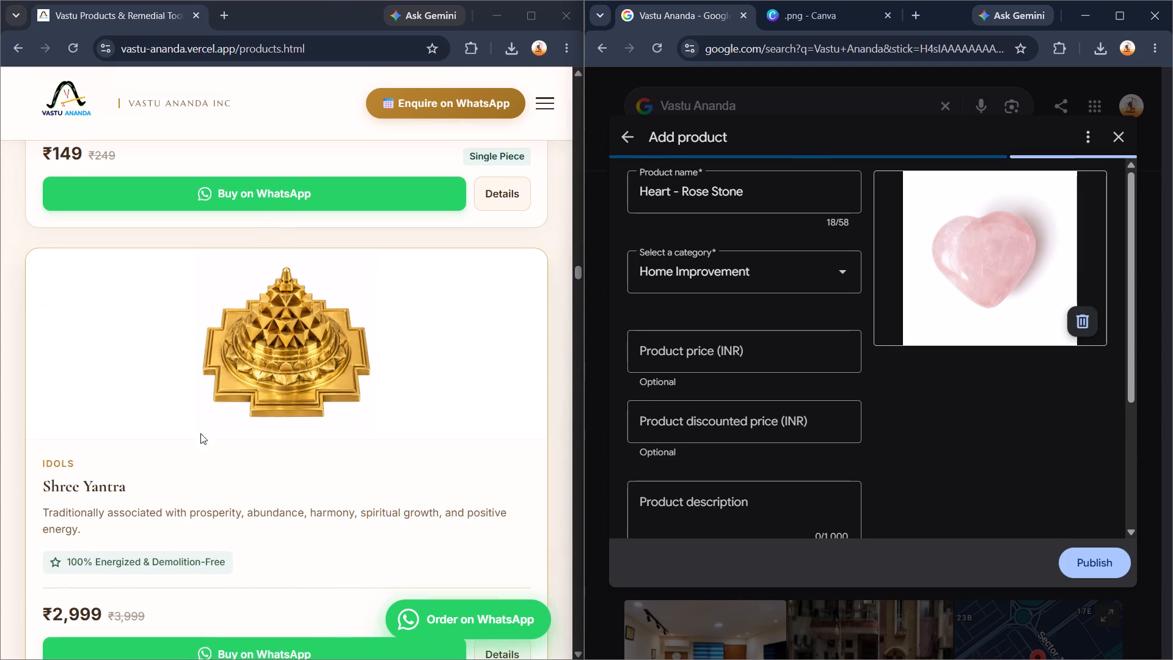
pyautogui.moveTo(148, 475); pyautogui.dragTo(31, 479)
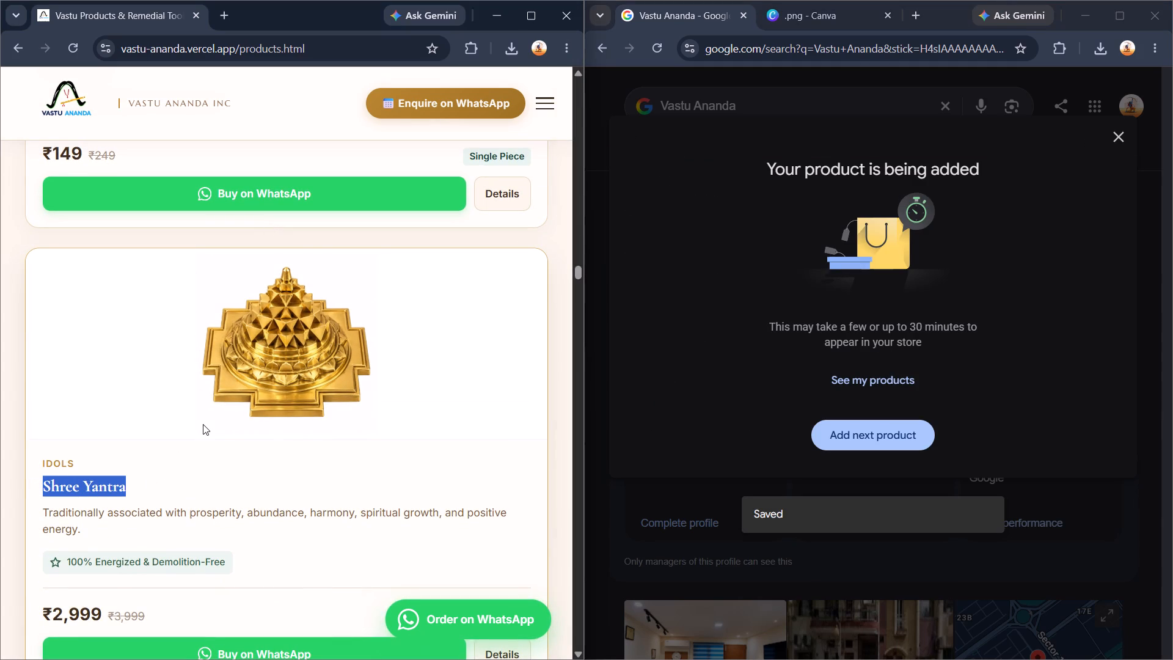
pyautogui.hotkey('ctrl', 'c')
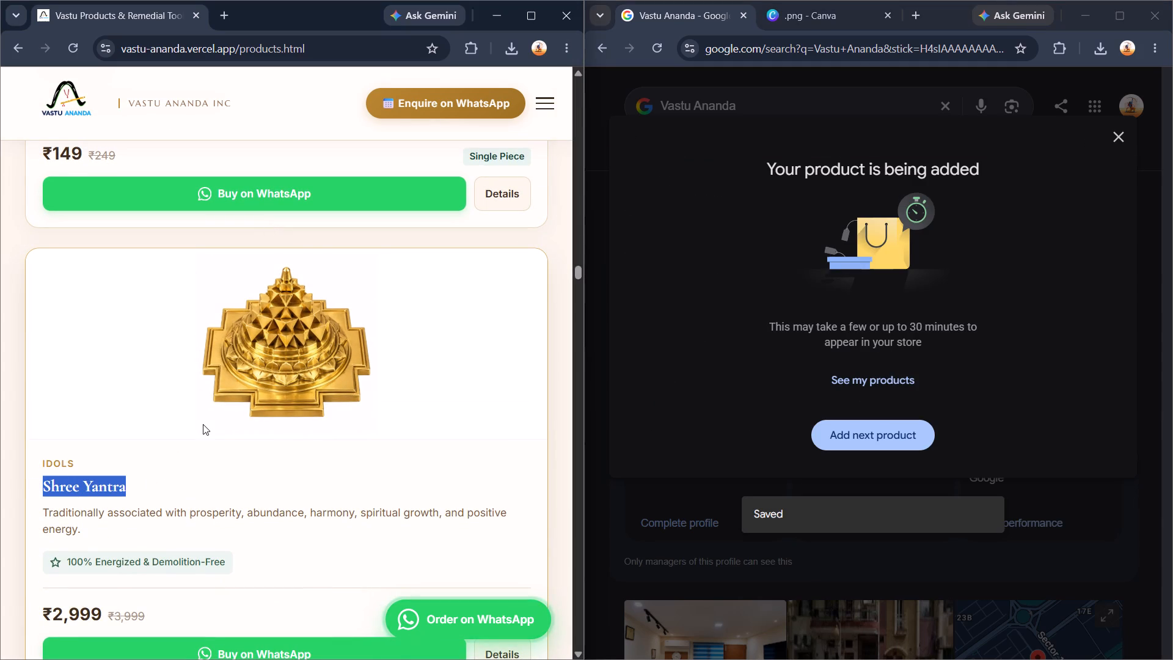
pyautogui.click(905, 439)
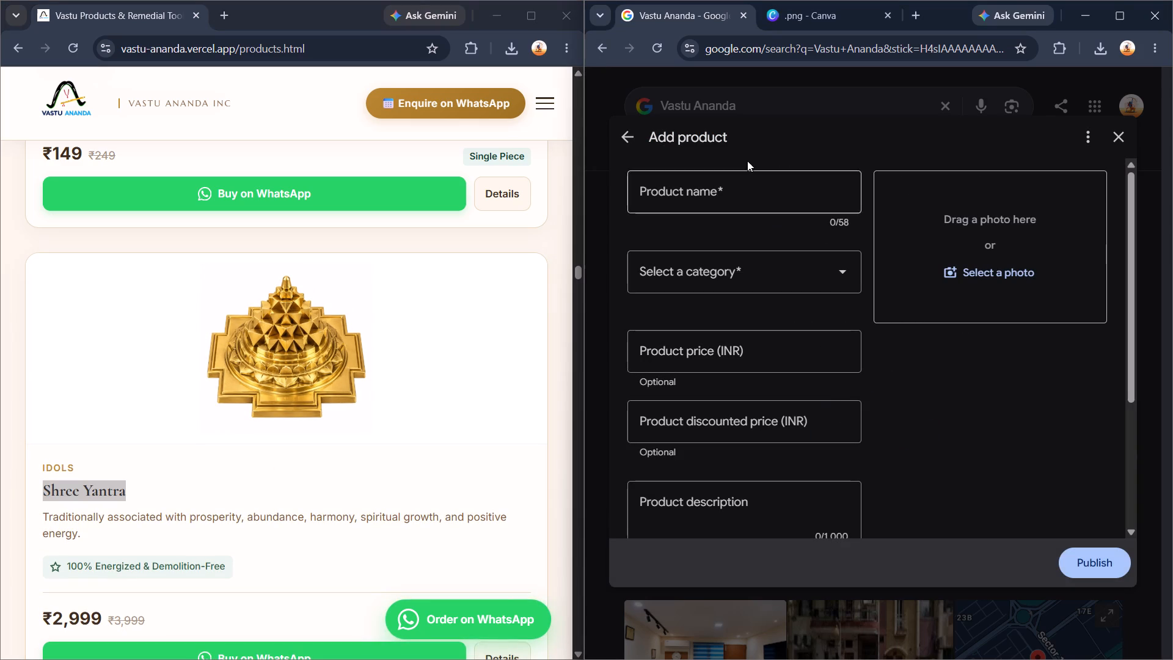
pyautogui.click(751, 172)
pyautogui.hotkey('ctrl', 'v')
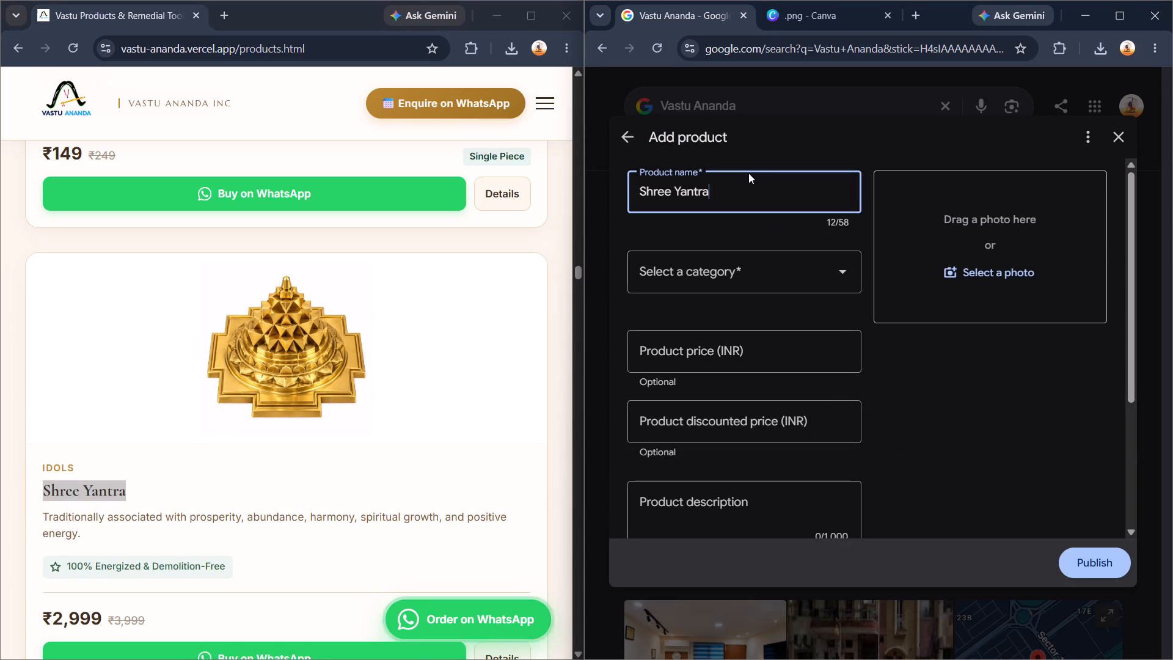
pyautogui.click(778, 263)
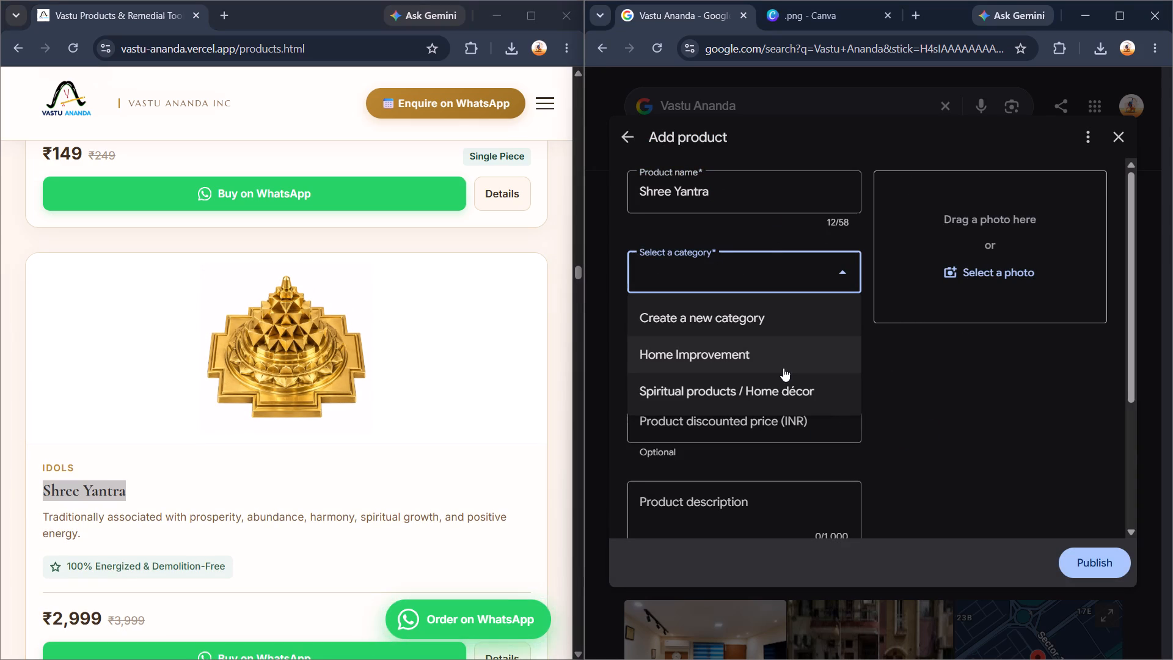
pyautogui.click(782, 365)
# Attach the golden Shree Yantra photo from Downloads to the Shree Yantra product.
pyautogui.click(967, 271)
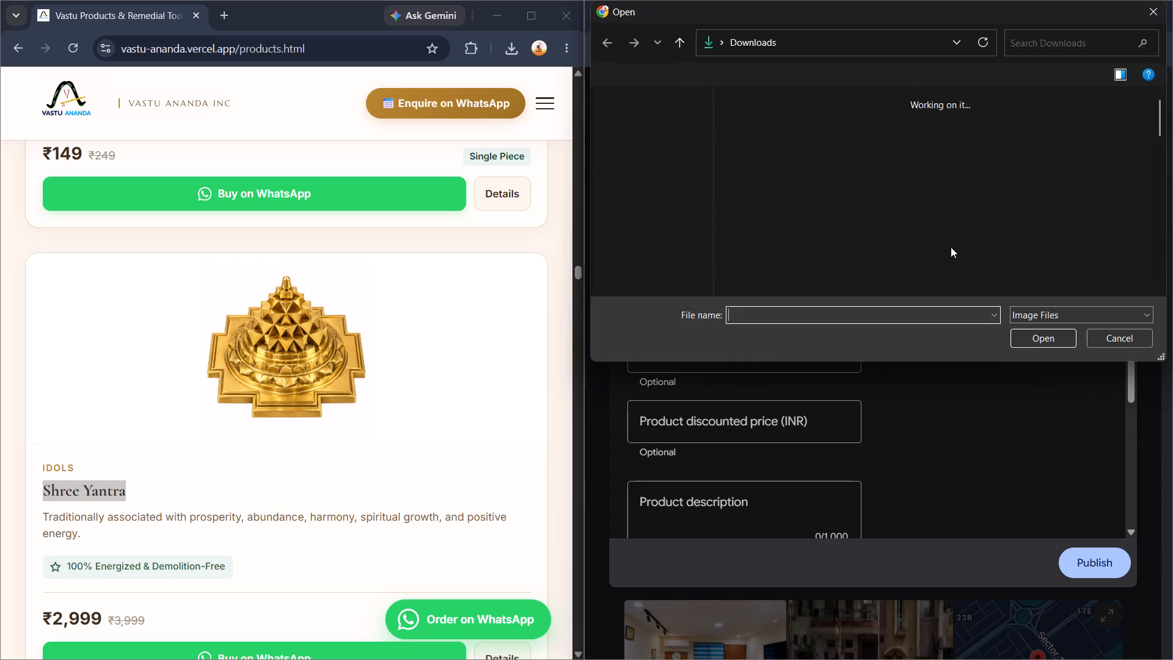
pyautogui.scroll(-3, 856, 173)
pyautogui.doubleClick(814, 107)
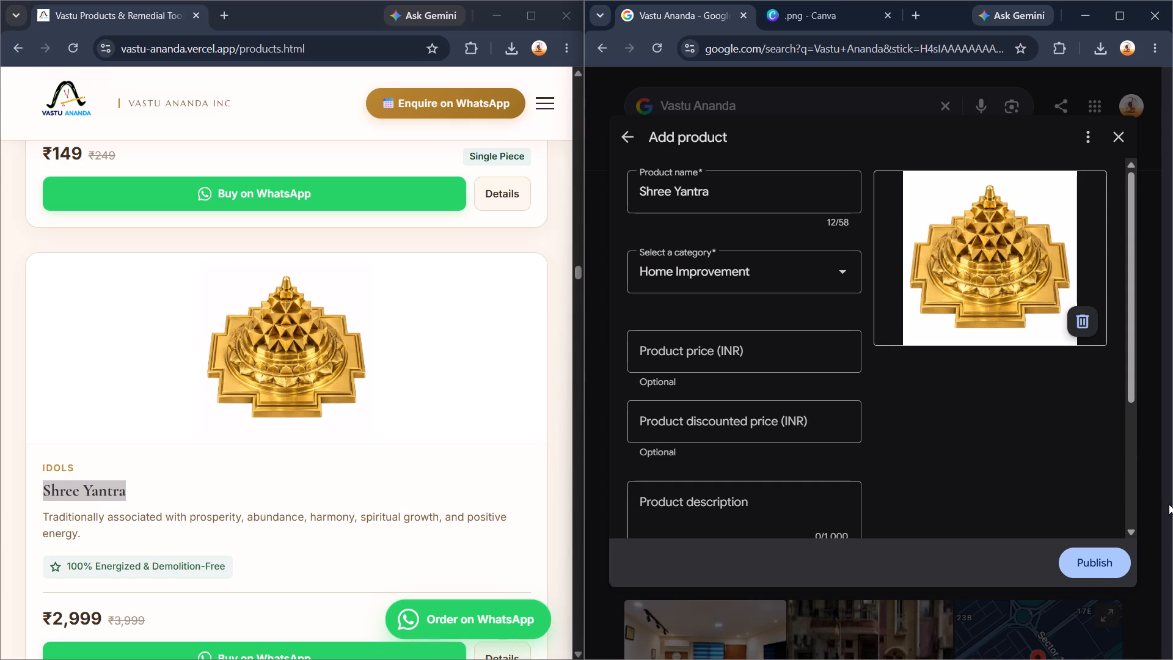
# Publish the Shree Yantra product.
pyautogui.click(1093, 574)
# Copy the idol name Tortoise - Brass from the website into a new product entry and set its category to Home Improvement.
pyautogui.scroll(-6, 486, 408)
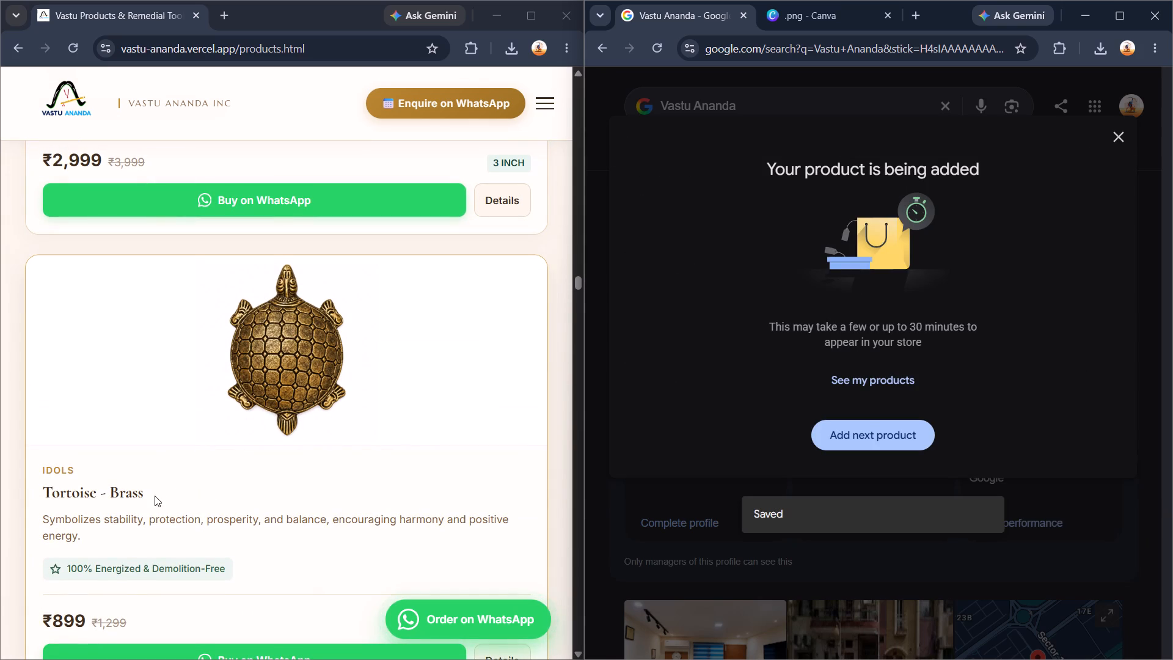
pyautogui.moveTo(155, 496); pyautogui.dragTo(12, 495)
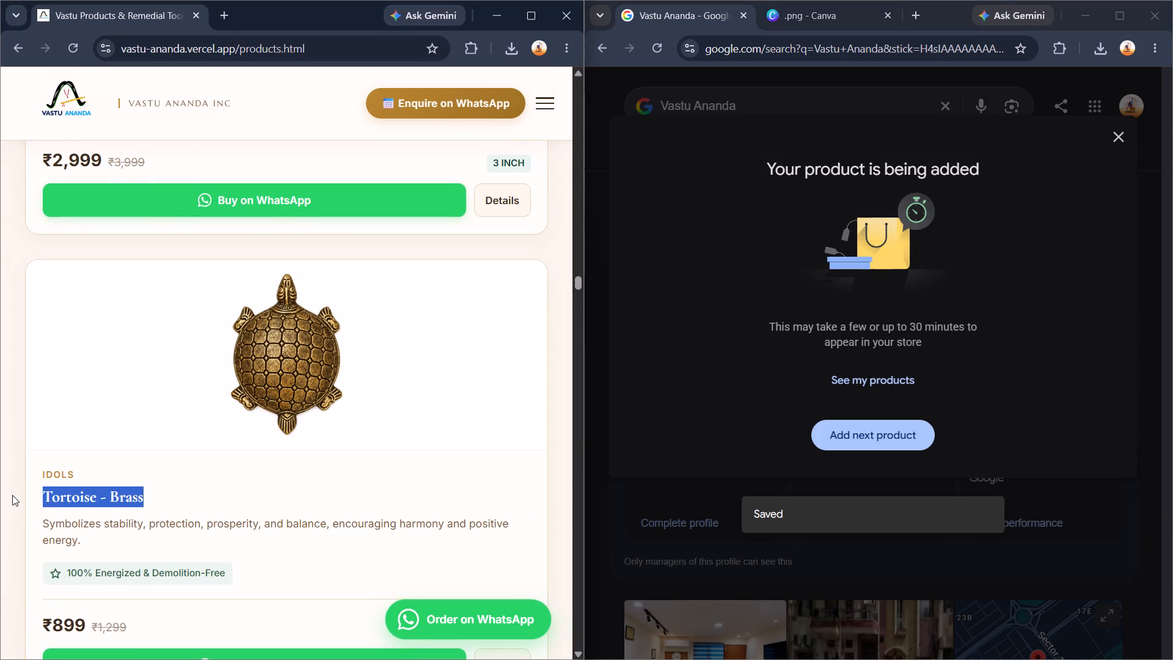
pyautogui.hotkey('ctrl', 'c')
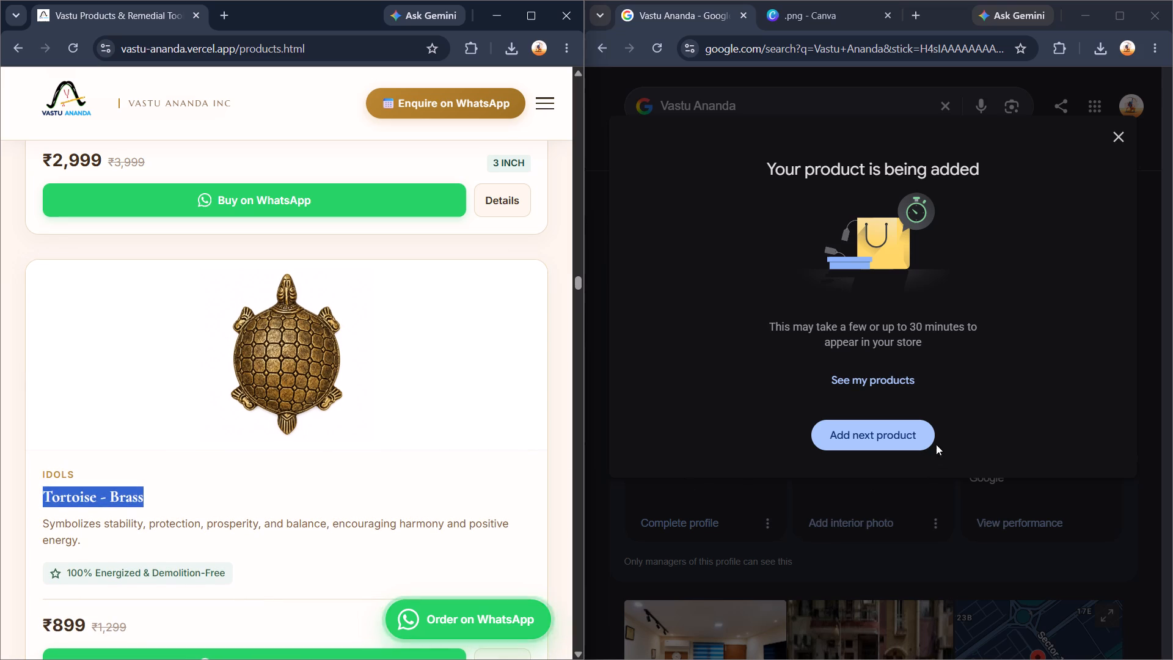
pyautogui.click(911, 433)
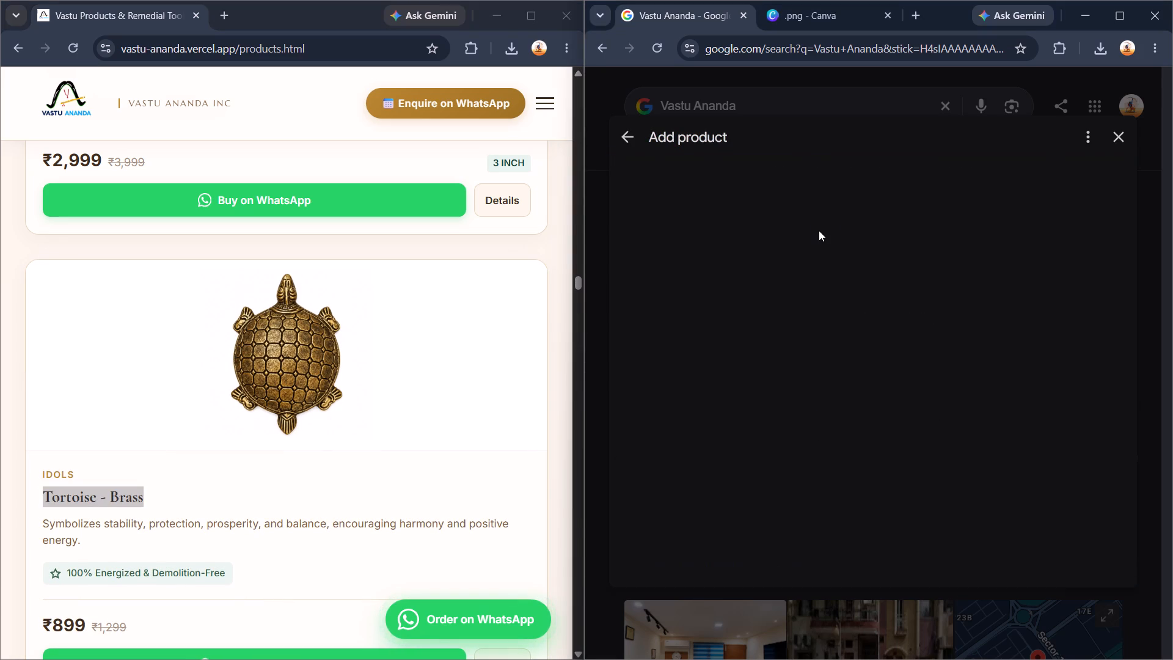
pyautogui.click(743, 194)
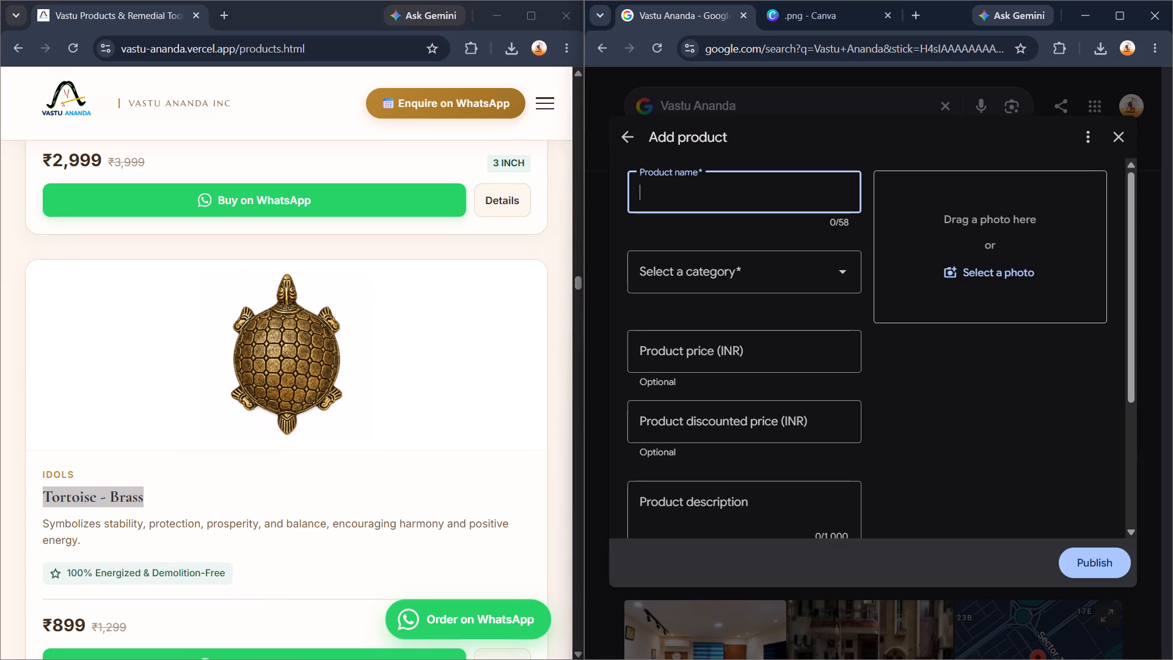
pyautogui.hotkey('ctrl', 'v')
pyautogui.click(743, 258)
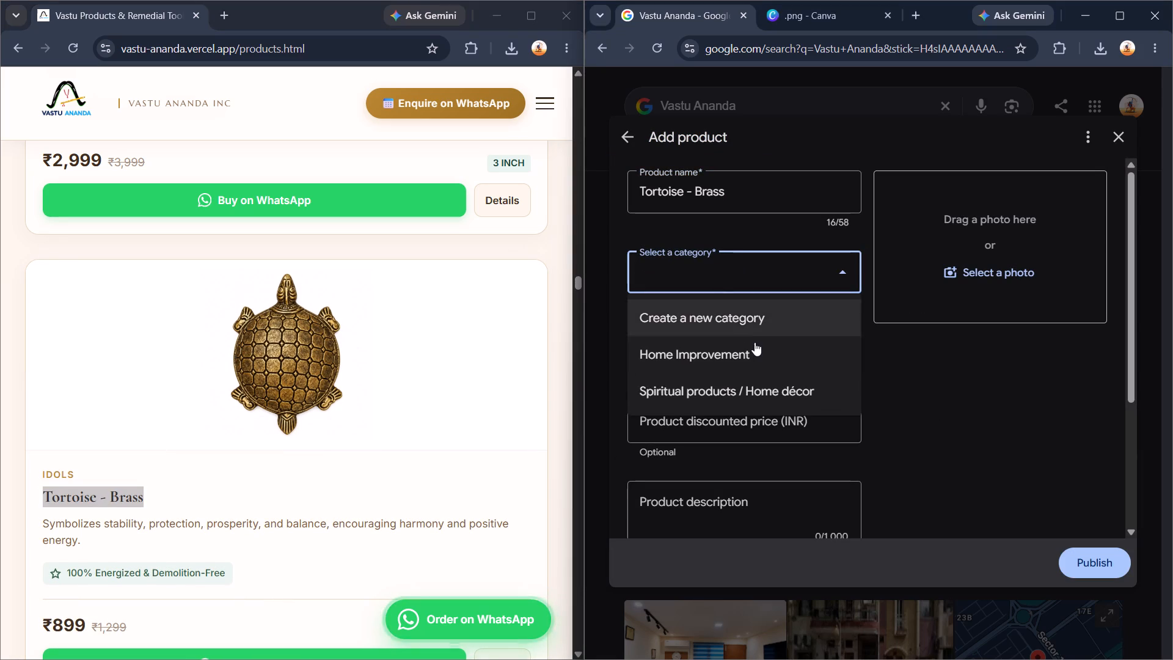
pyautogui.click(754, 348)
# Attach the brass tortoise photo from Downloads to the Tortoise - Brass product and publish it.
pyautogui.click(989, 272)
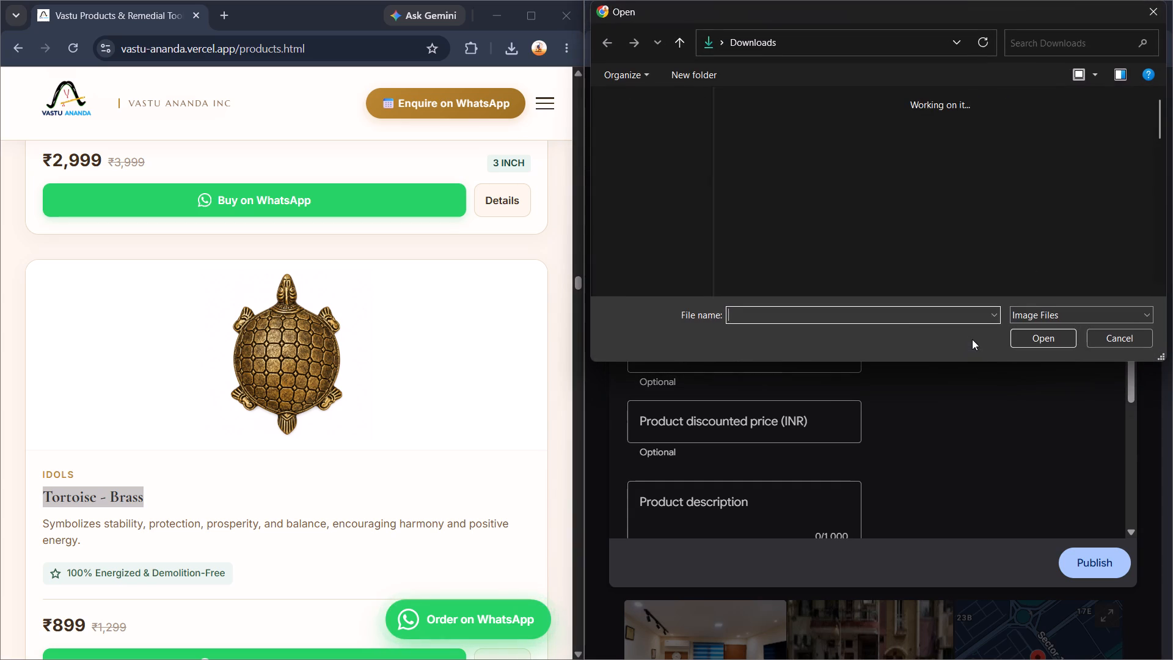
pyautogui.scroll(-2, 803, 230)
pyautogui.click(1103, 84)
pyautogui.doubleClick(1094, 116)
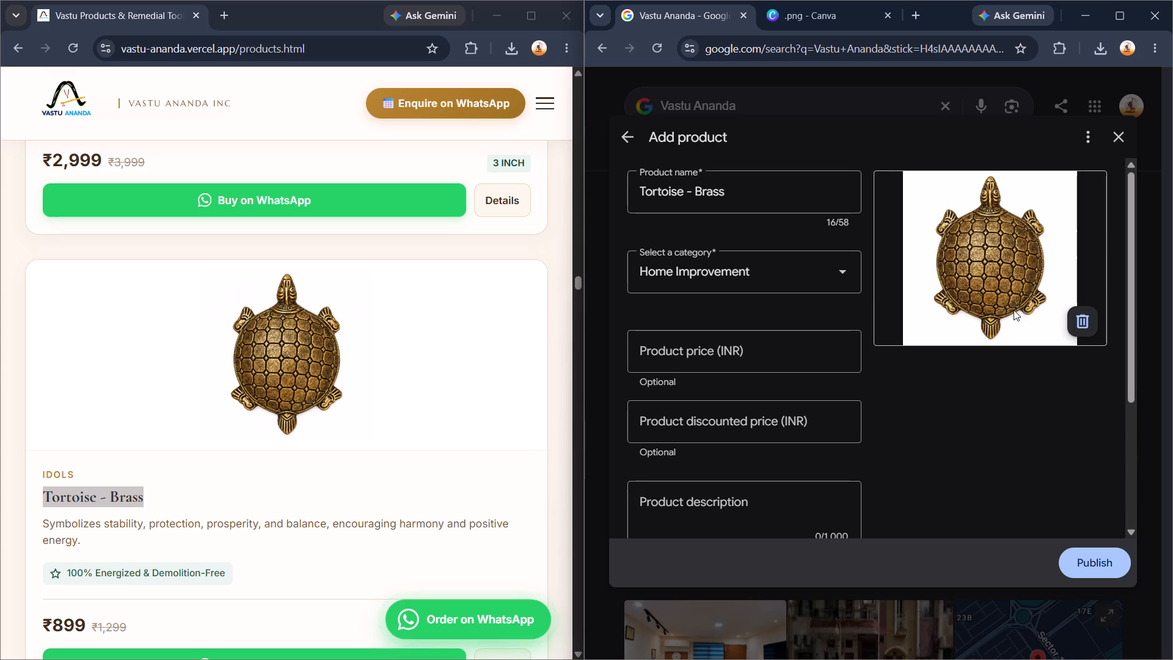
pyautogui.click(1078, 552)
# Copy the idol name Tortoise - Crystal from the website into a new product entry and set its category to Home Improvement.
pyautogui.scroll(-4, 278, 460)
pyautogui.scroll(-2, 386, 396)
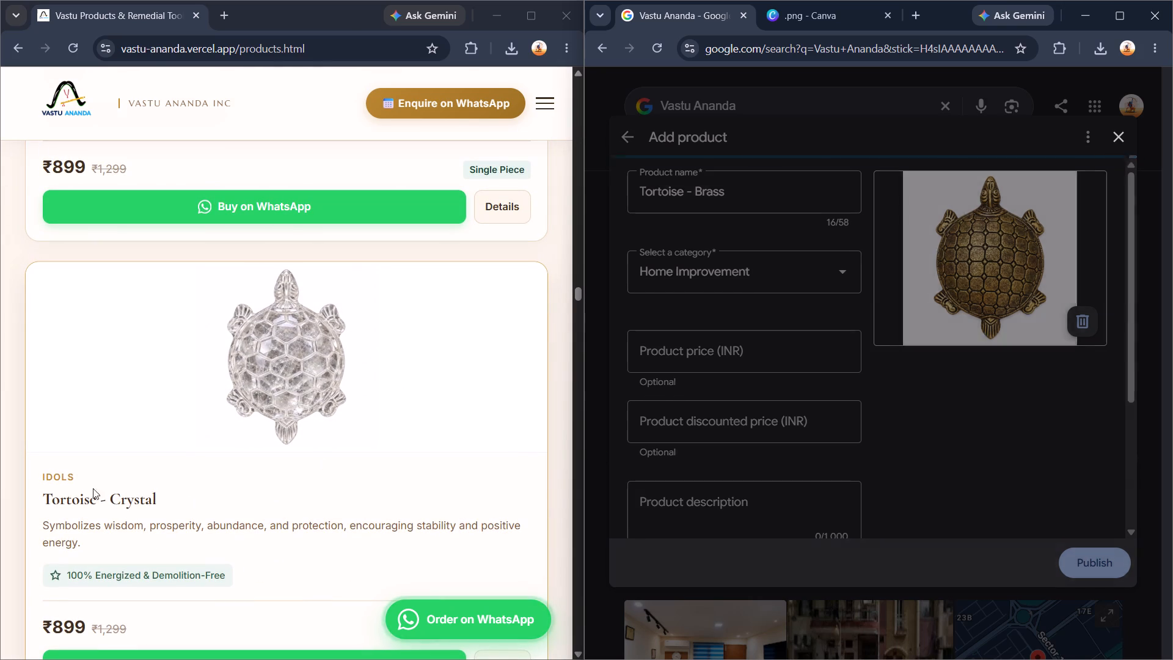
pyautogui.moveTo(172, 500); pyautogui.dragTo(24, 501)
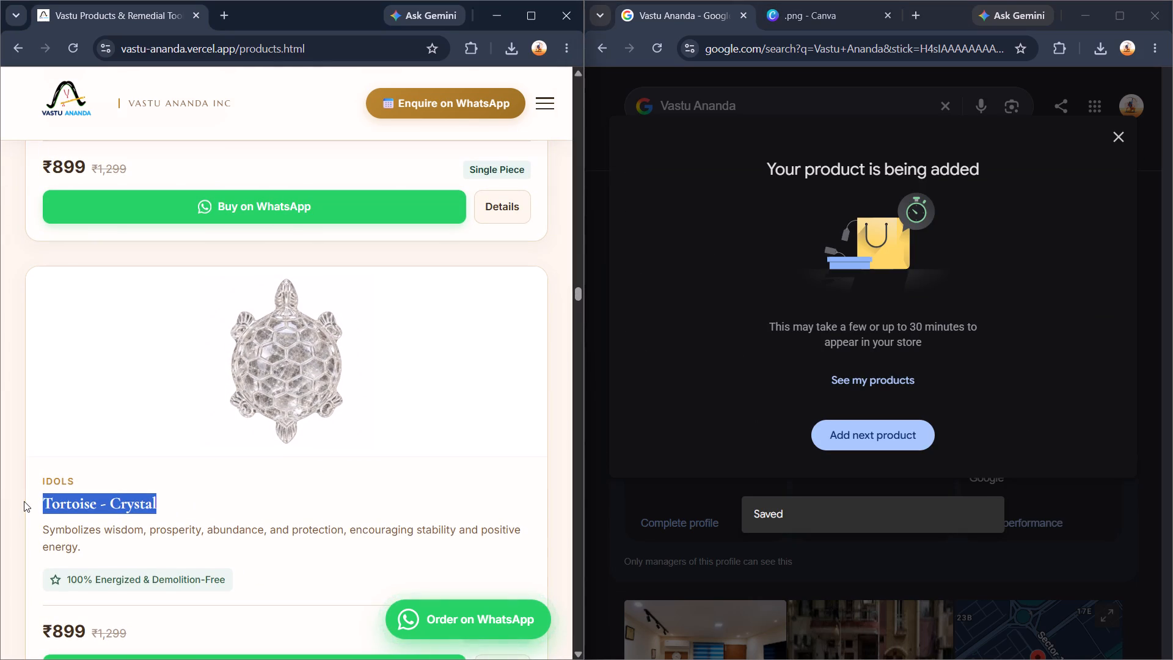
pyautogui.hotkey('ctrl', 'c')
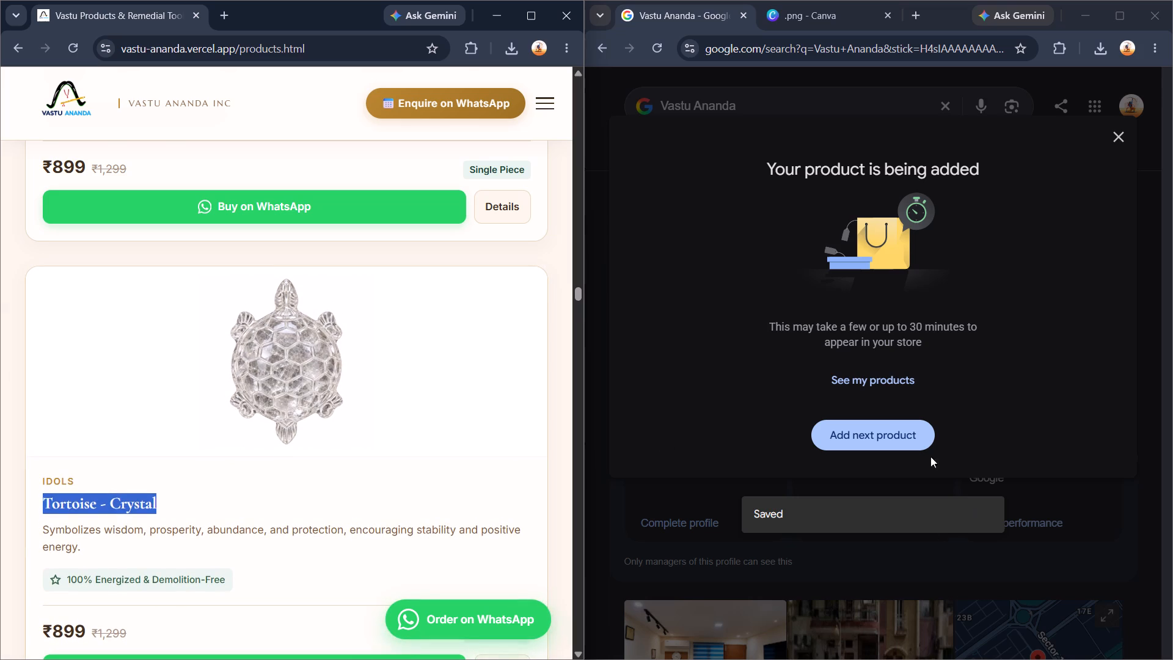
pyautogui.click(918, 435)
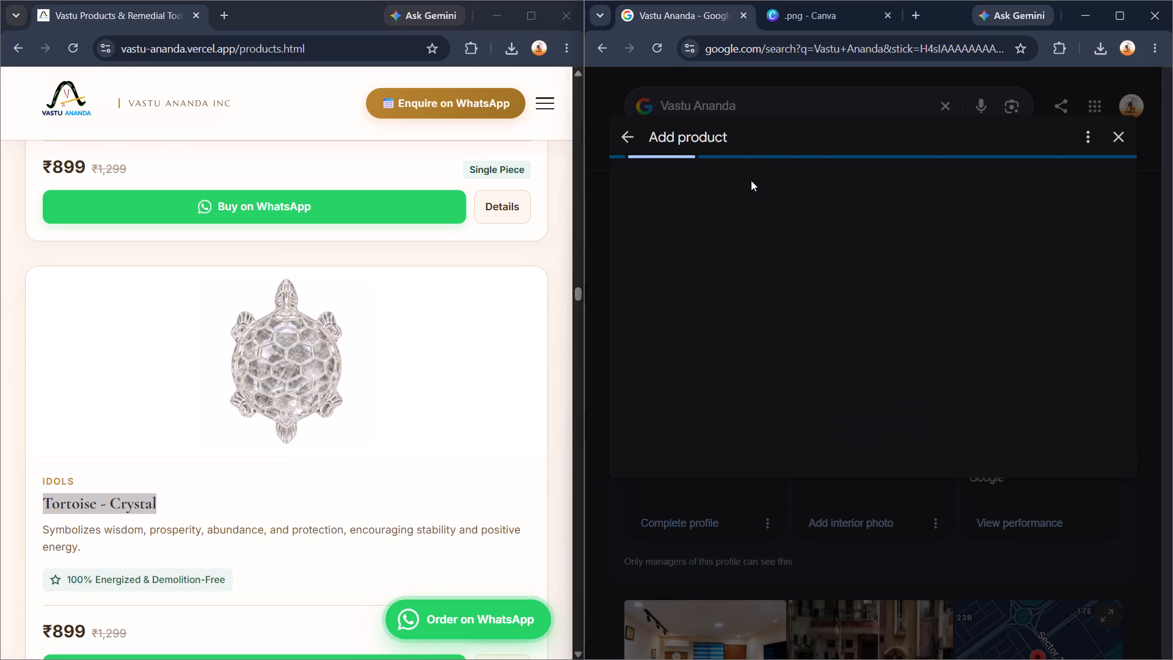
pyautogui.click(715, 193)
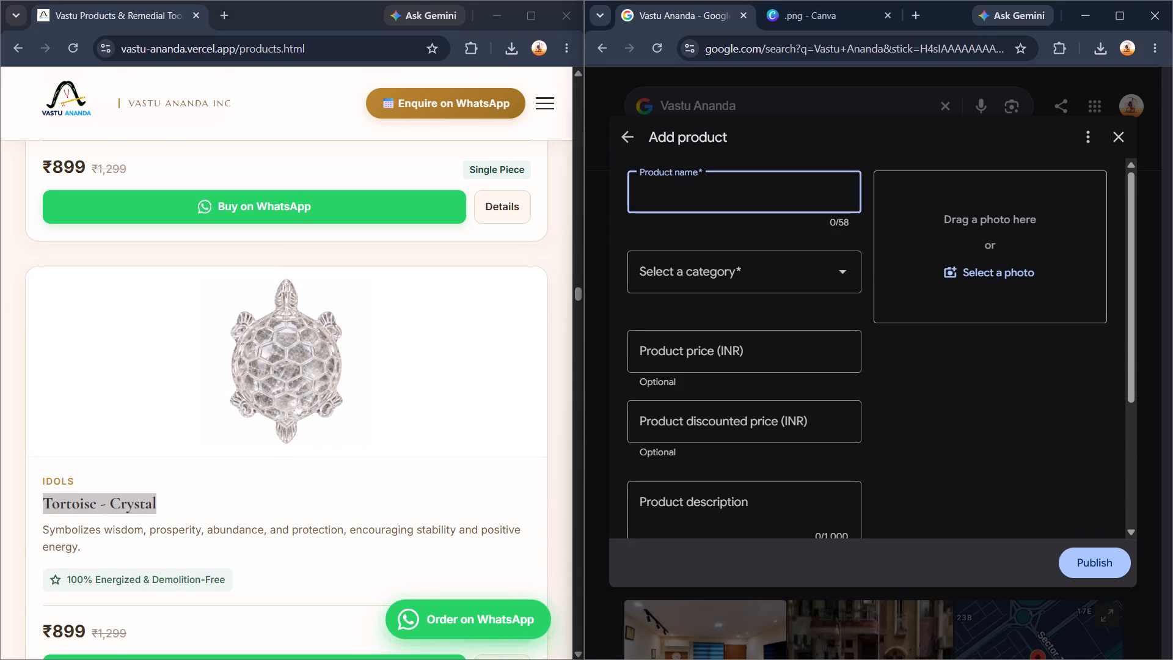
pyautogui.hotkey('ctrl', 'v')
pyautogui.click(742, 283)
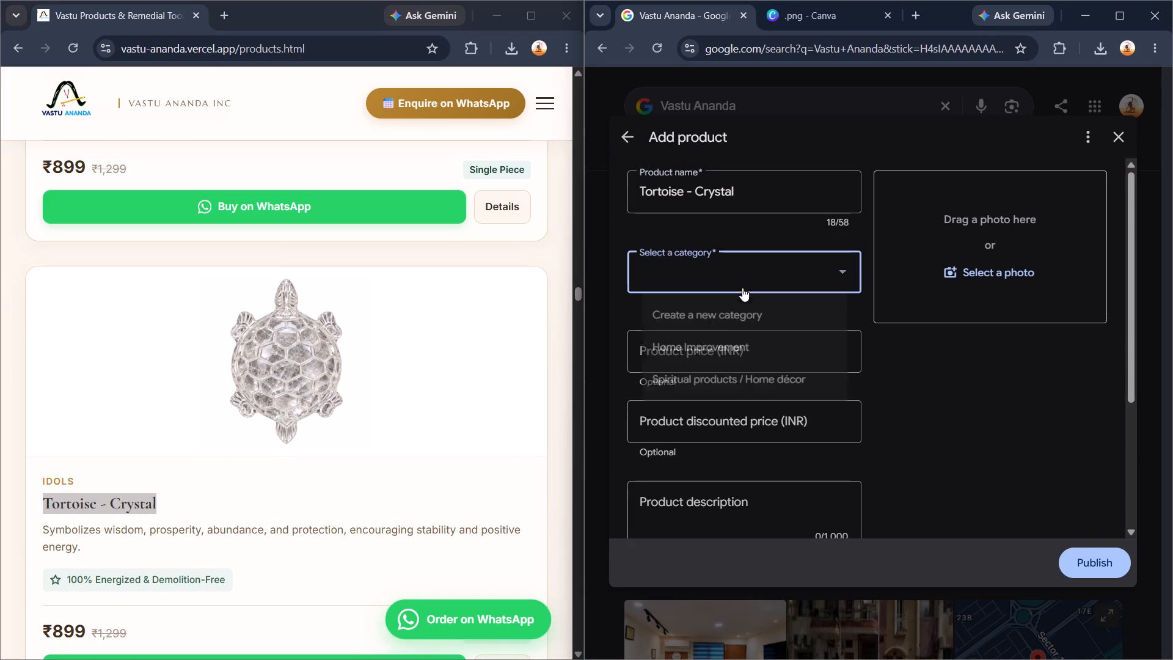
pyautogui.click(743, 345)
# Attach the crystal tortoise photo from Downloads to the Tortoise - Crystal product and publish it.
pyautogui.click(985, 270)
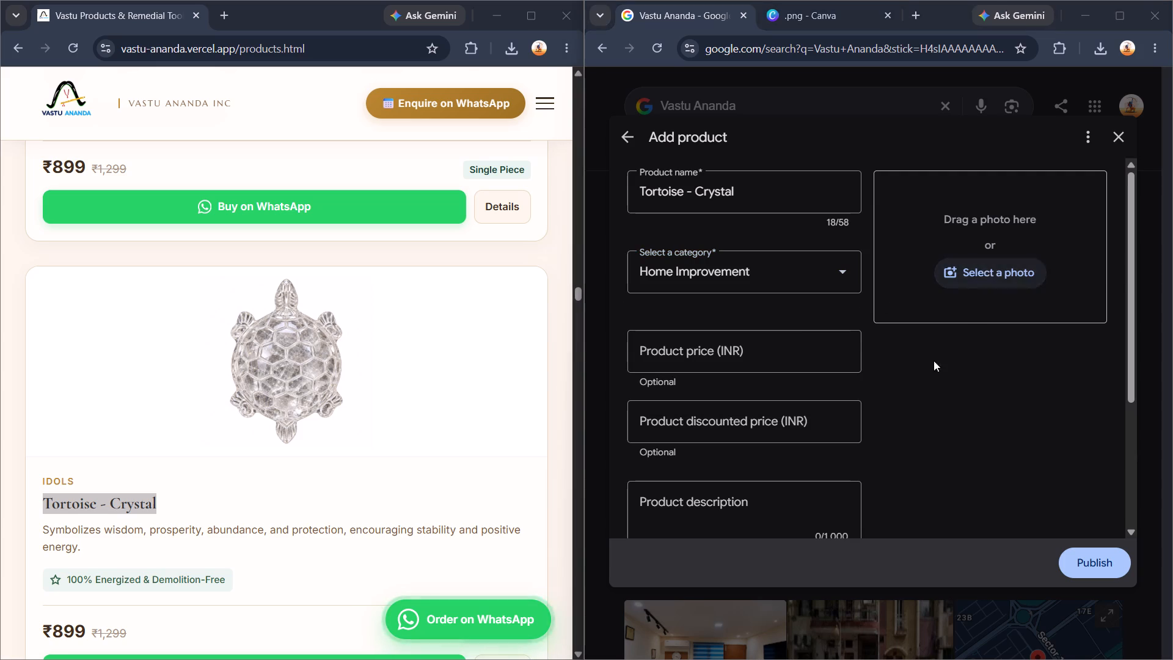
pyautogui.doubleClick(936, 261)
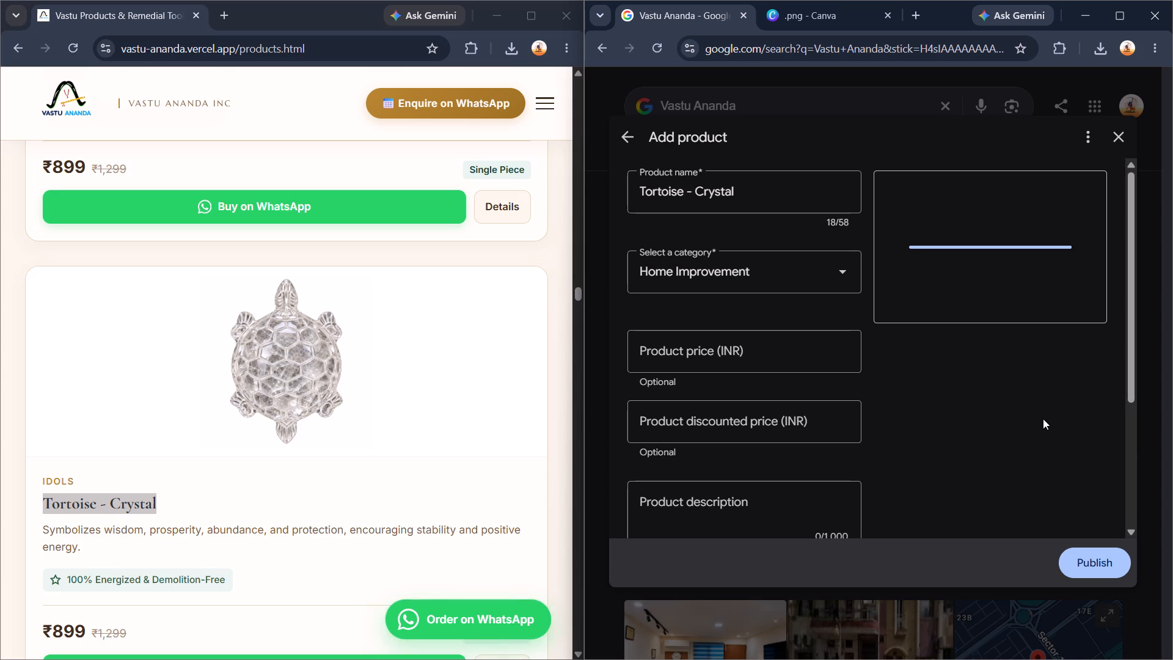
pyautogui.click(1092, 554)
# Copy the idol name Sun Face from the website into a new product entry and set its category to Home Improvement.
pyautogui.scroll(-4, 295, 387)
pyautogui.scroll(-2, 349, 455)
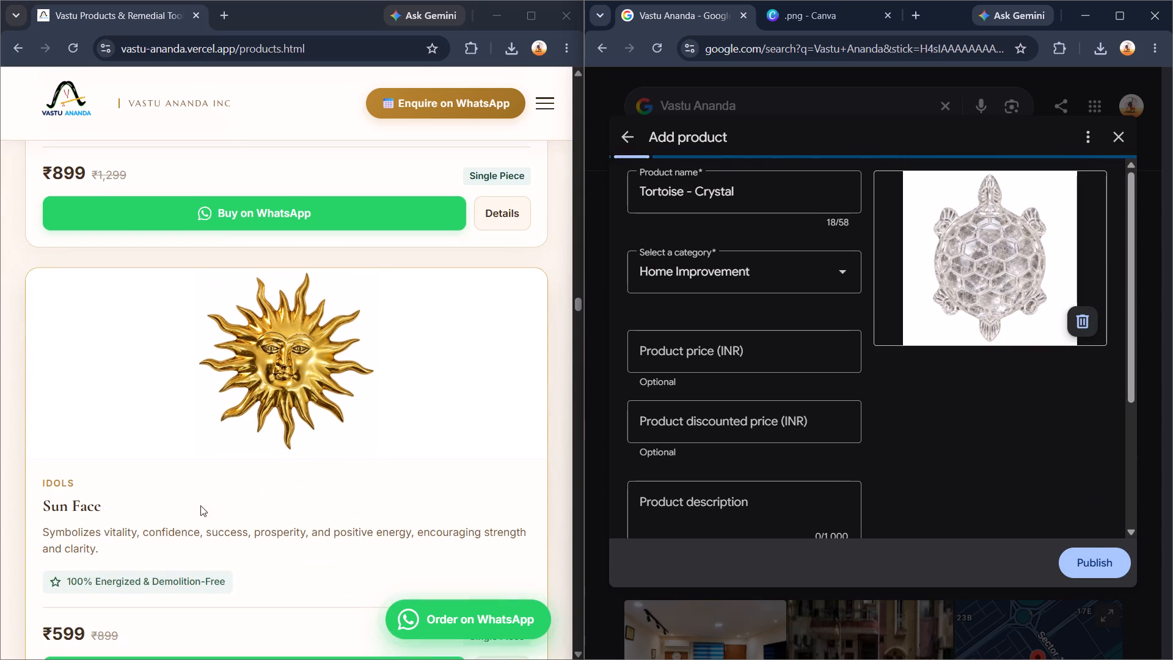
pyautogui.moveTo(127, 508); pyautogui.dragTo(31, 518)
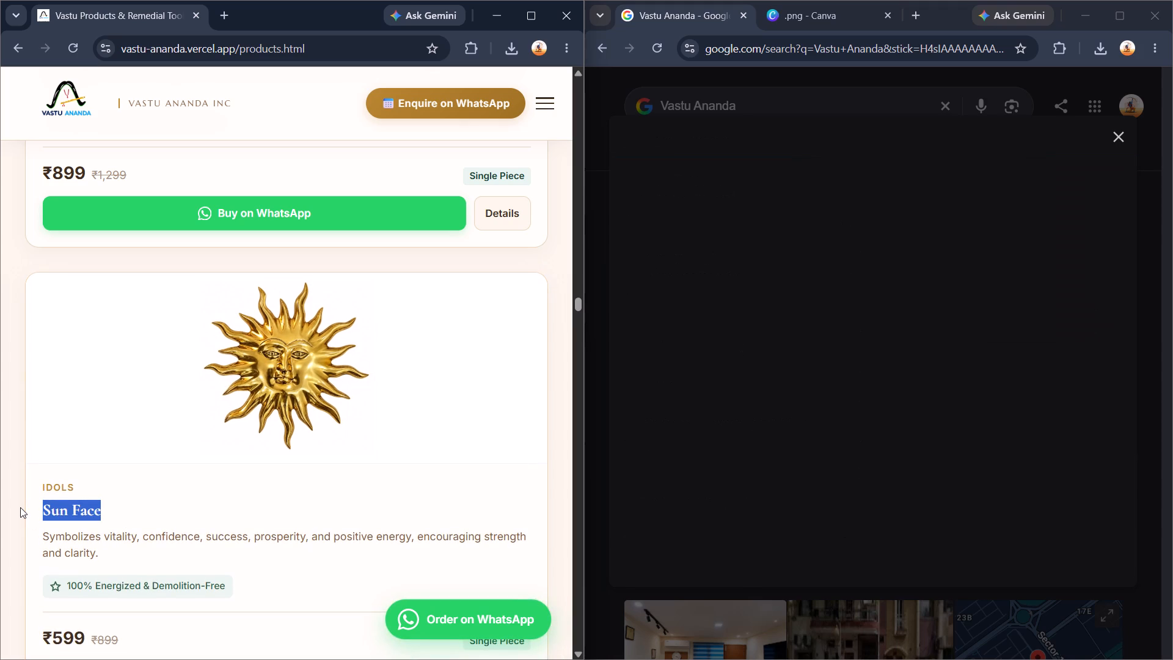
pyautogui.hotkey('ctrl', 'c')
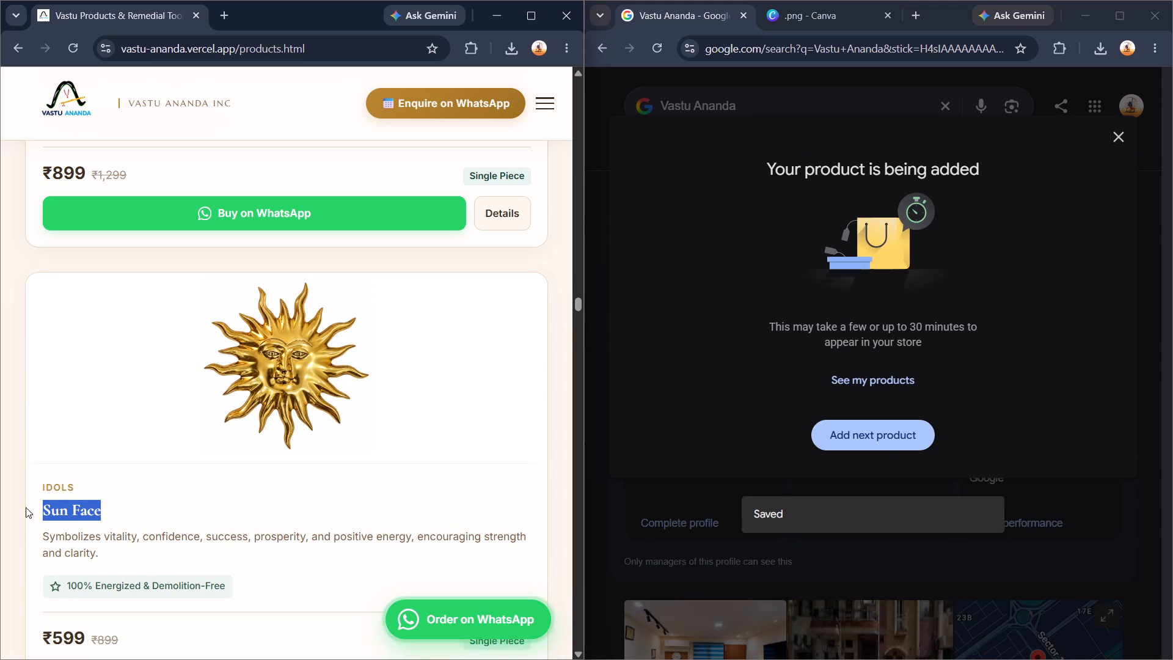
pyautogui.scroll(-1, 875, 461)
pyautogui.click(895, 439)
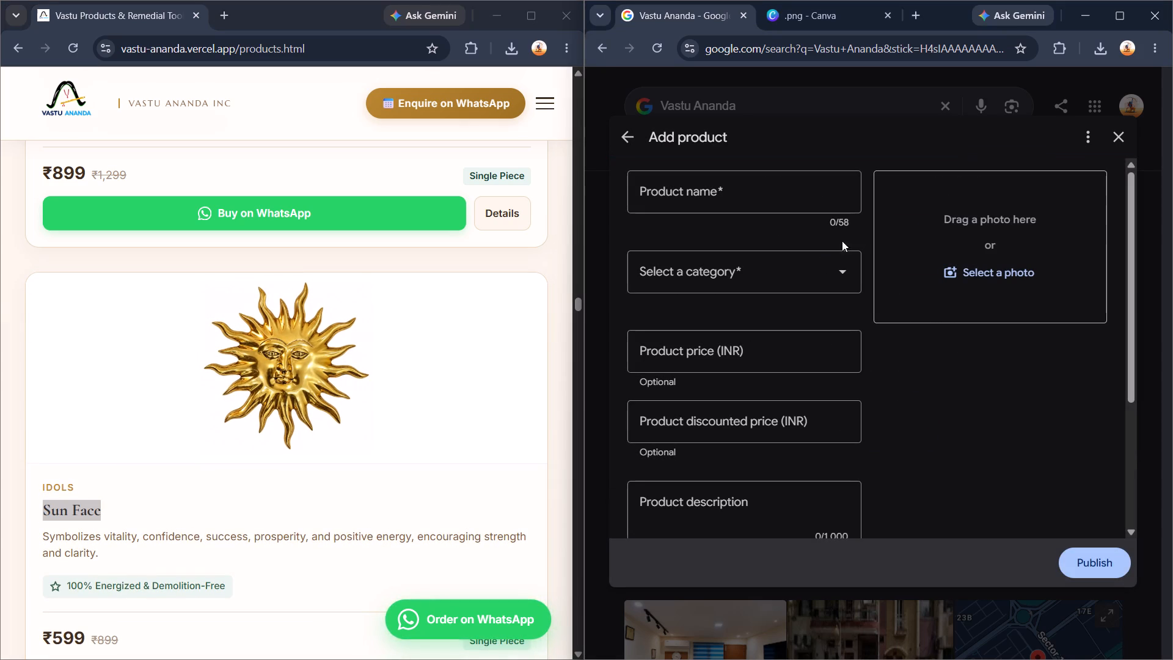
pyautogui.click(762, 196)
pyautogui.click(755, 187)
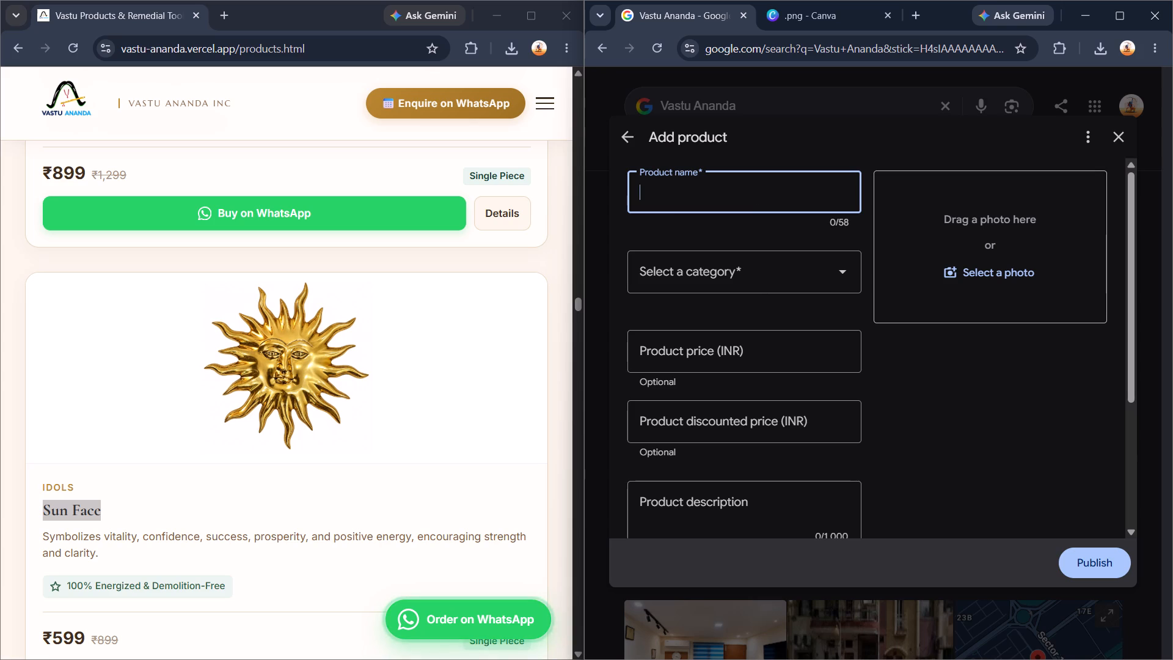
pyautogui.hotkey('ctrl', 'v')
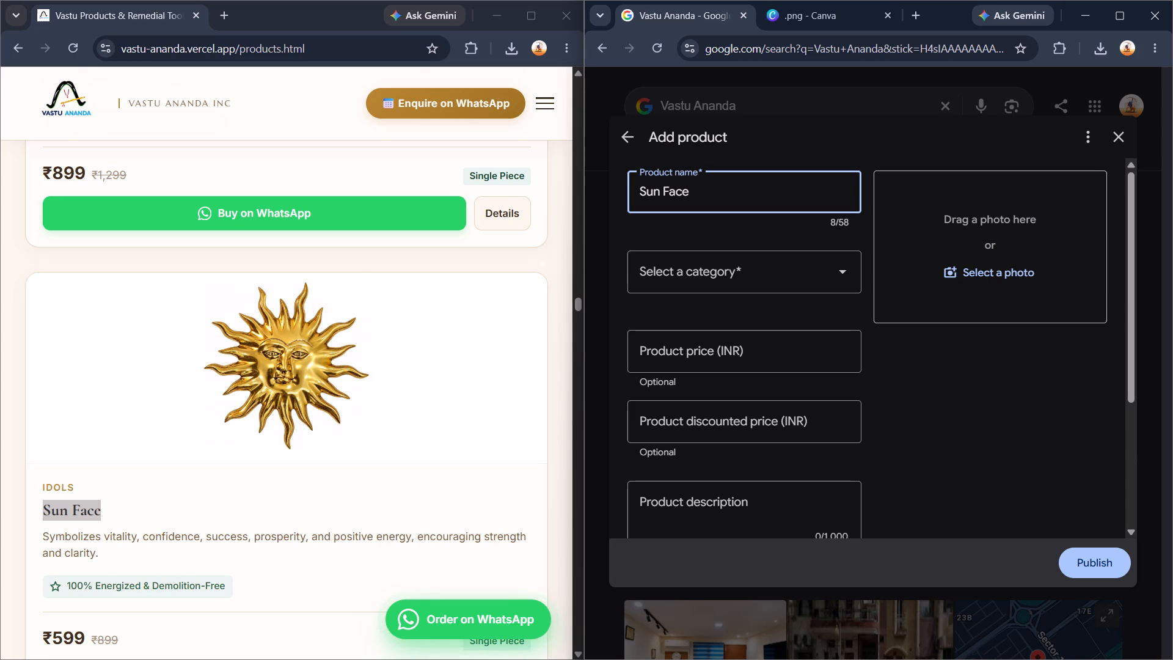
pyautogui.click(745, 255)
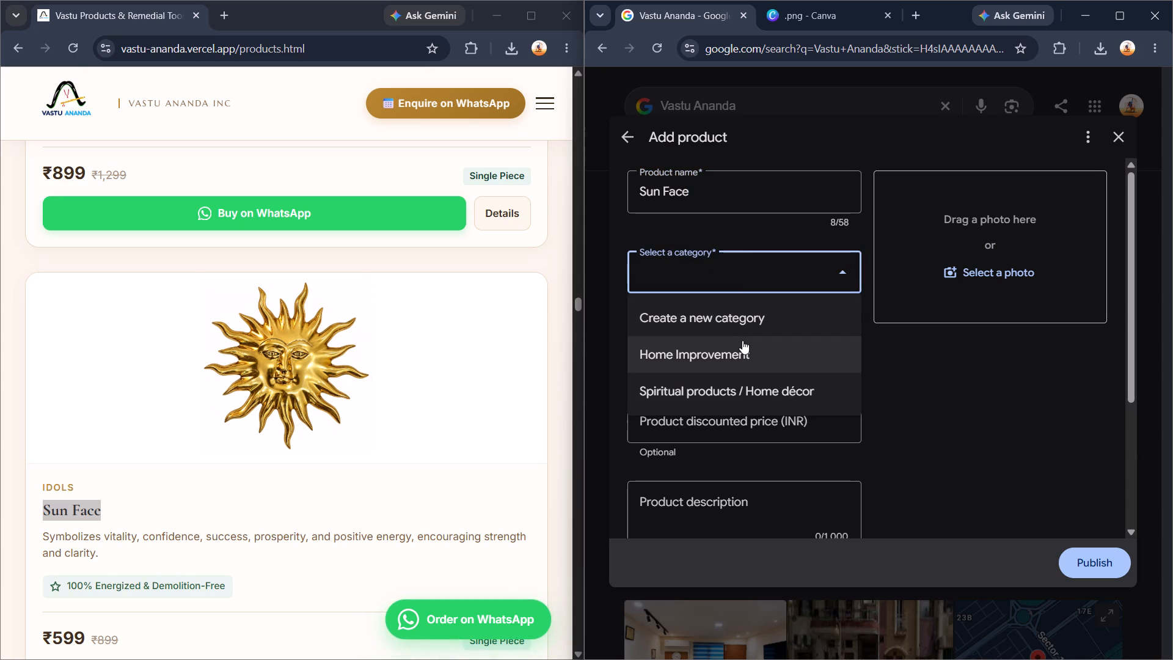
pyautogui.click(742, 340)
# Attach the golden sun face photo from Downloads to the Sun Face product and publish it.
pyautogui.click(995, 280)
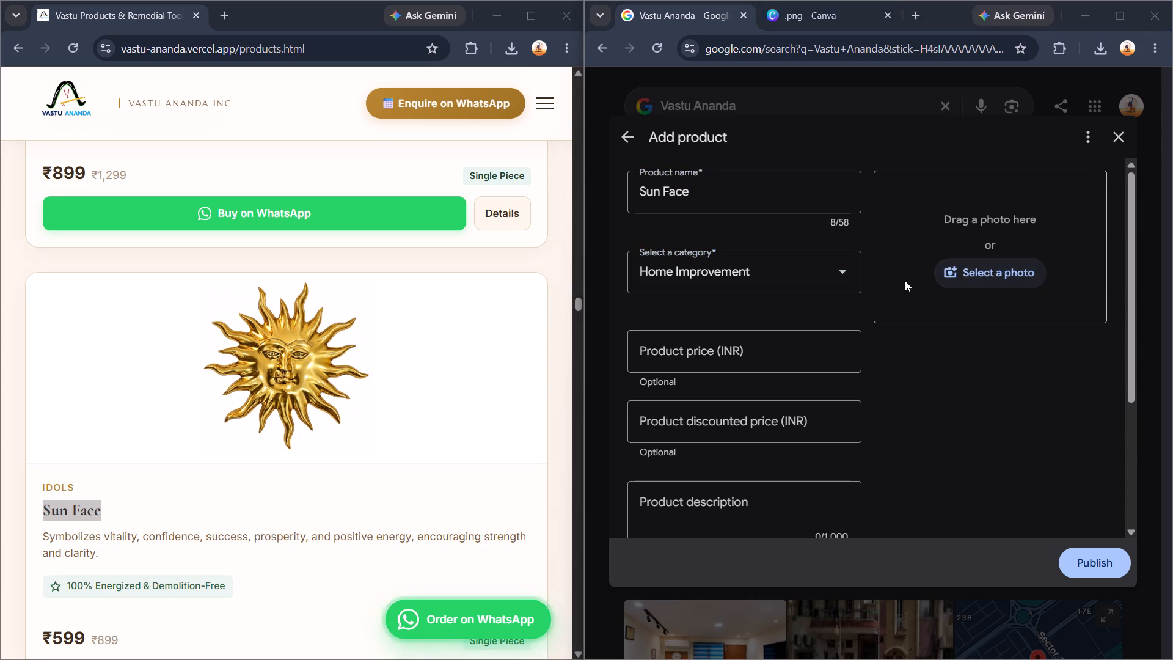
pyautogui.doubleClick(819, 271)
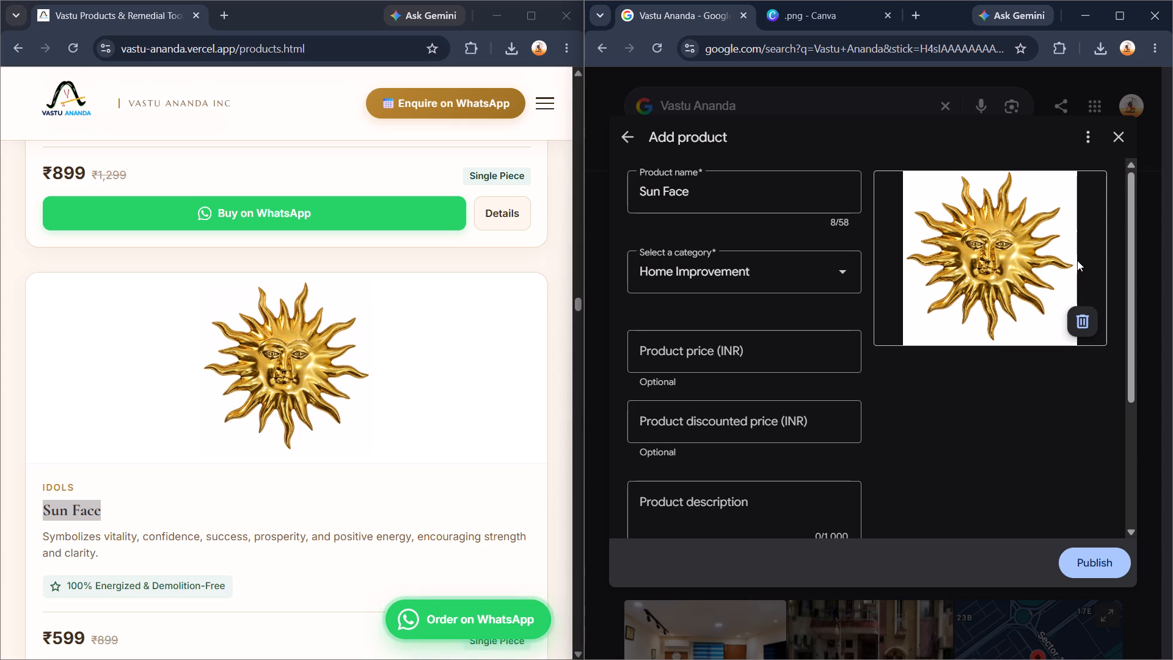
pyautogui.click(1091, 565)
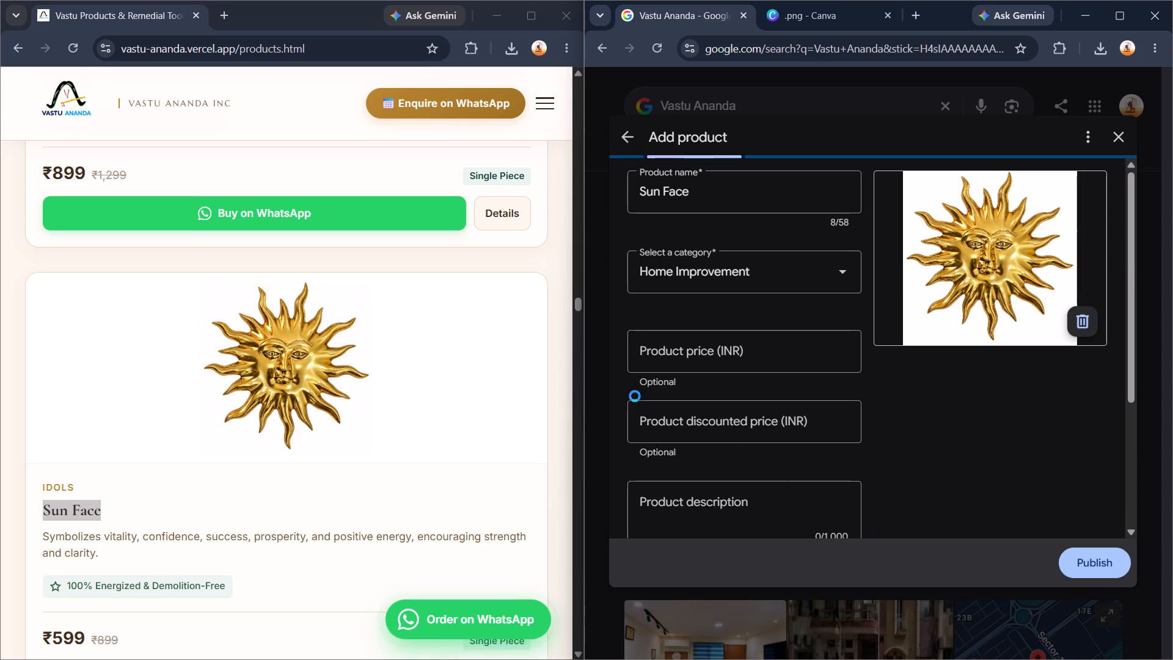
# Copy the idol name Shree Yantra - Crystal from the website into a new product entry and set its category to Home Improvement.
pyautogui.scroll(-4, 409, 405)
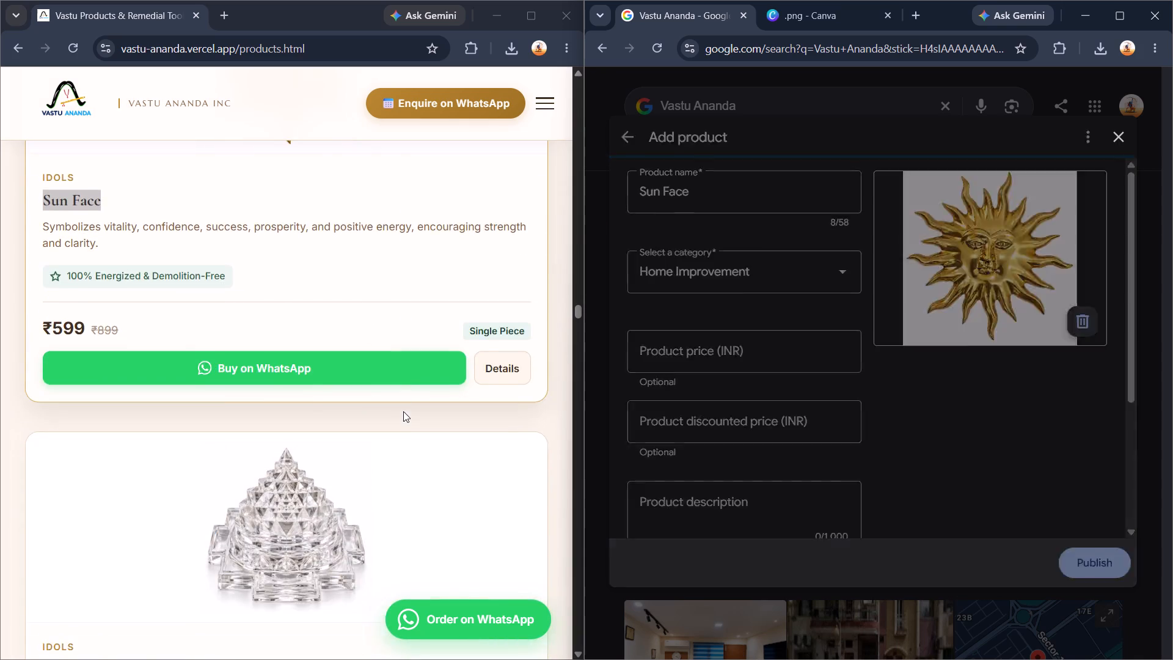
pyautogui.scroll(-2, 401, 420)
pyautogui.moveTo(203, 515); pyautogui.dragTo(6, 522)
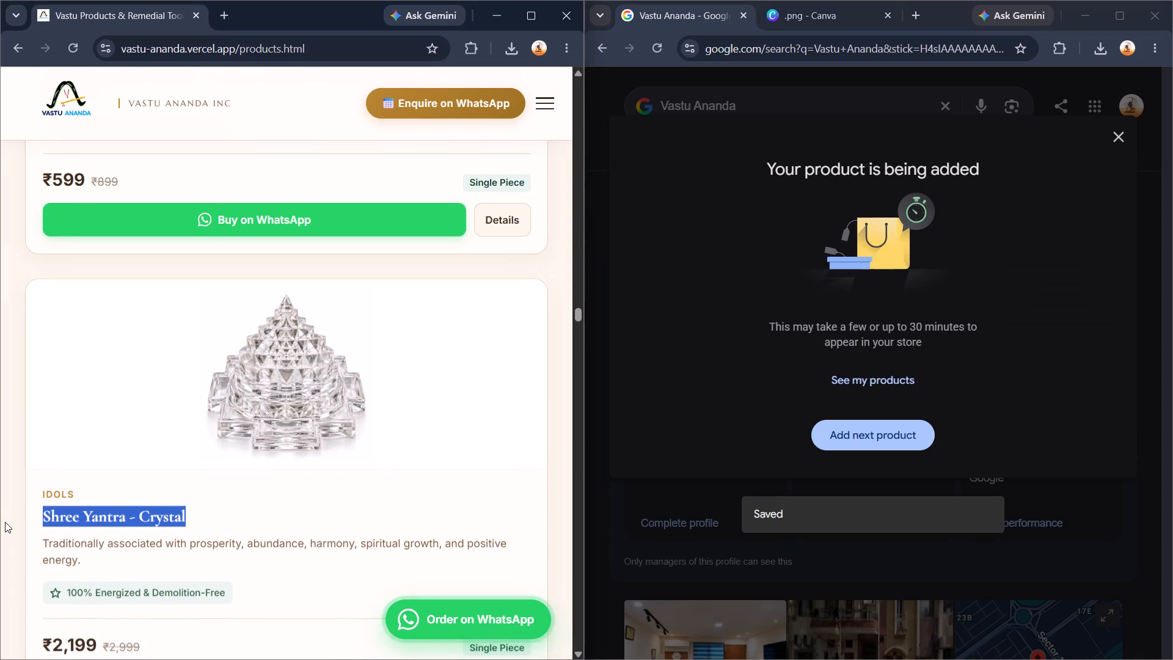
pyautogui.hotkey('ctrl', 'c')
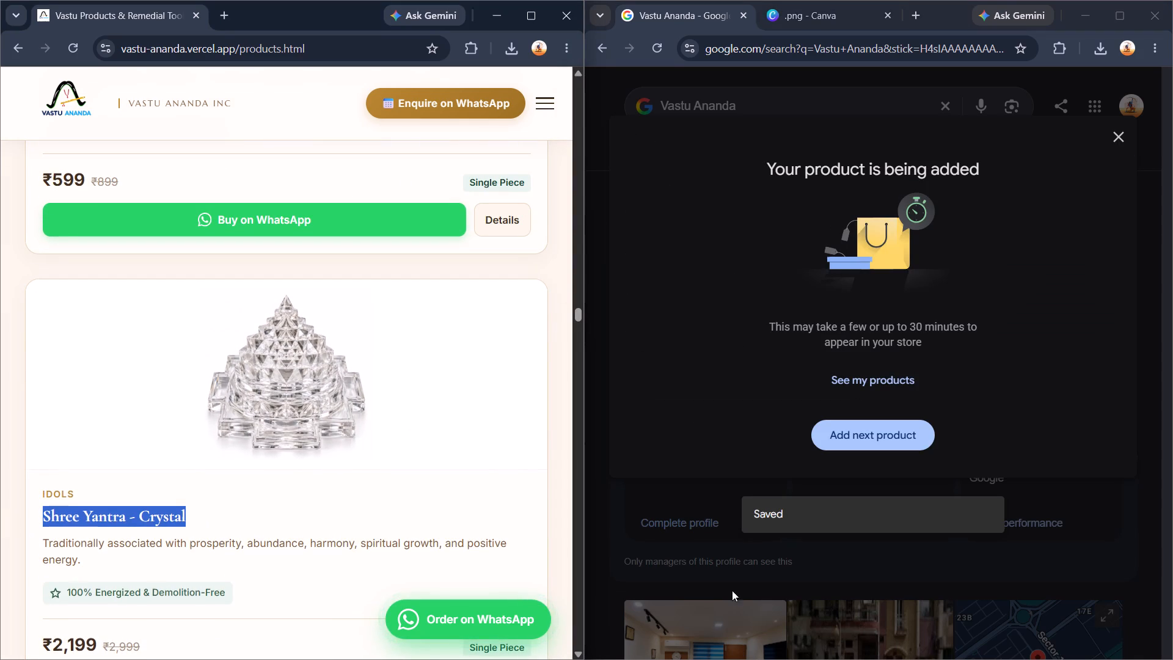
pyautogui.click(831, 431)
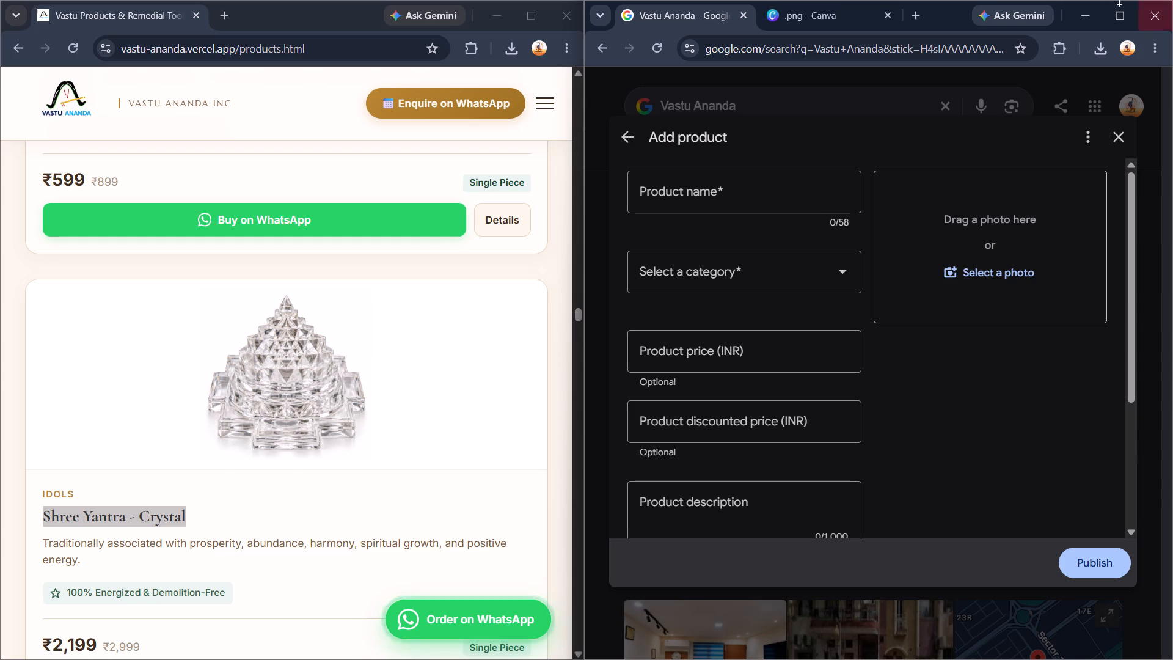
pyautogui.click(739, 200)
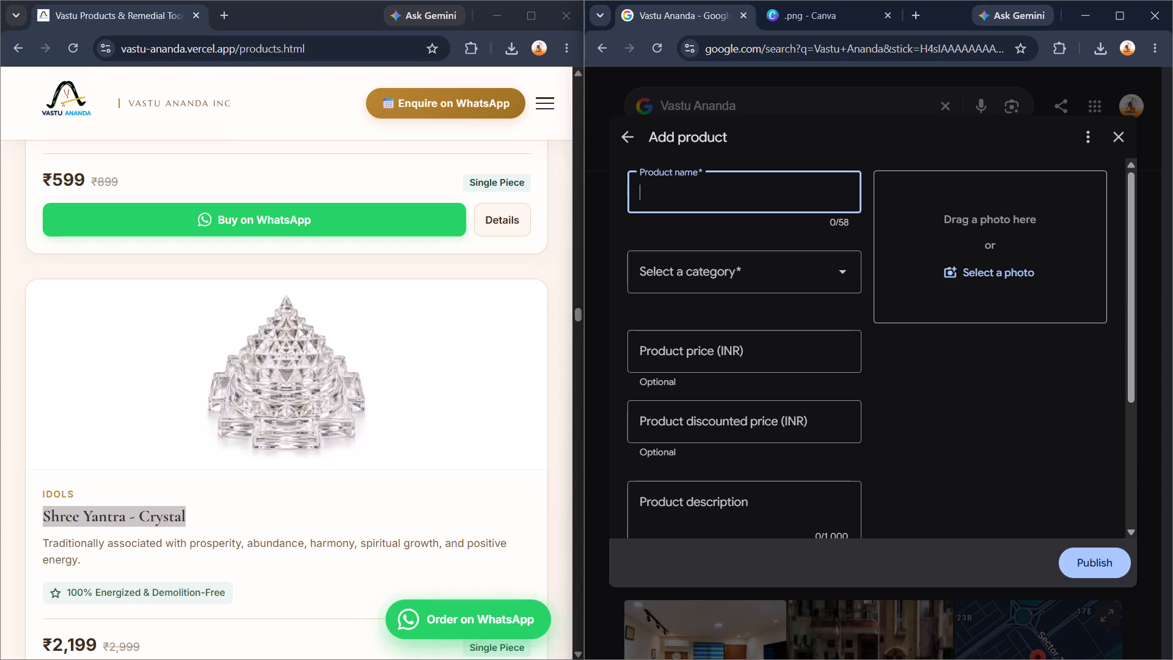
pyautogui.hotkey('ctrl', 'v')
pyautogui.click(747, 262)
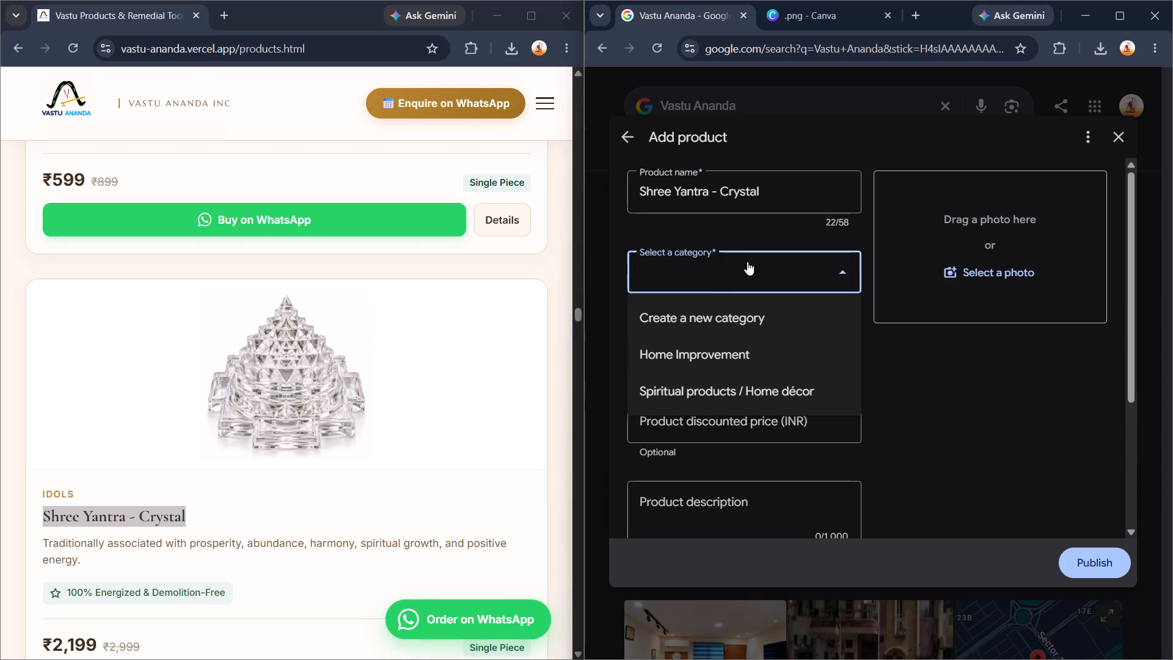
pyautogui.click(759, 343)
# Attach the crystal Shree Yantra photo from Downloads to the Shree Yantra - Crystal product.
pyautogui.click(1018, 274)
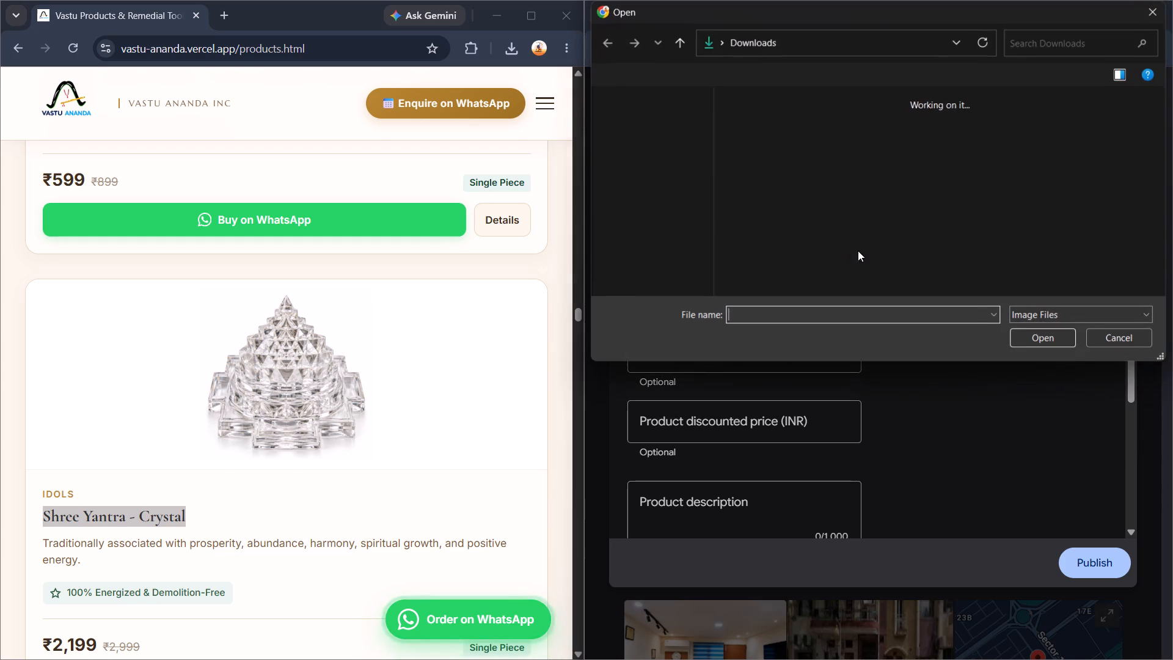
pyautogui.doubleClick(1039, 186)
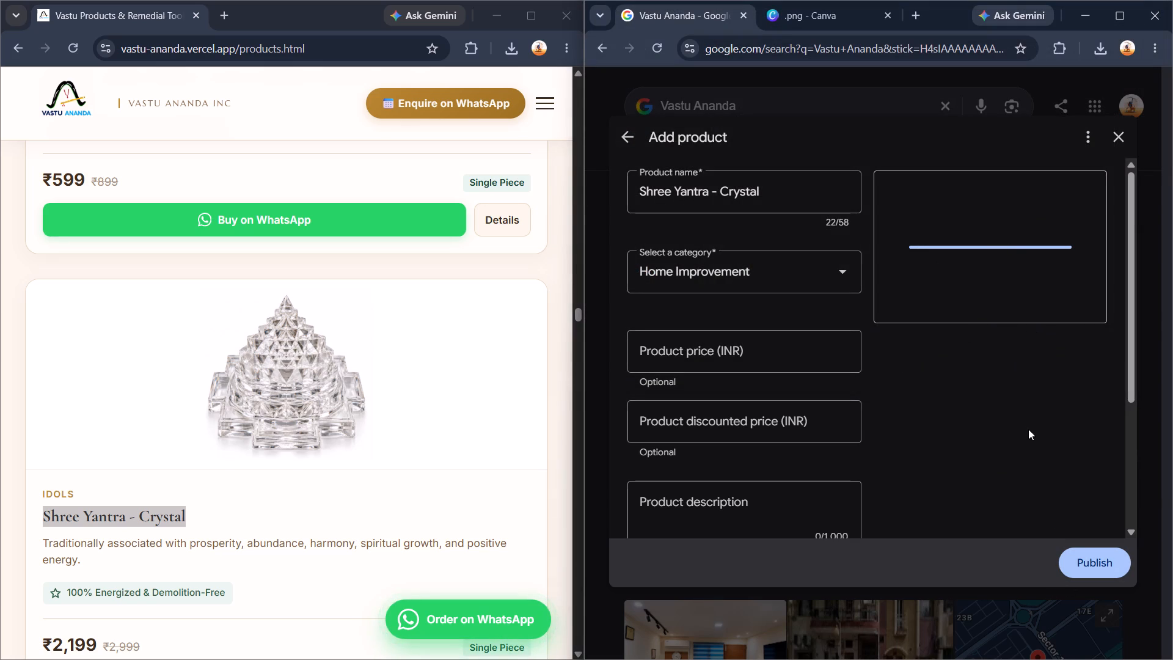
pyautogui.scroll(-4, 273, 537)
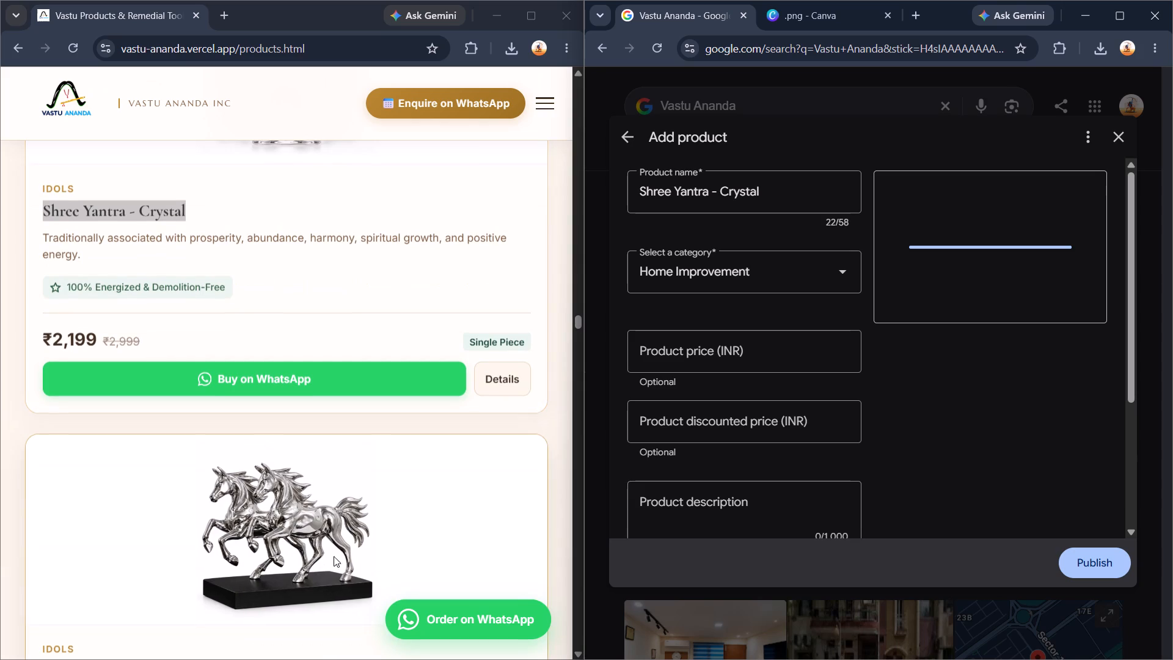
# Copy the idol name White Horses from the website and publish the Shree Yantra - Crystal product.
pyautogui.scroll(-2, 329, 569)
pyautogui.moveTo(161, 526); pyautogui.dragTo(5, 522)
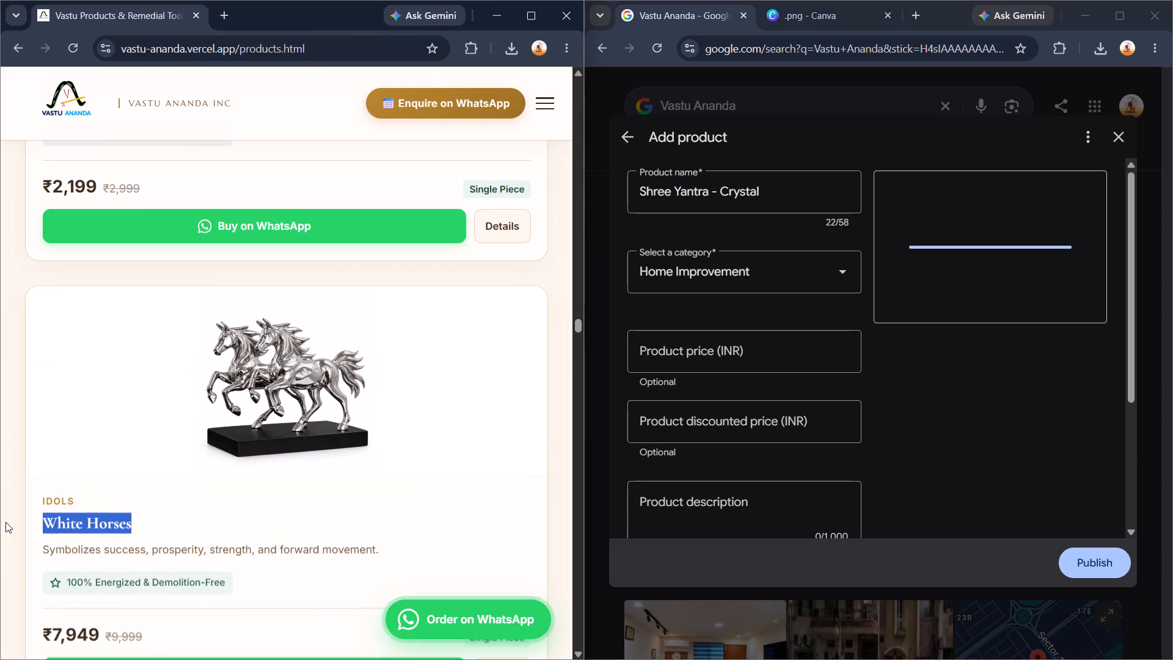
pyautogui.hotkey('ctrl', 'c')
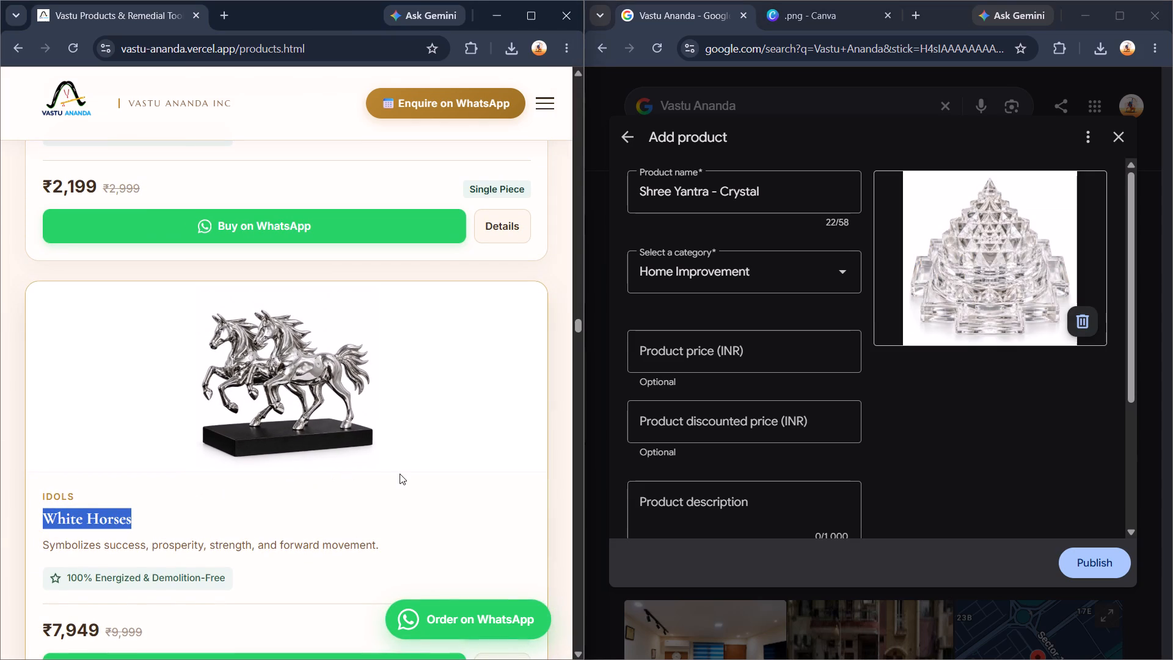
pyautogui.click(1073, 553)
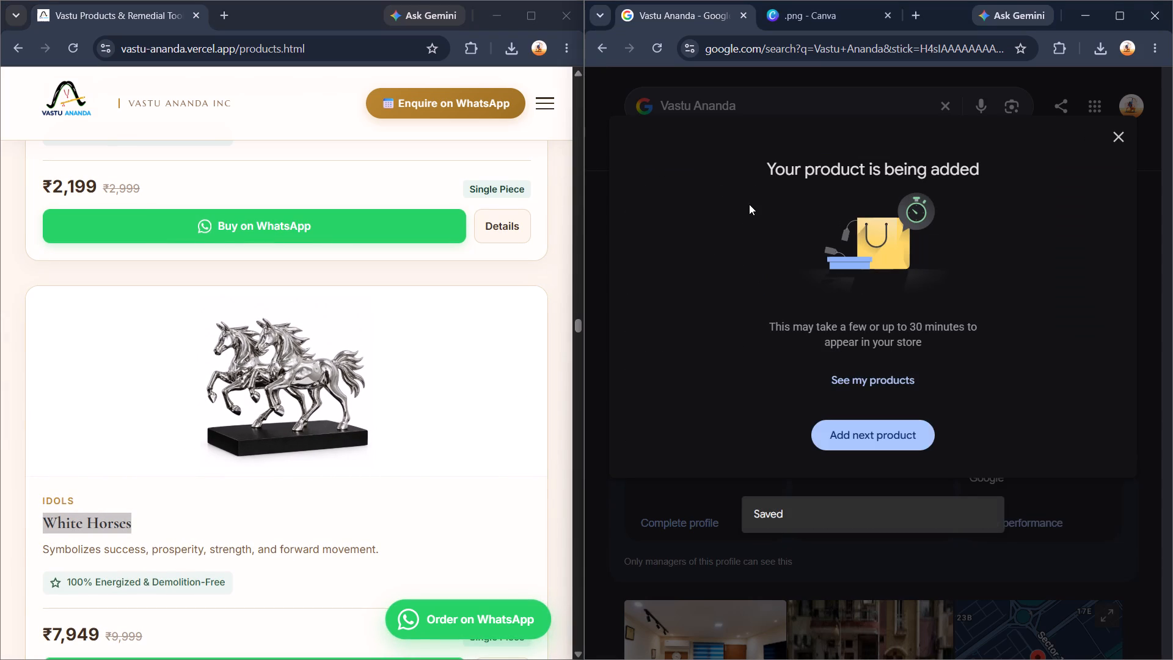
# Start a new product entry with the copied name White Horses and set its category to Home Improvement.
pyautogui.click(893, 426)
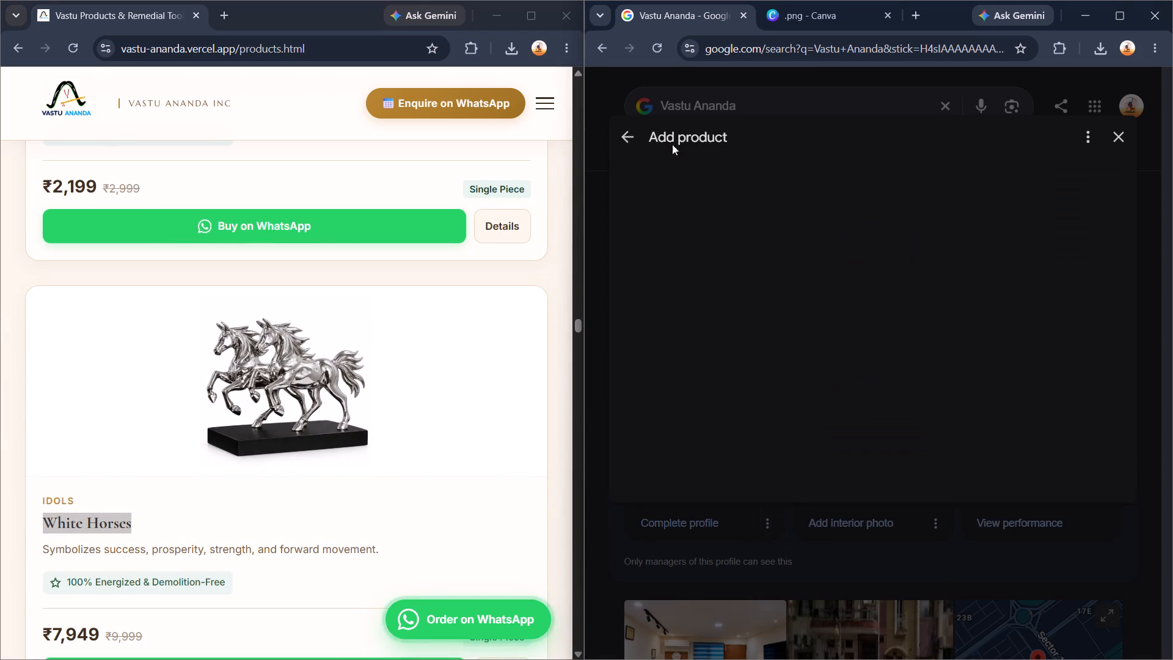
pyautogui.click(681, 195)
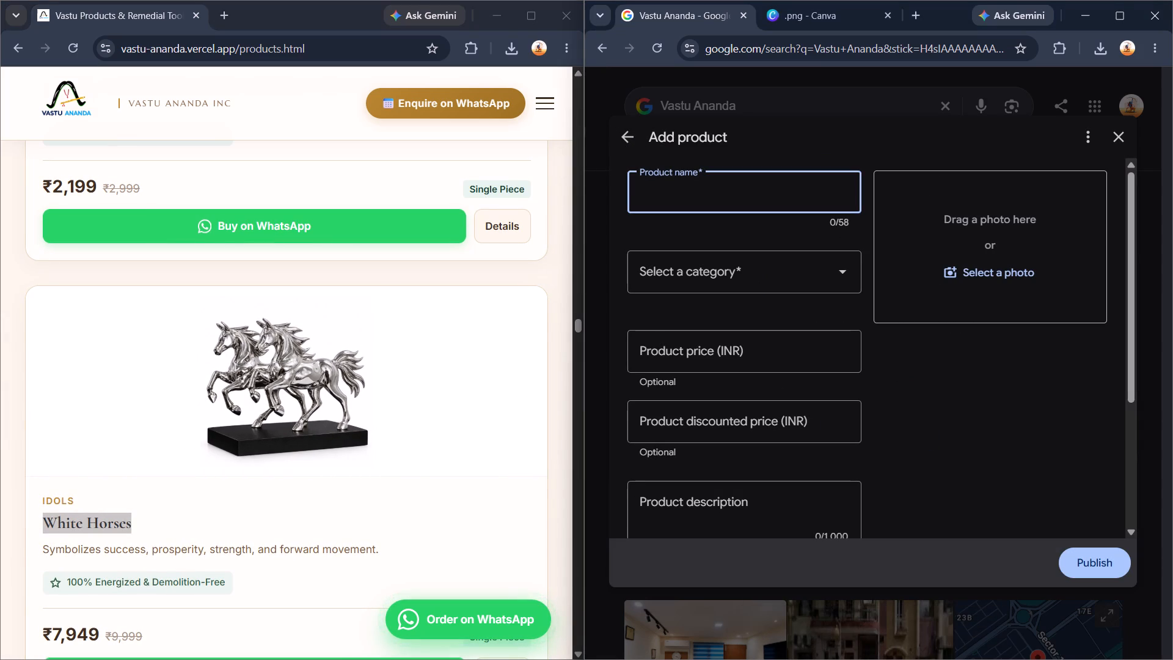
pyautogui.hotkey('ctrl', 'v')
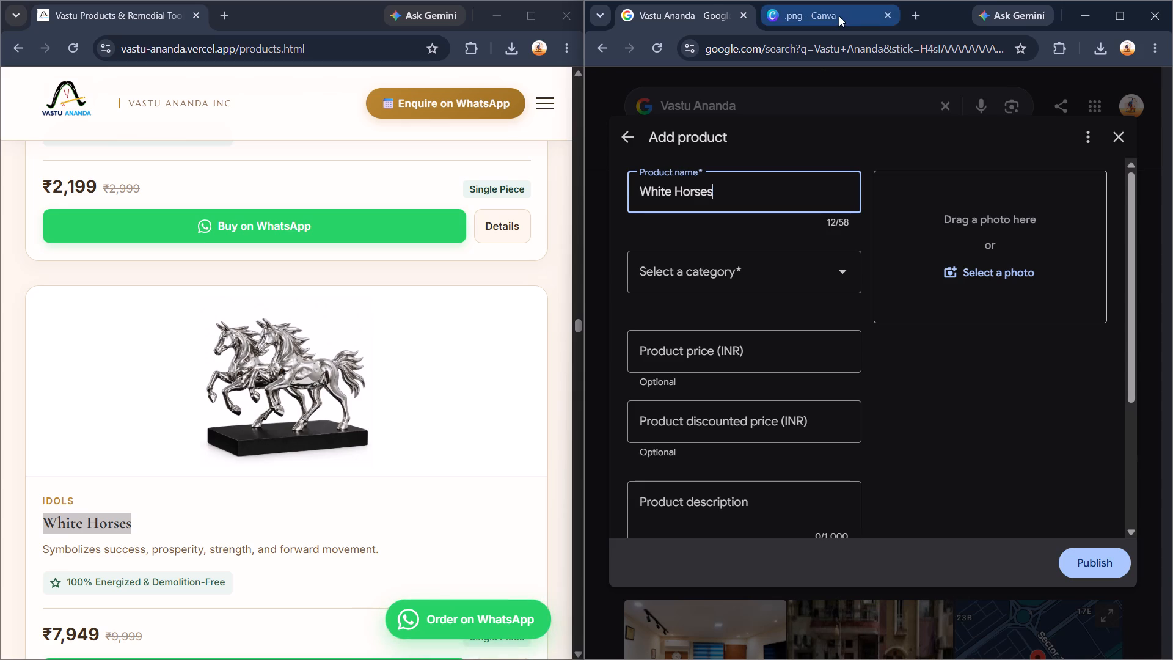
pyautogui.click(839, 16)
pyautogui.click(1152, 100)
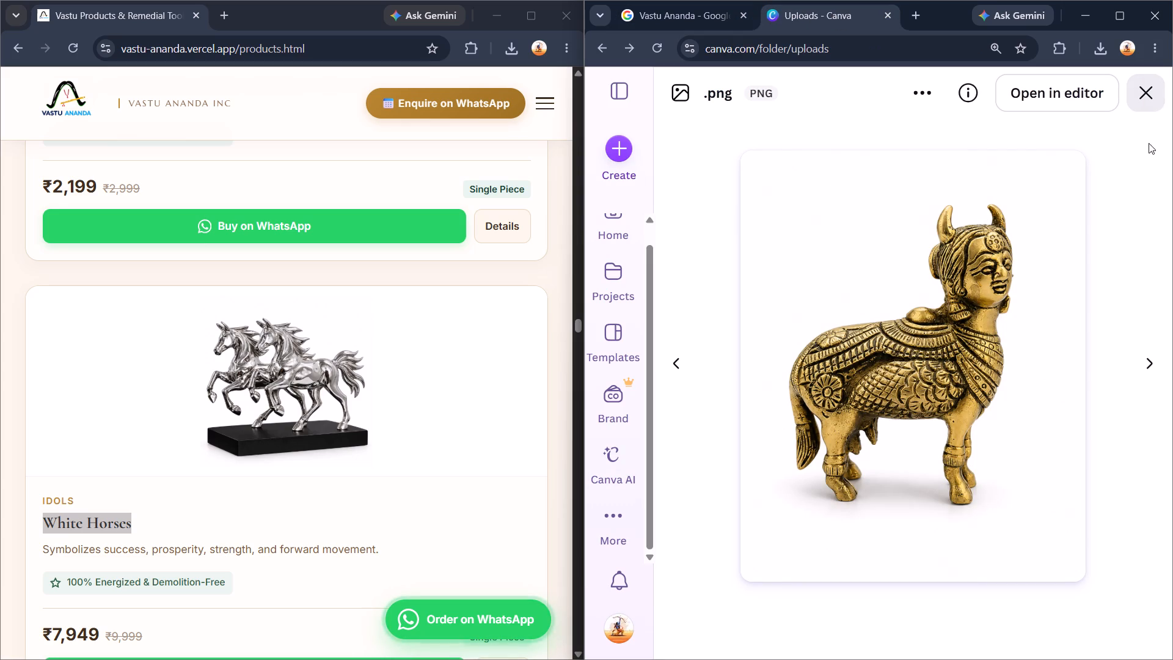
pyautogui.click(680, 13)
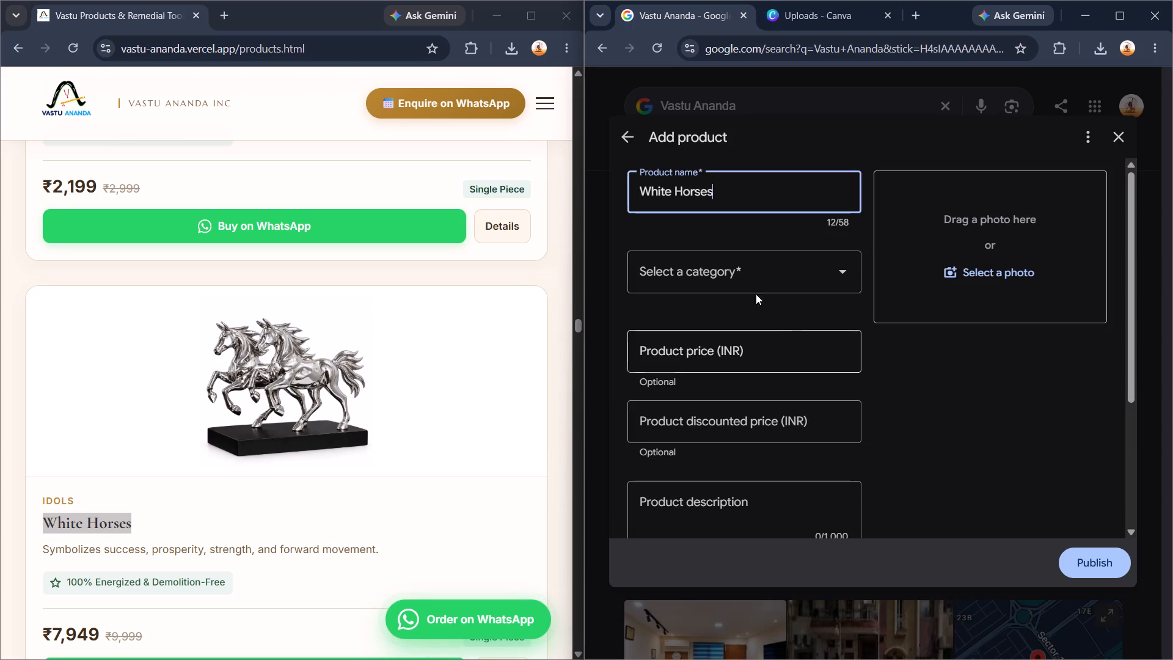
pyautogui.click(772, 291)
pyautogui.click(786, 369)
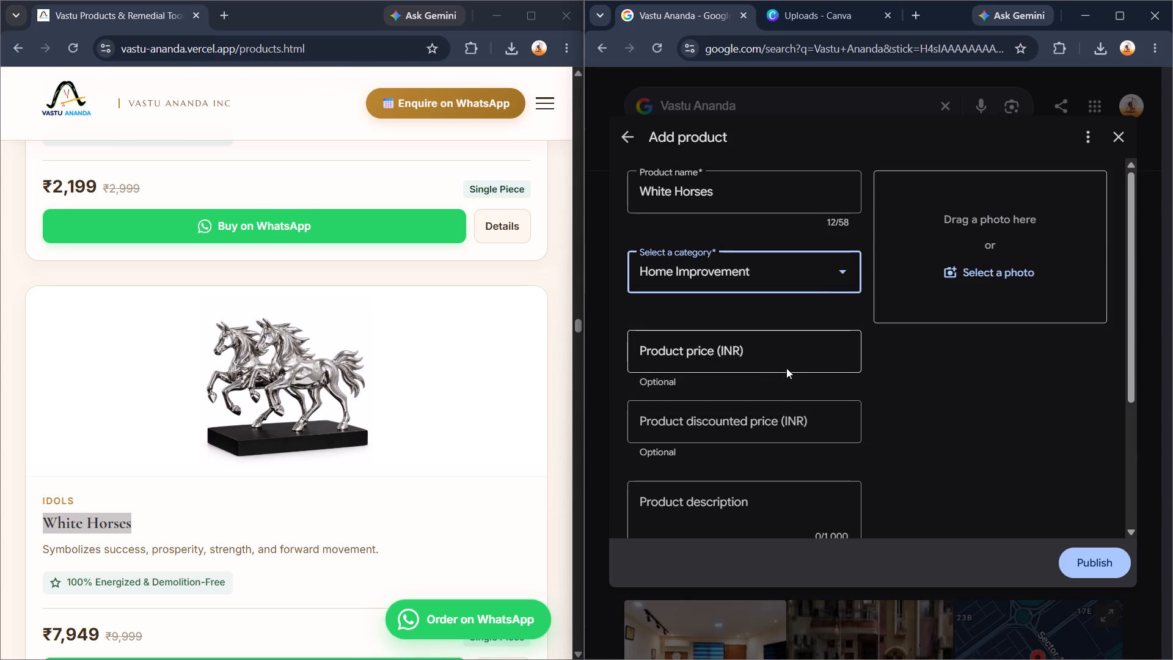
# Find the silver two-horse statue image in the Canva uploads and save it as a PNG to Downloads.
pyautogui.click(814, 15)
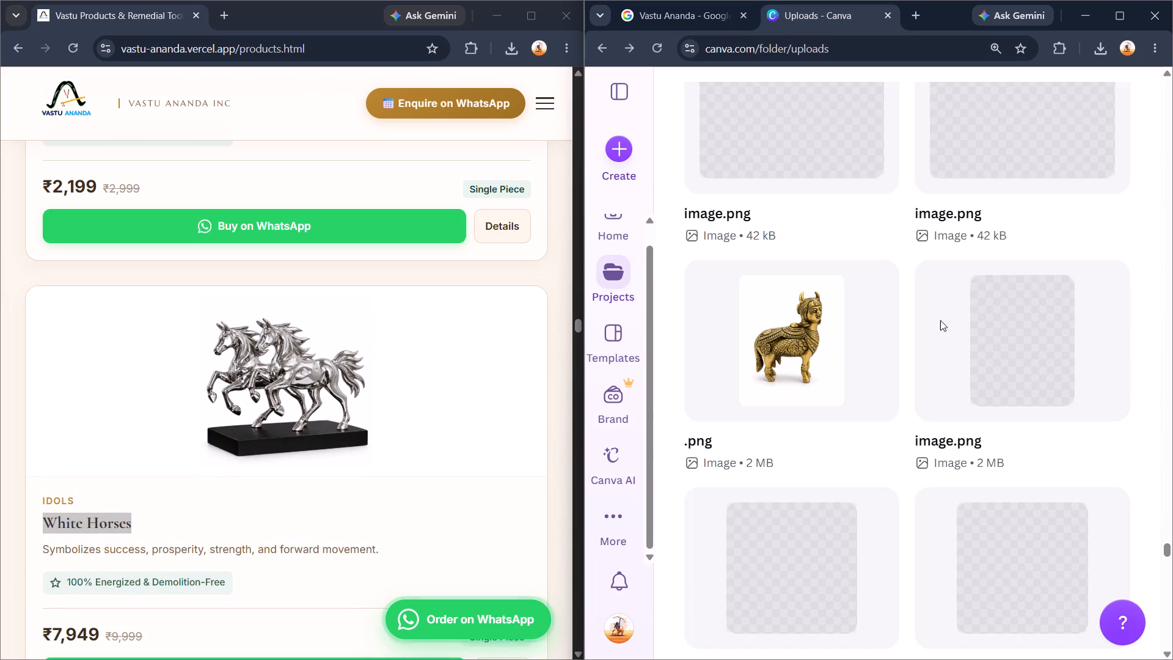
pyautogui.scroll(5, 993, 330)
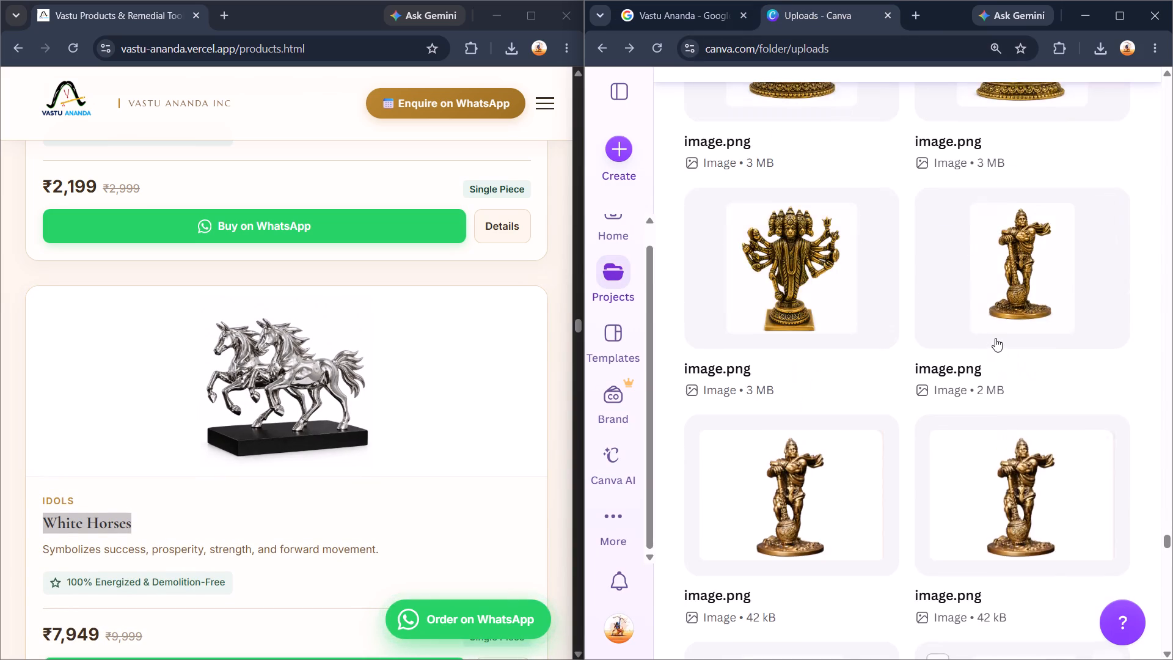
pyautogui.scroll(17, 995, 338)
pyautogui.scroll(13, 999, 339)
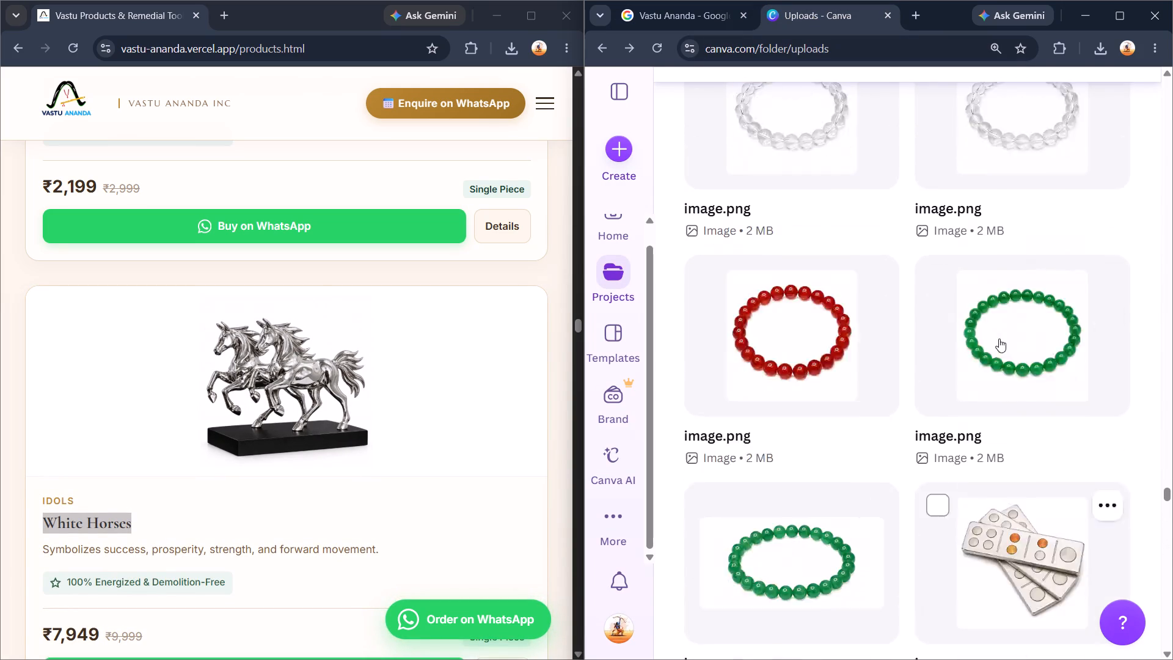
pyautogui.scroll(20, 999, 339)
pyautogui.scroll(20, 999, 339)
pyautogui.scroll(5, 999, 339)
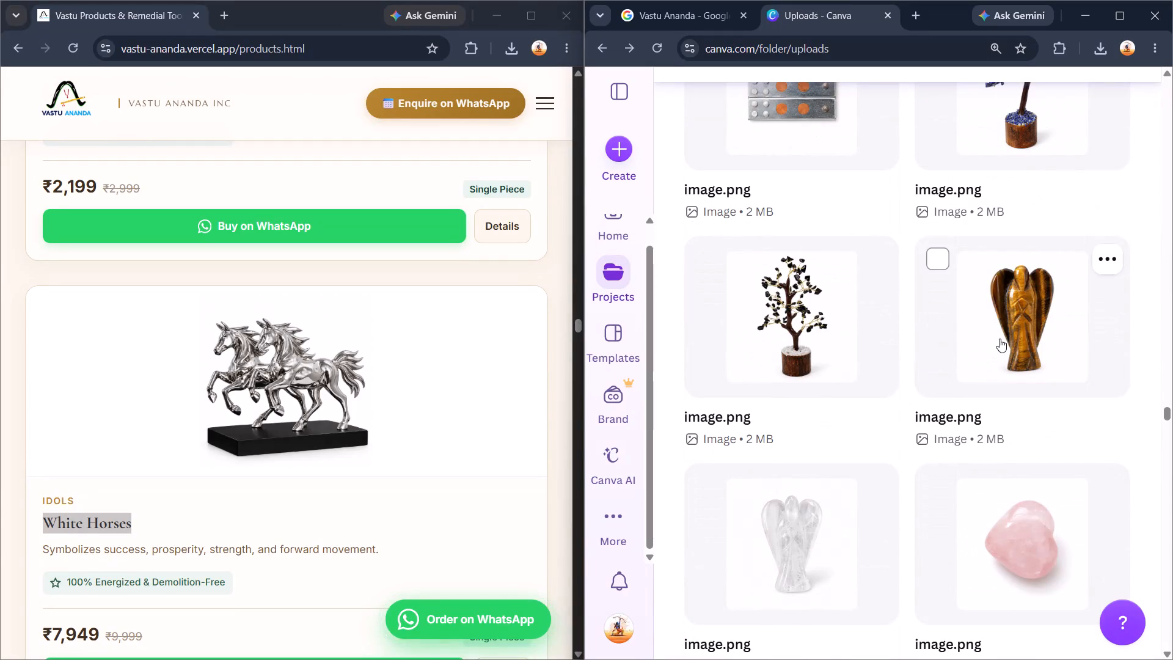
pyautogui.scroll(7, 999, 339)
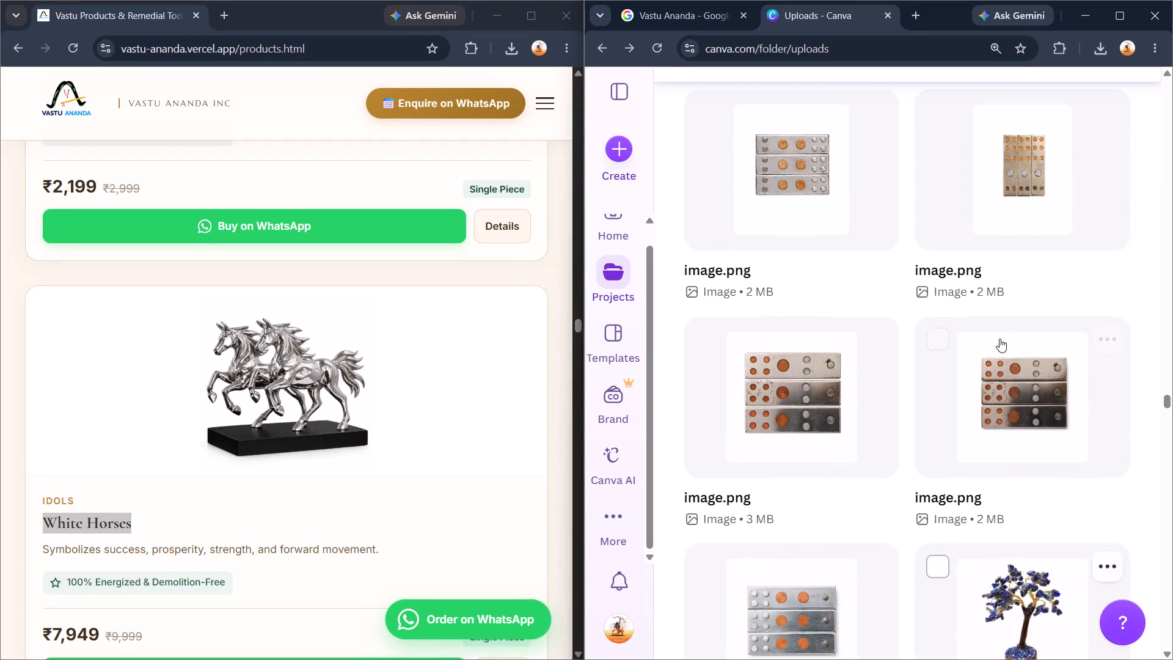
pyautogui.scroll(16, 999, 339)
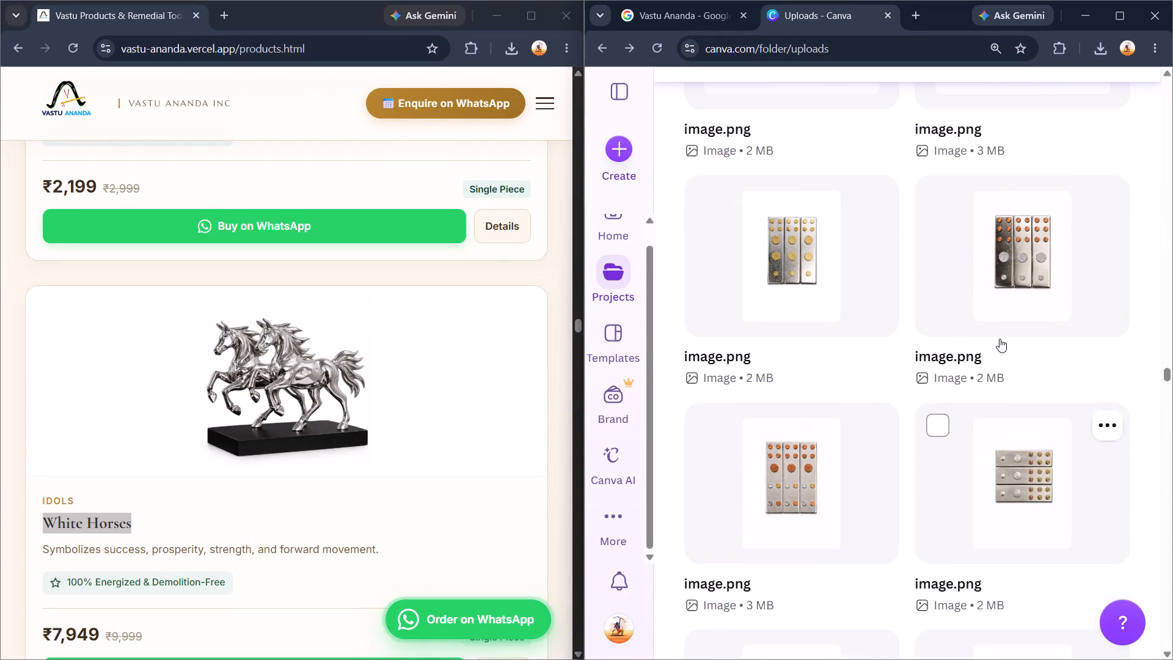
pyautogui.scroll(20, 999, 339)
pyautogui.scroll(19, 1003, 343)
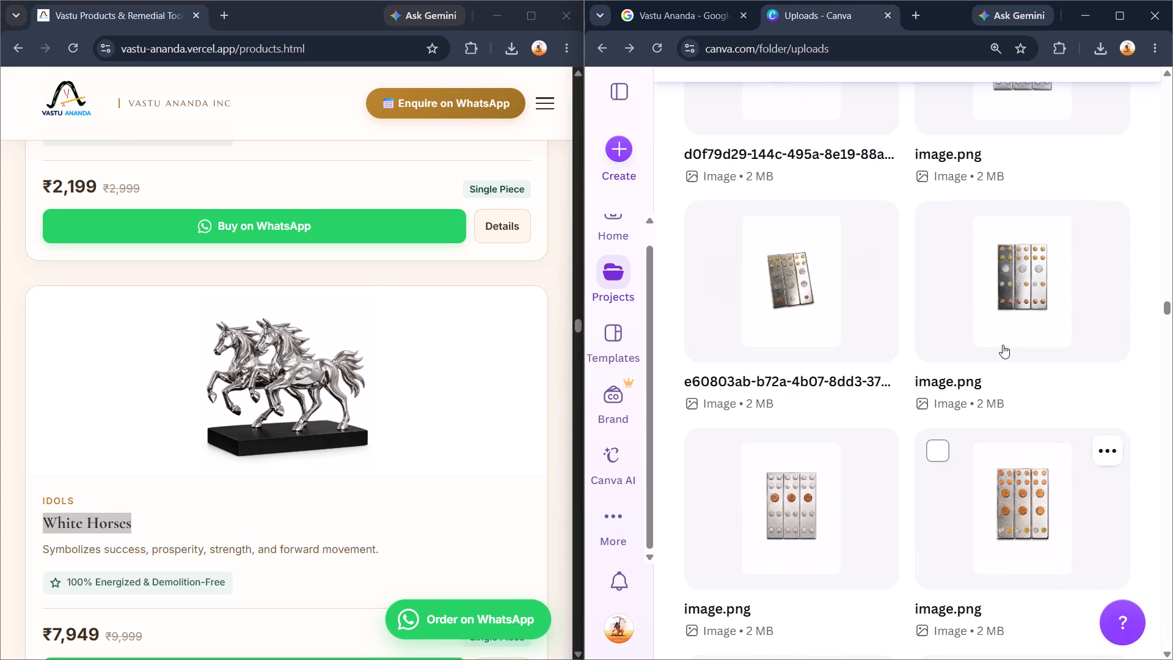
pyautogui.scroll(17, 1003, 345)
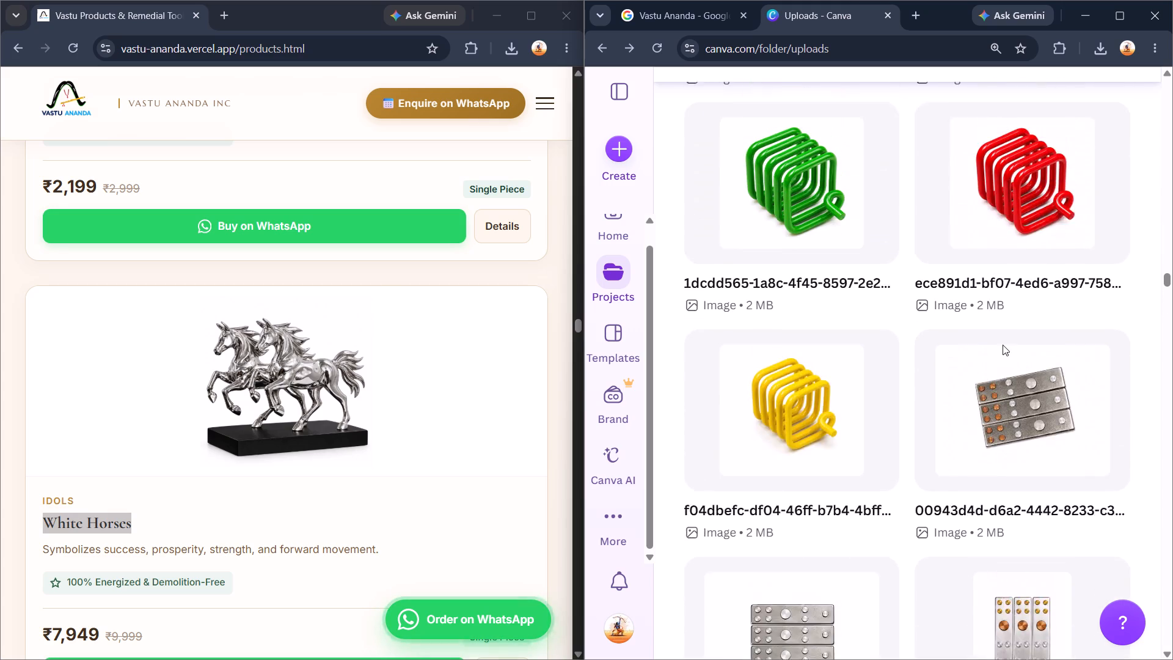
pyautogui.scroll(10, 1003, 345)
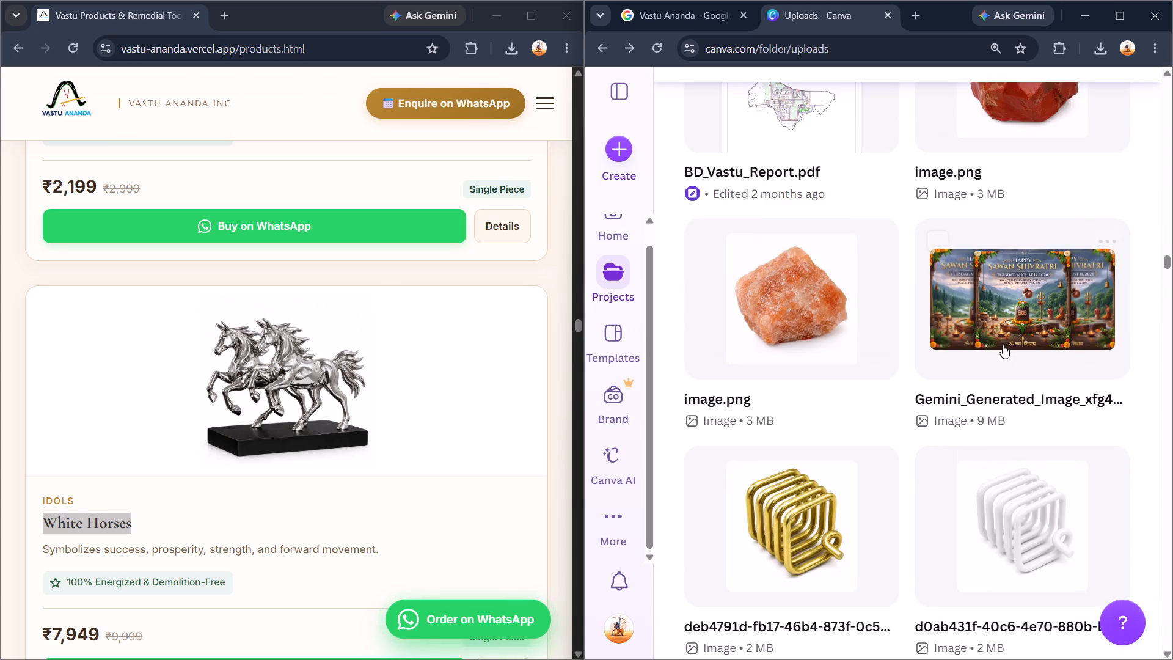
pyautogui.scroll(18, 1002, 345)
pyautogui.scroll(4, 1002, 345)
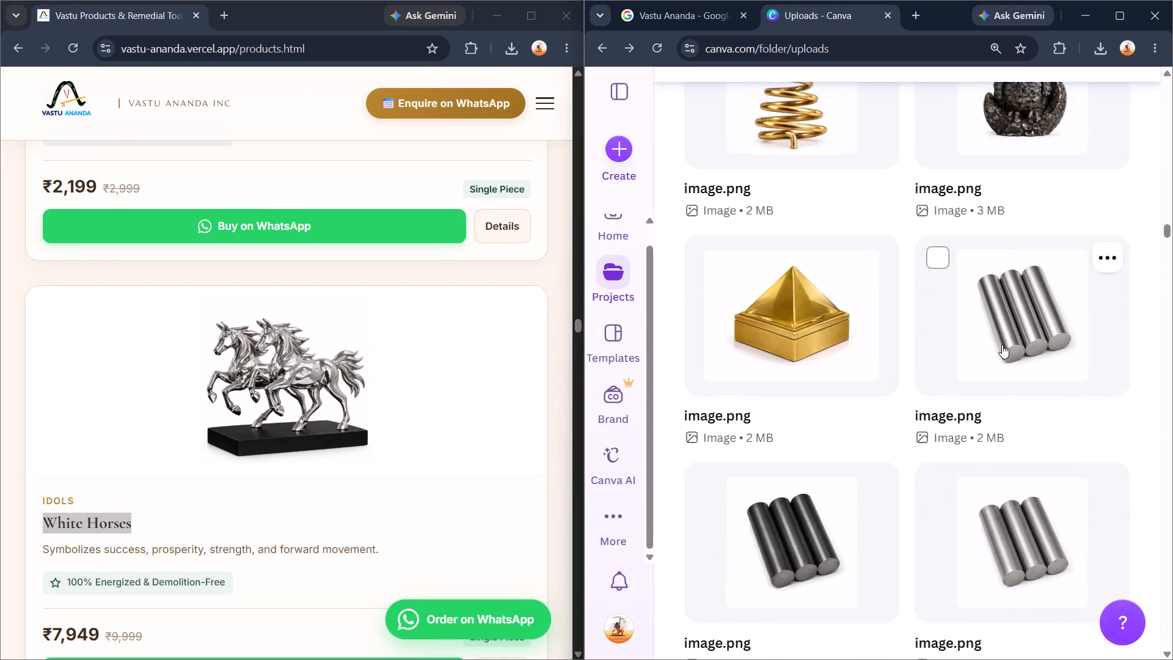
pyautogui.scroll(11, 1002, 345)
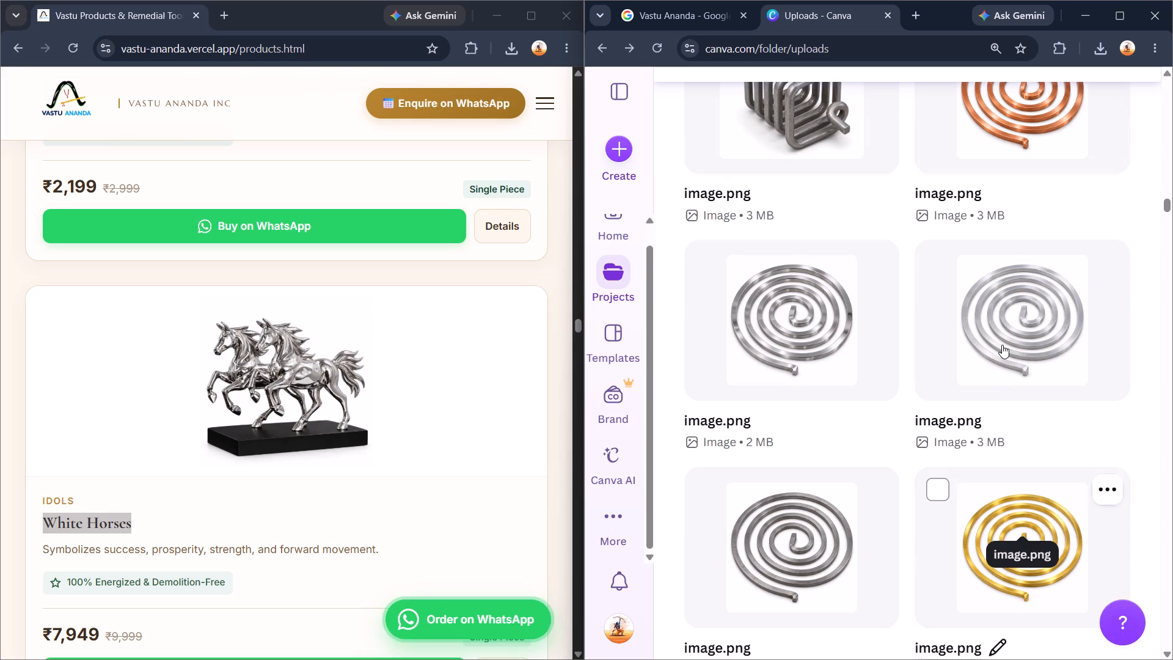
pyautogui.scroll(4, 1002, 345)
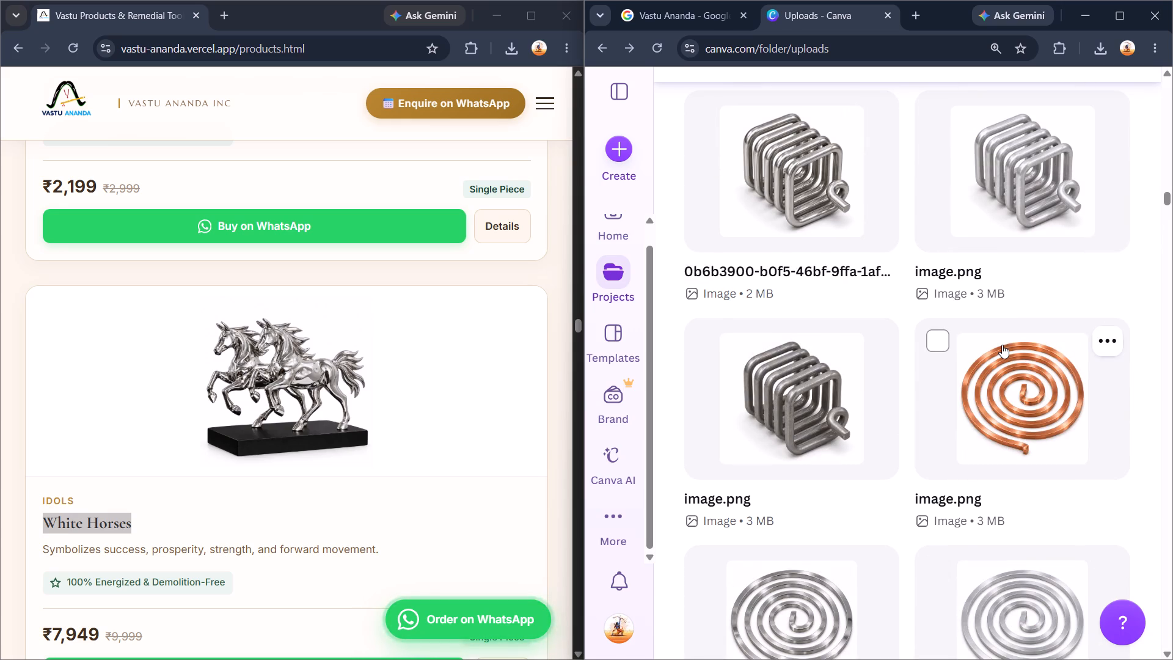
pyautogui.scroll(5, 1002, 345)
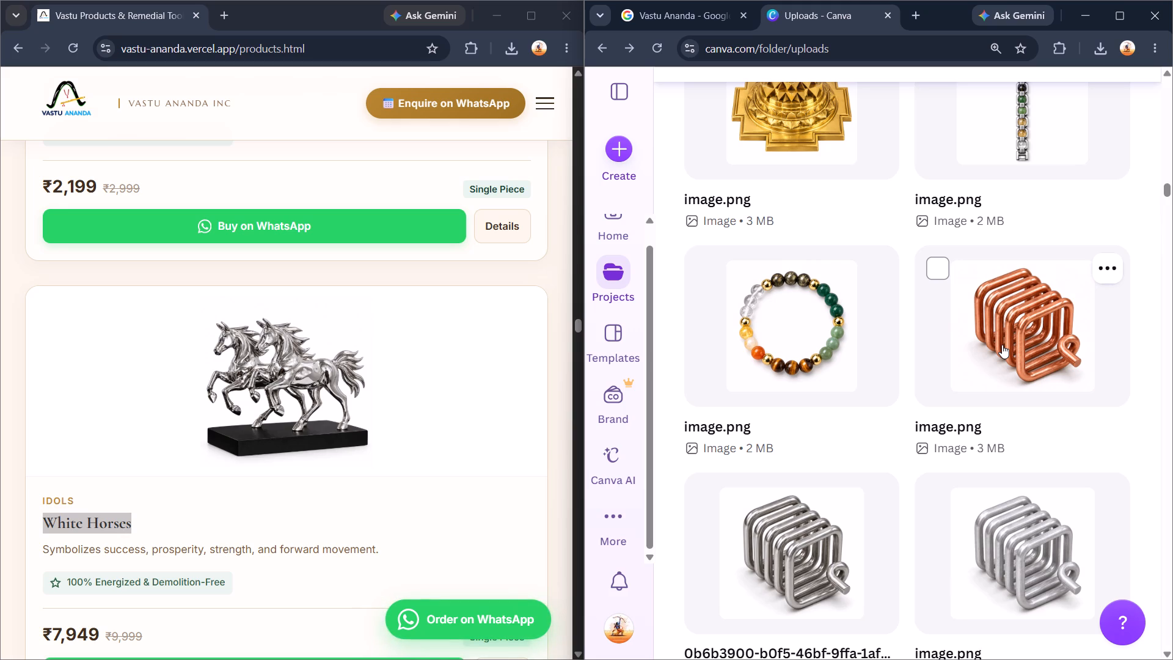
pyautogui.scroll(5, 1002, 345)
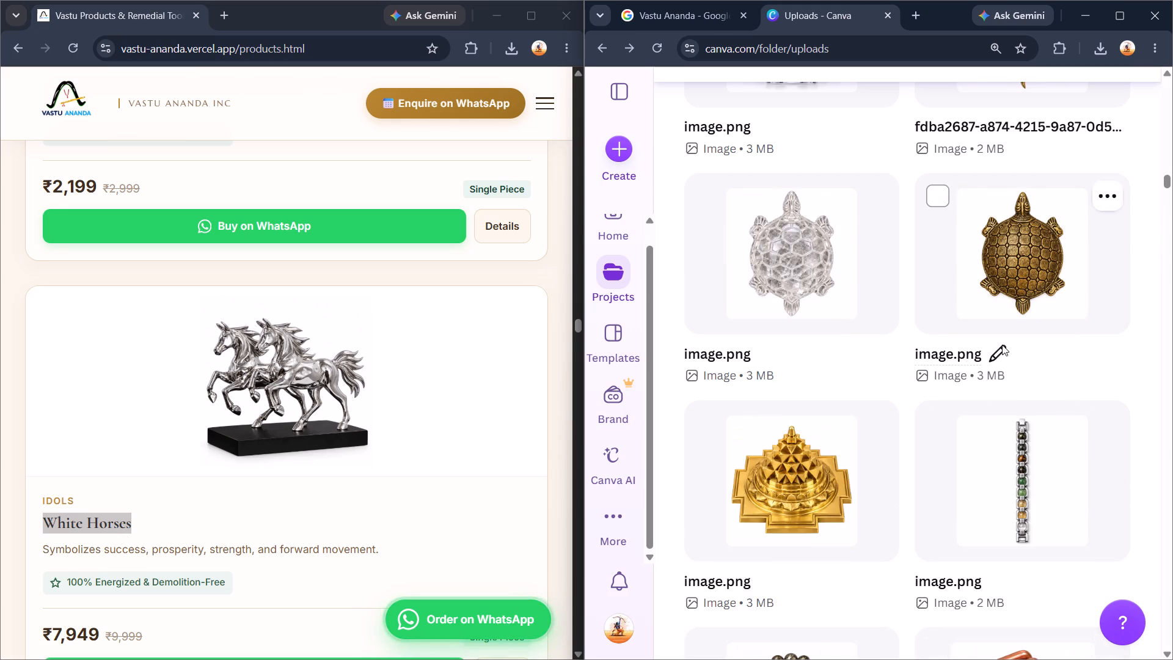
pyautogui.scroll(7, 1002, 345)
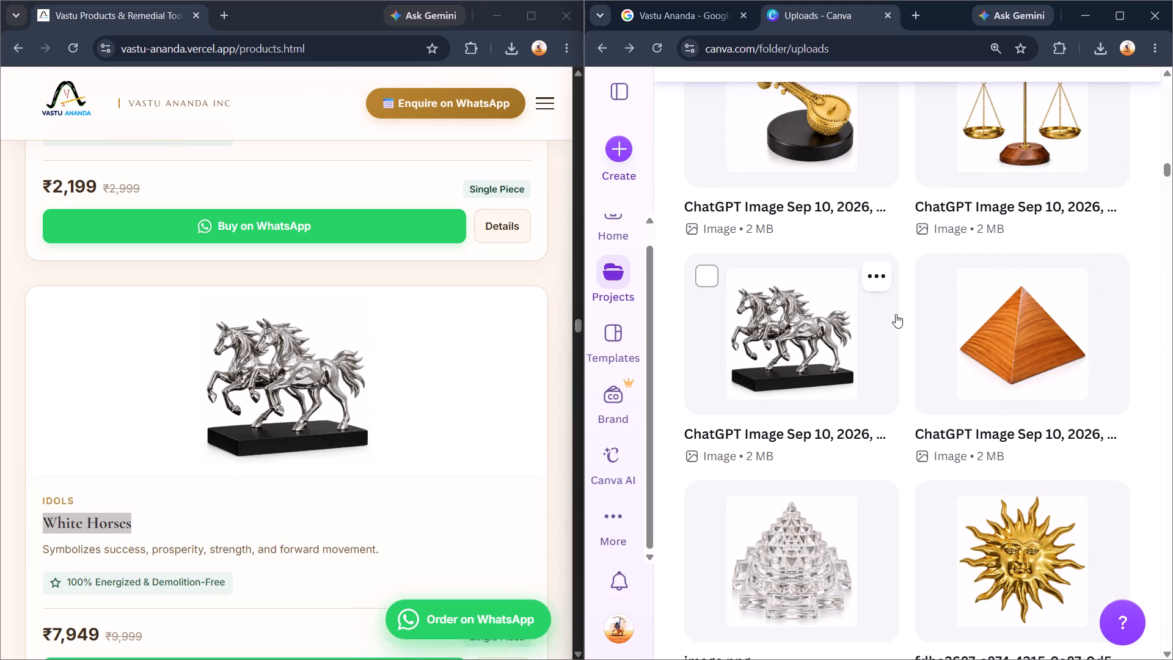
pyautogui.click(879, 280)
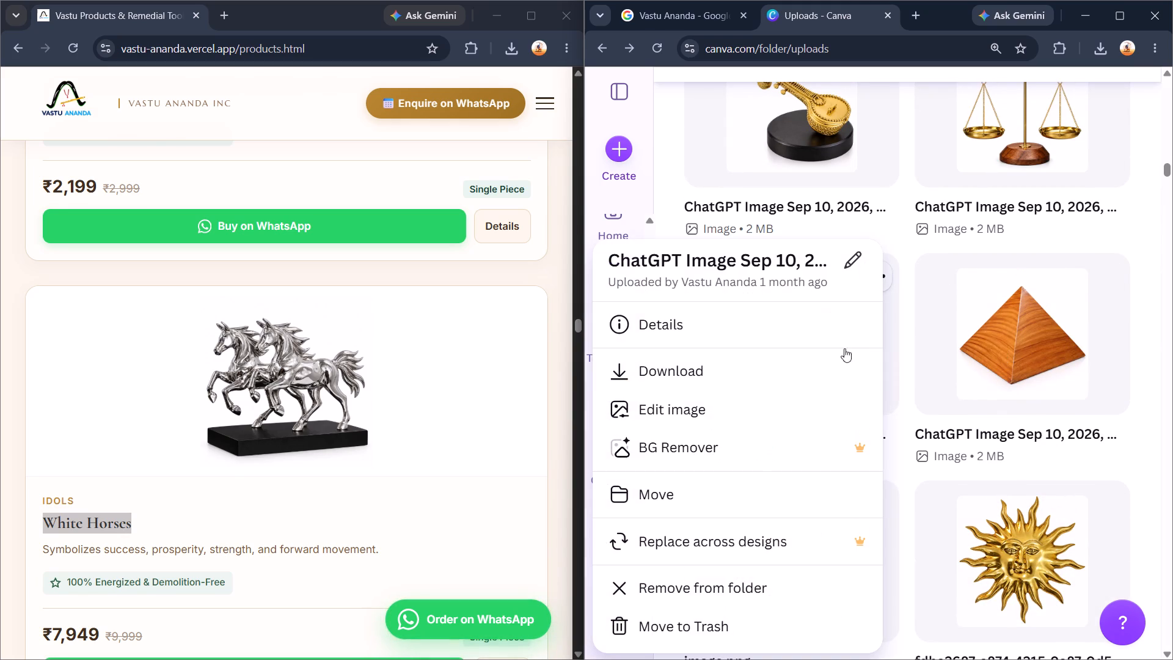
pyautogui.click(811, 369)
pyautogui.scroll(-5, 210, 451)
pyautogui.scroll(2, 977, 318)
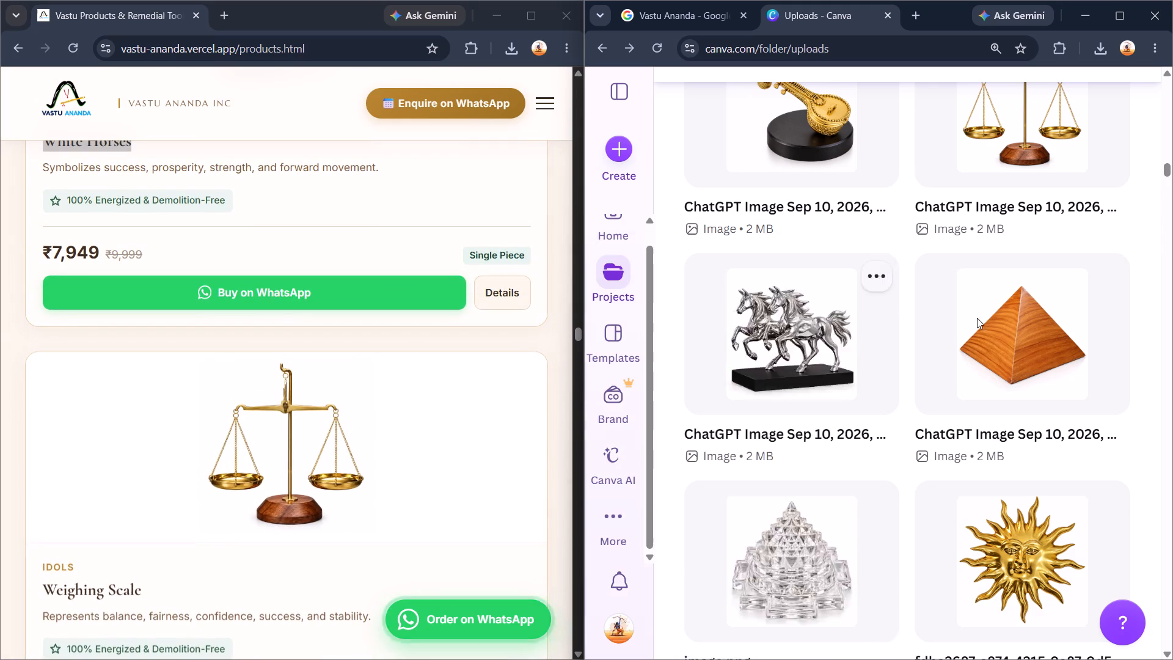
pyautogui.scroll(1, 977, 318)
pyautogui.click(1029, 335)
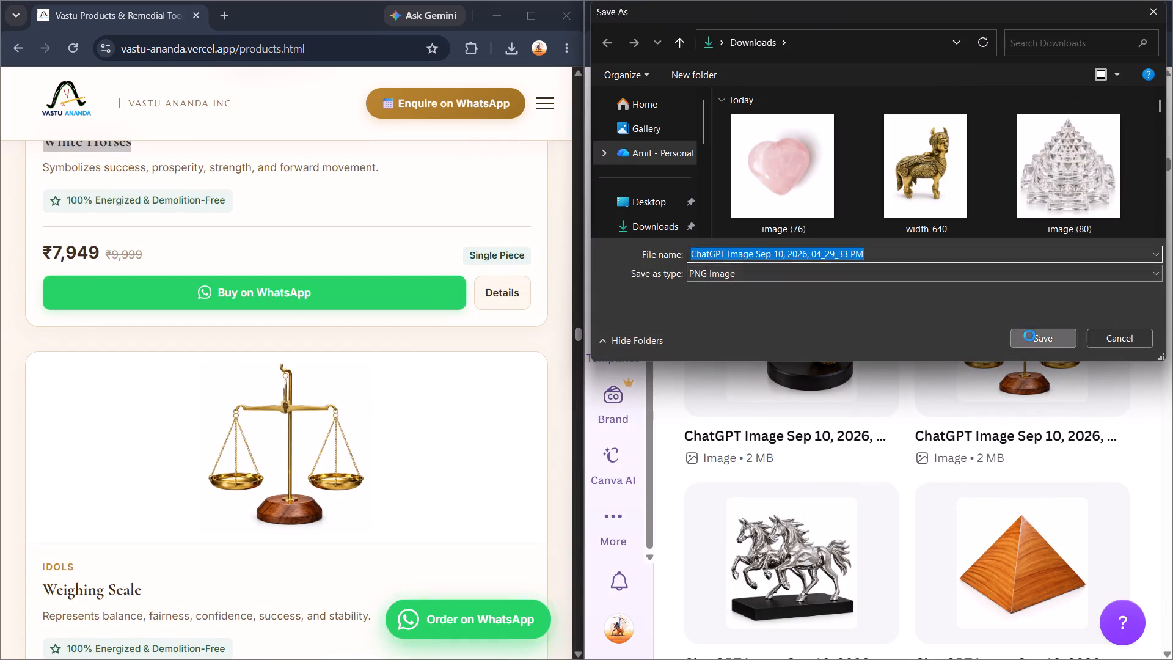
# Download the brass weighing scale image from the Canva uploads and save it as a PNG to Downloads.
pyautogui.click(1111, 280)
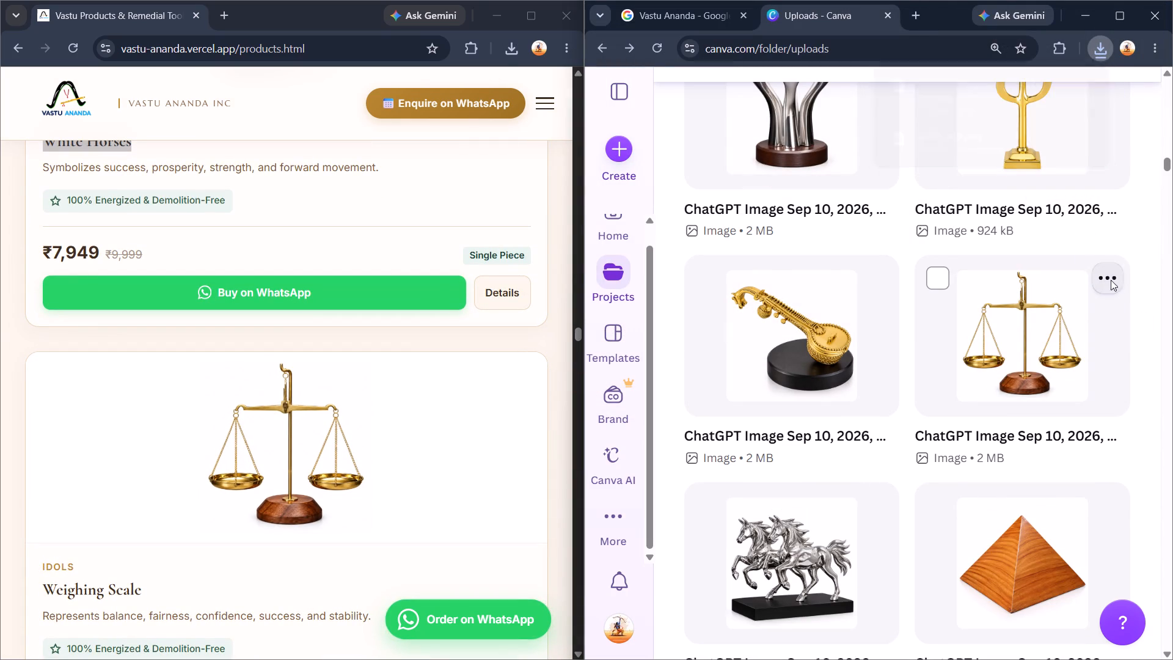
pyautogui.click(940, 373)
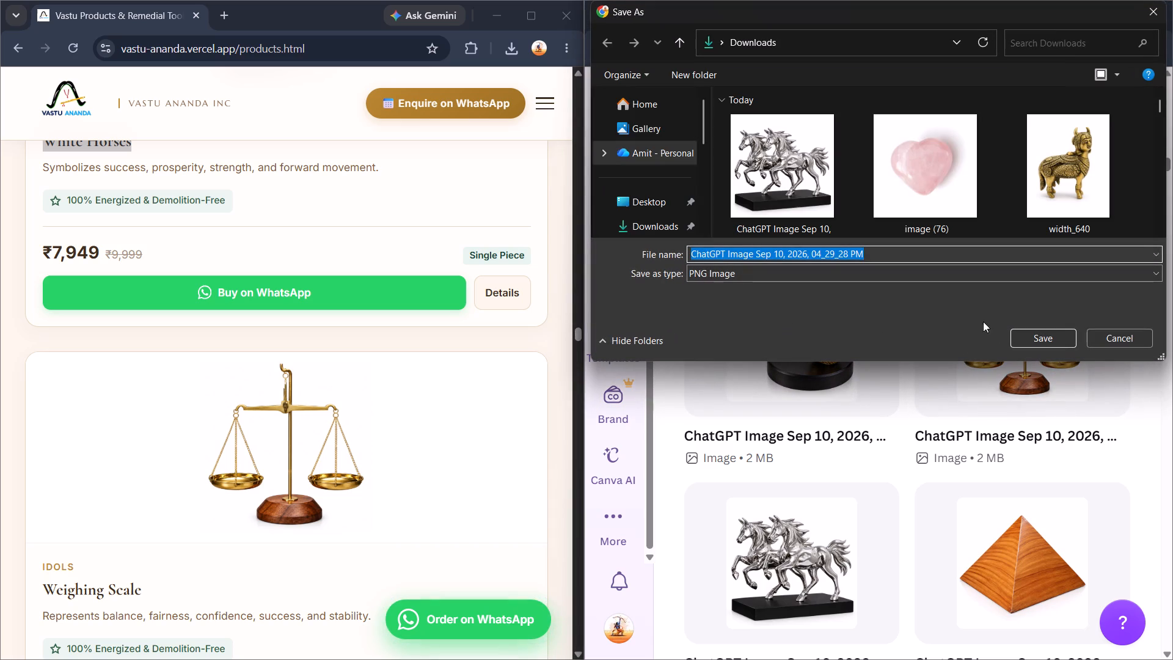
pyautogui.click(1036, 343)
# Download the golden veena image from the Canva uploads and save it as a PNG to Downloads.
pyautogui.scroll(-5, 396, 381)
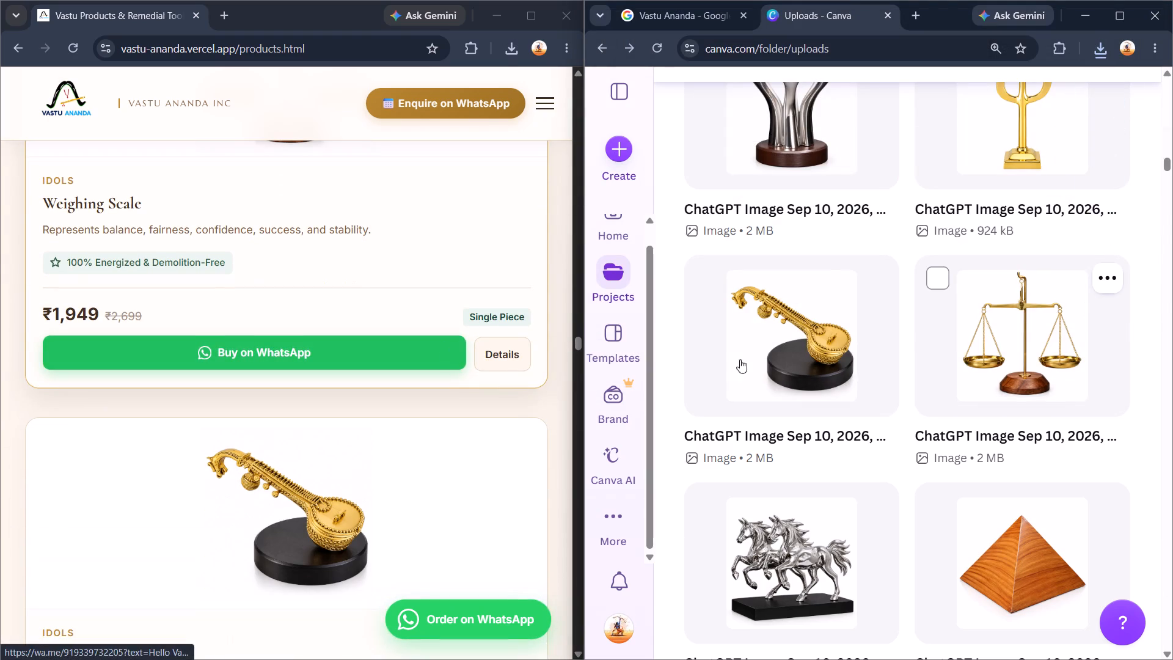
pyautogui.click(882, 274)
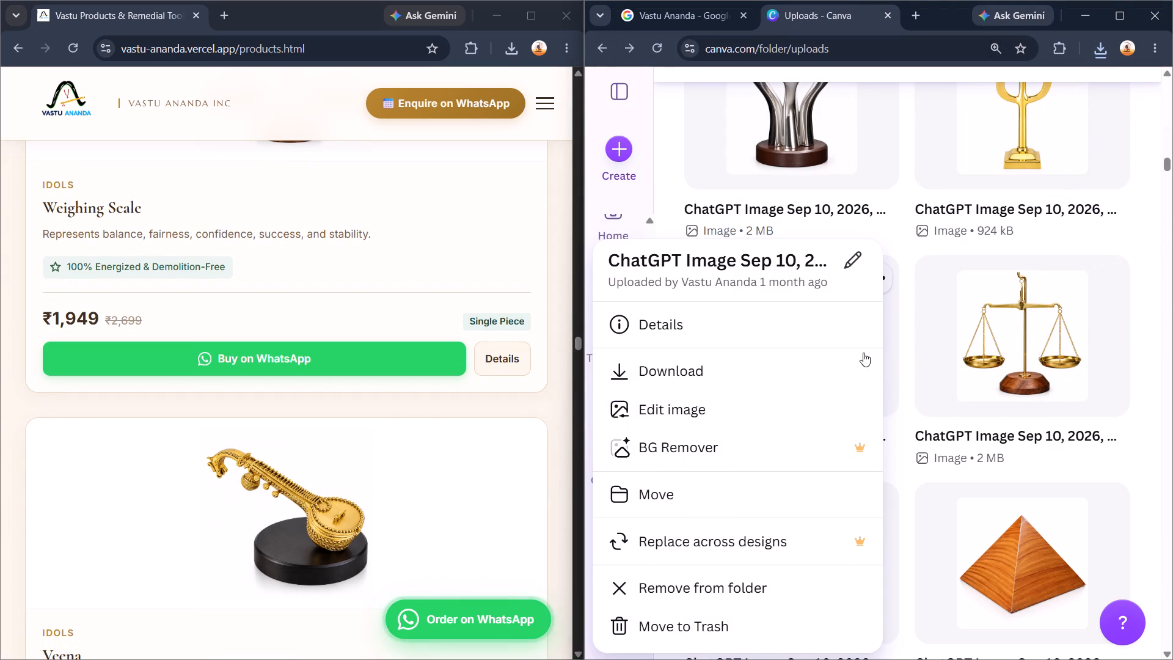
pyautogui.click(831, 362)
pyautogui.scroll(-6, 347, 450)
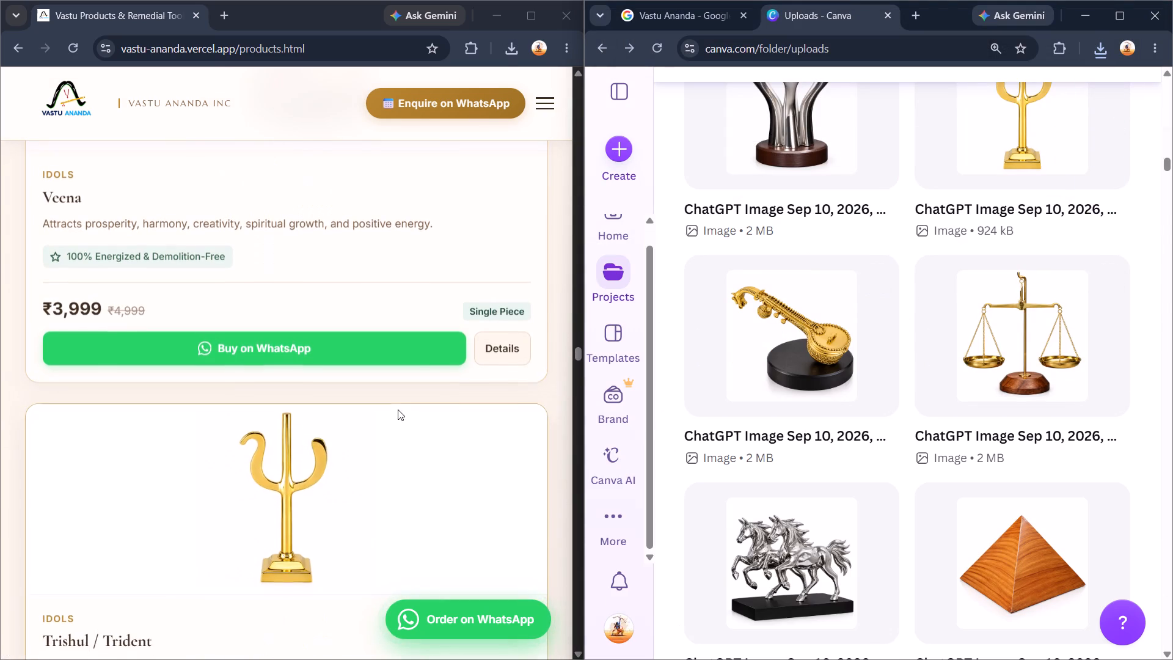
pyautogui.scroll(-2, 436, 394)
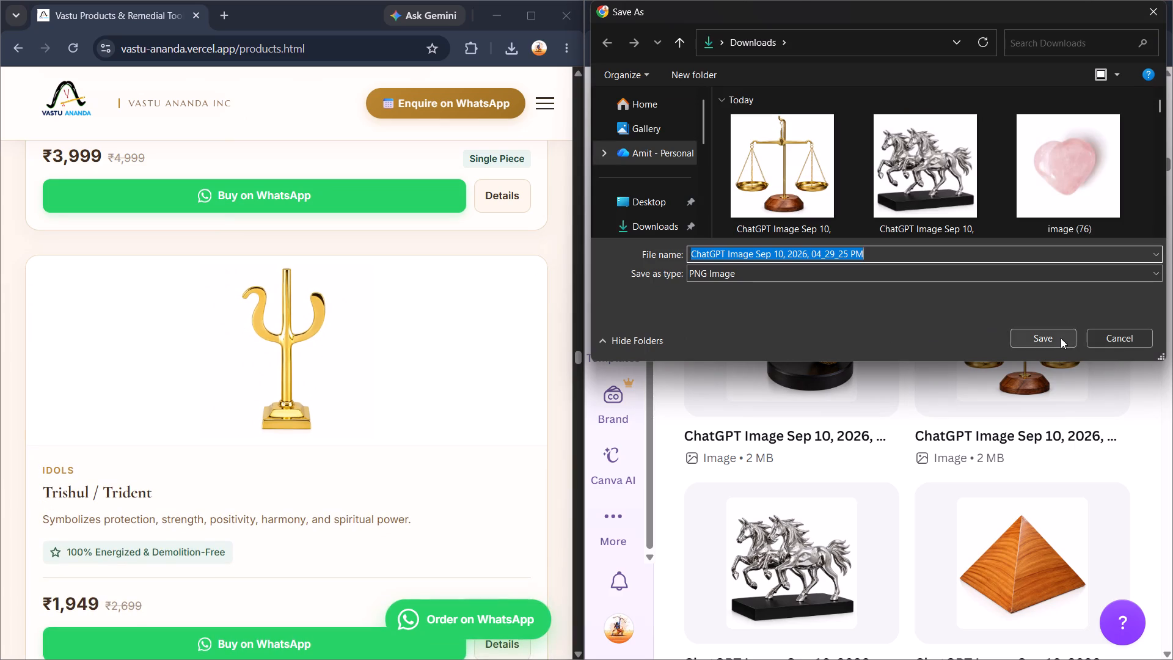
pyautogui.click(1061, 338)
# Download the golden trident image from the Canva uploads and save it as a PNG to Downloads.
pyautogui.scroll(3, 1032, 329)
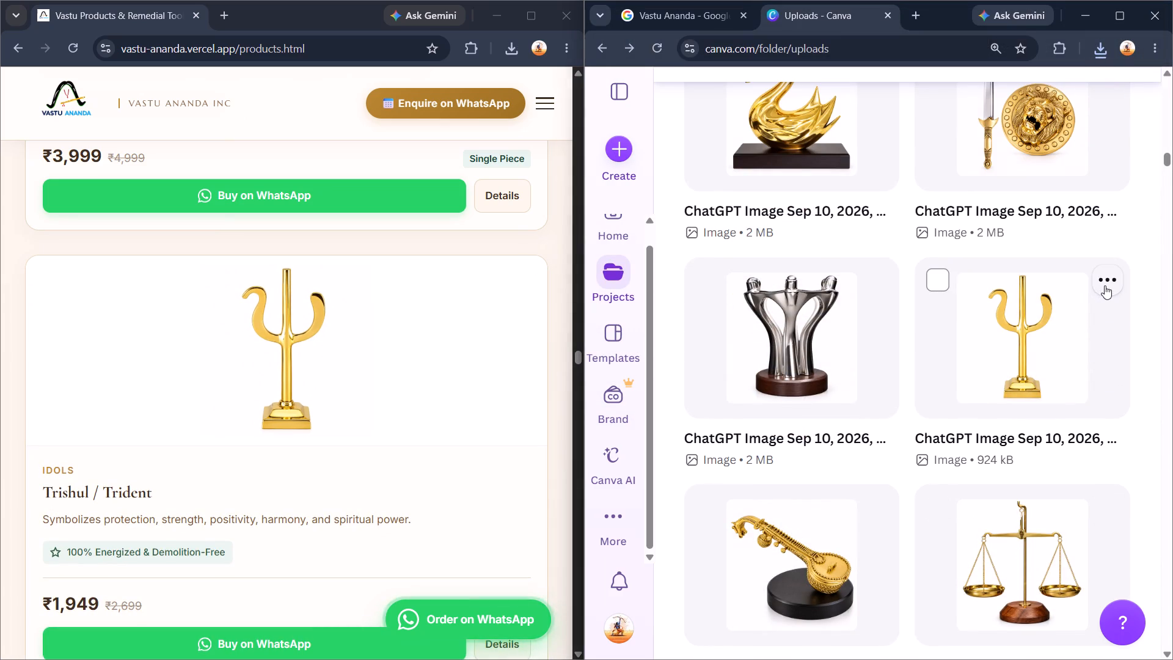
pyautogui.click(1105, 285)
pyautogui.click(921, 369)
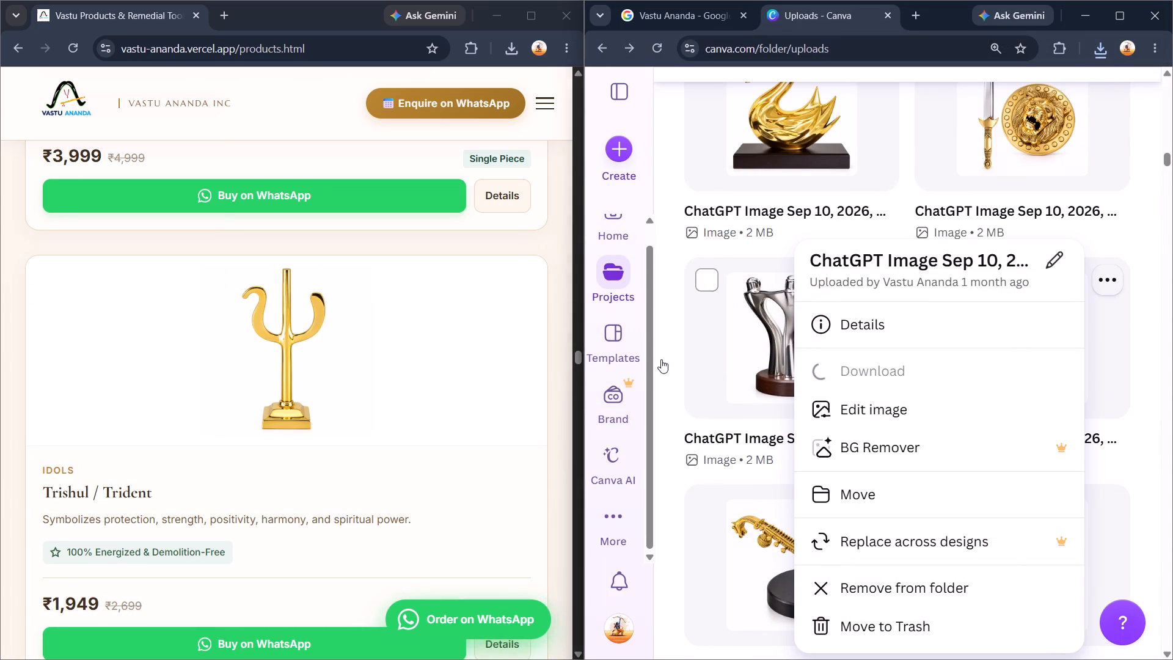
pyautogui.scroll(-6, 384, 361)
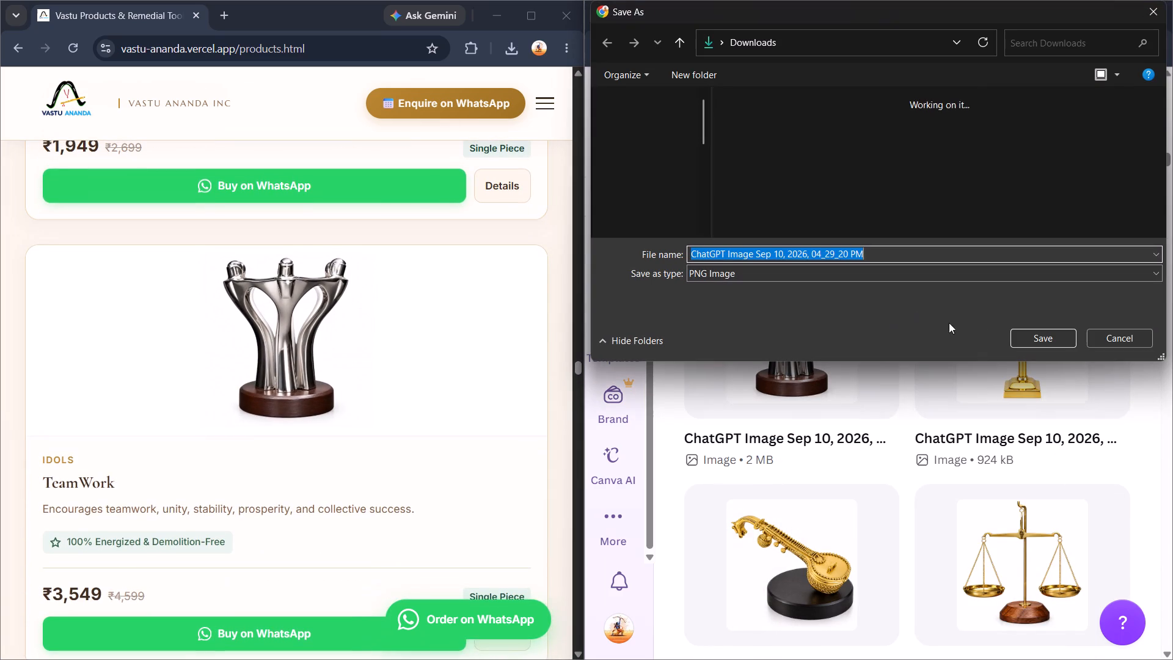
pyautogui.click(1036, 336)
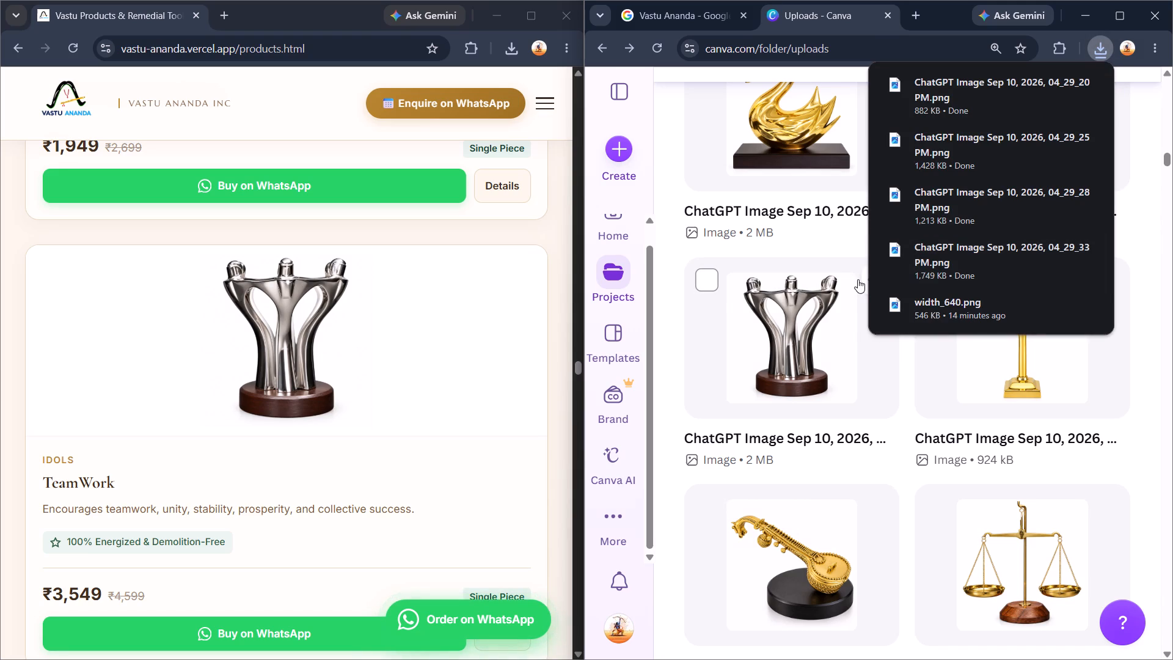
# Download the silver teamwork figures statue image from the Canva uploads and save it as a PNG to Downloads.
pyautogui.click(863, 281)
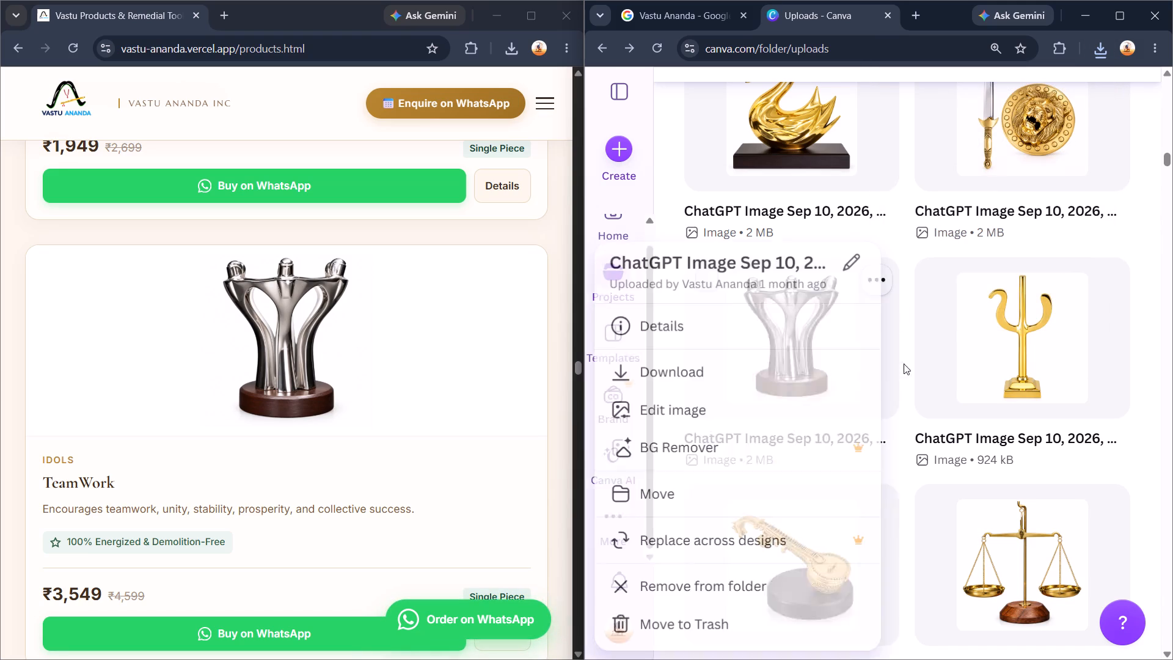
pyautogui.click(774, 369)
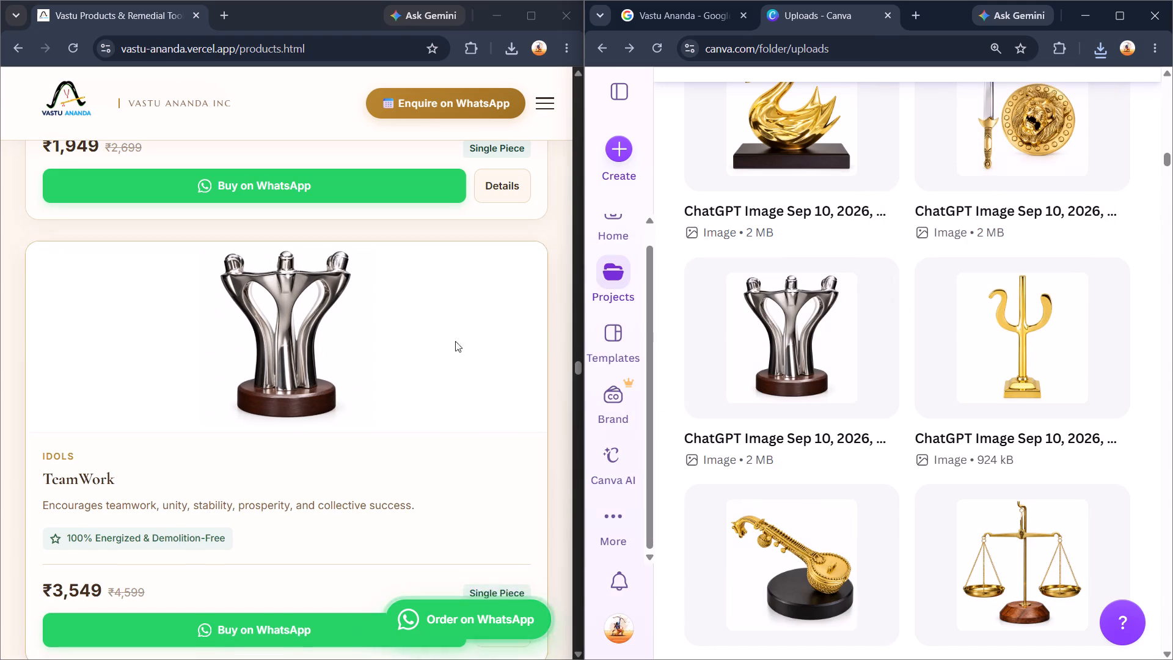
pyautogui.scroll(-6, 345, 351)
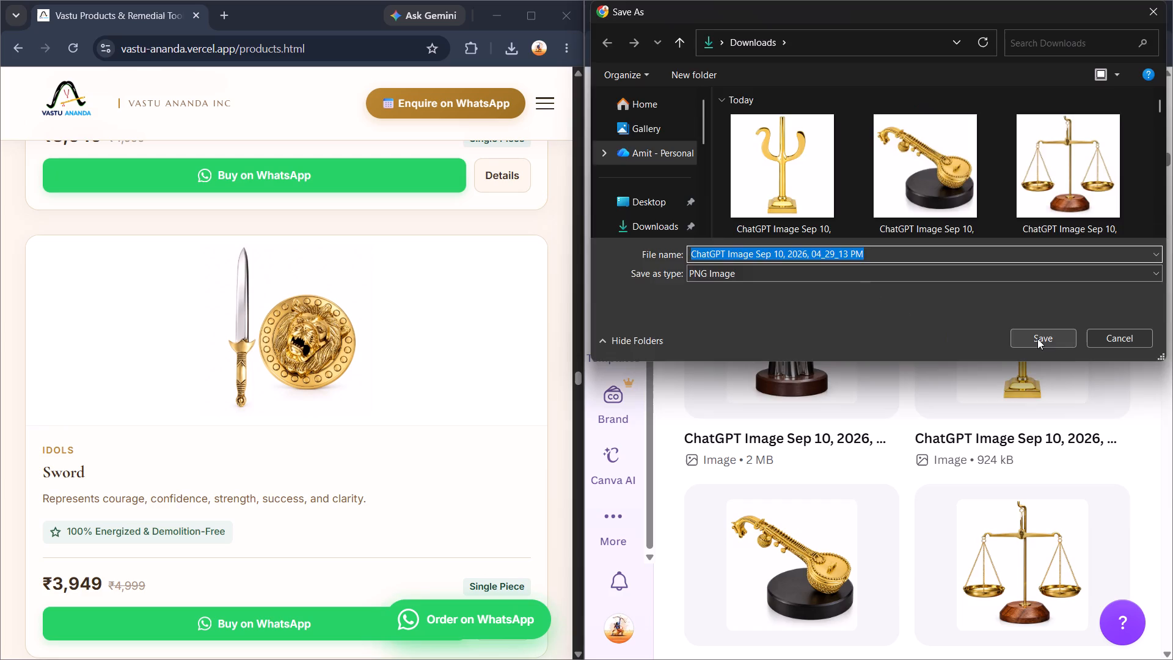
pyautogui.click(1037, 339)
# Download the sword with golden lion shield image from the Canva uploads and save it as a PNG to Downloads.
pyautogui.scroll(4, 1035, 351)
pyautogui.click(1113, 358)
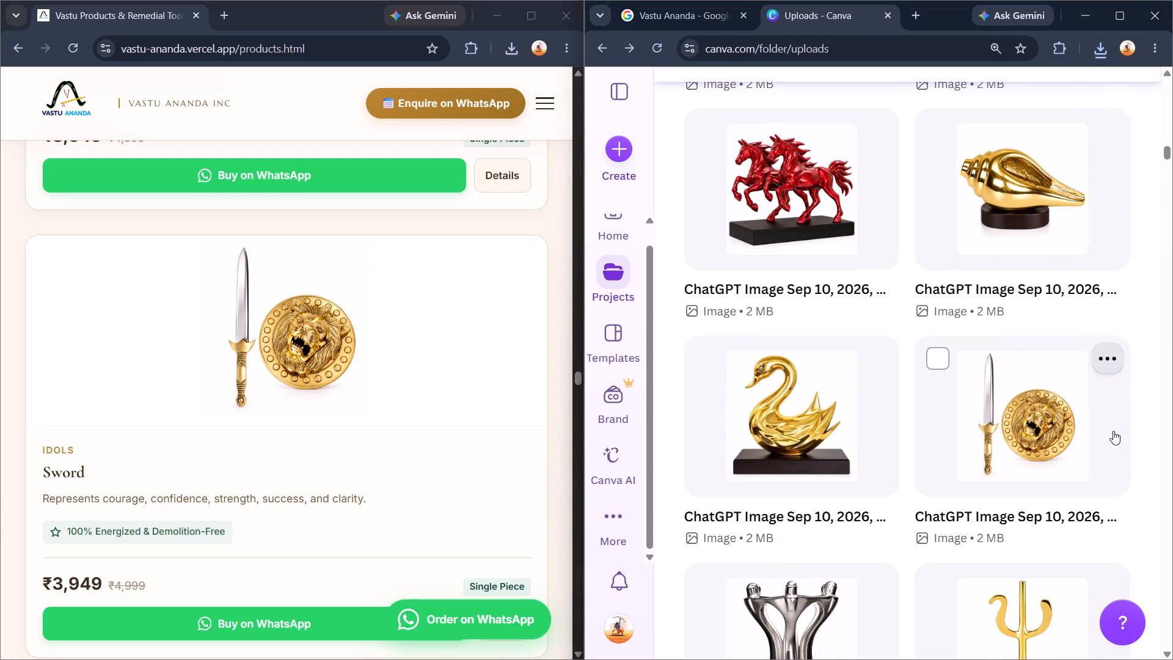
pyautogui.click(873, 378)
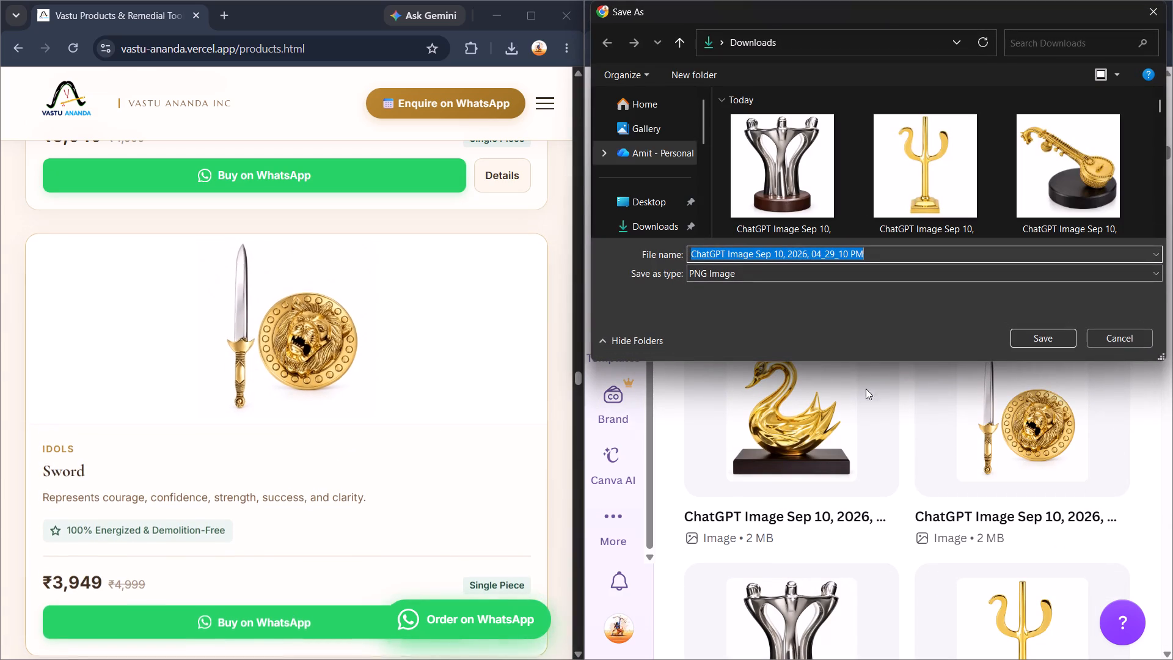
pyautogui.click(1053, 345)
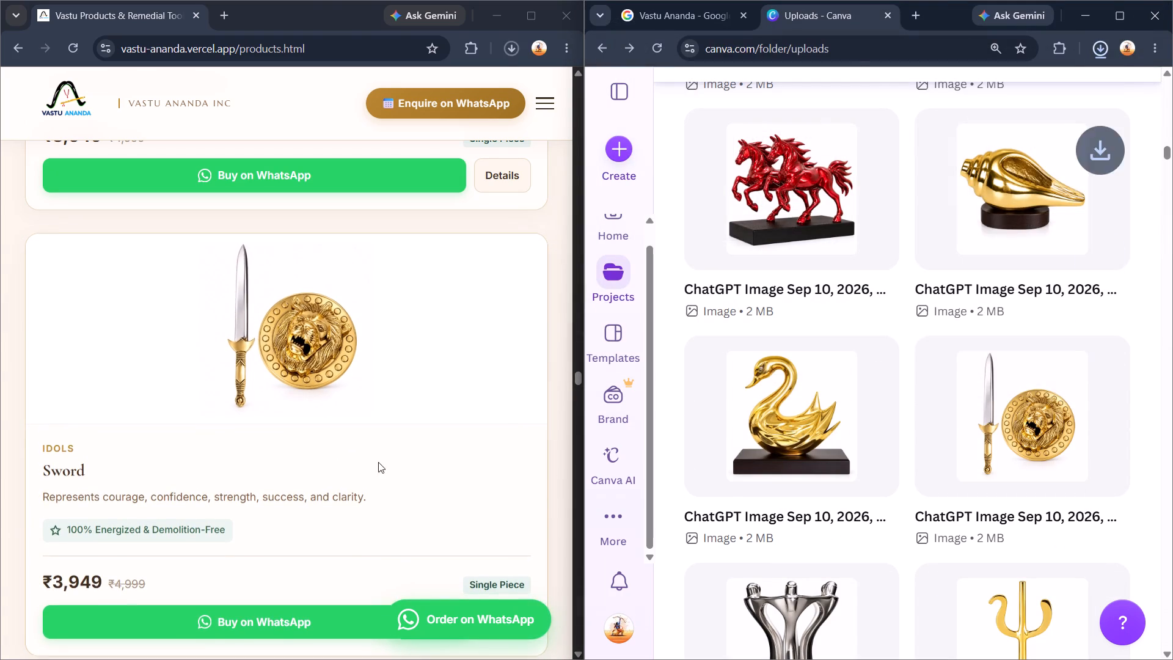
# Download the golden swan image matching the website's Swan product from Canva and save it as a PNG to Downloads.
pyautogui.scroll(-6, 365, 458)
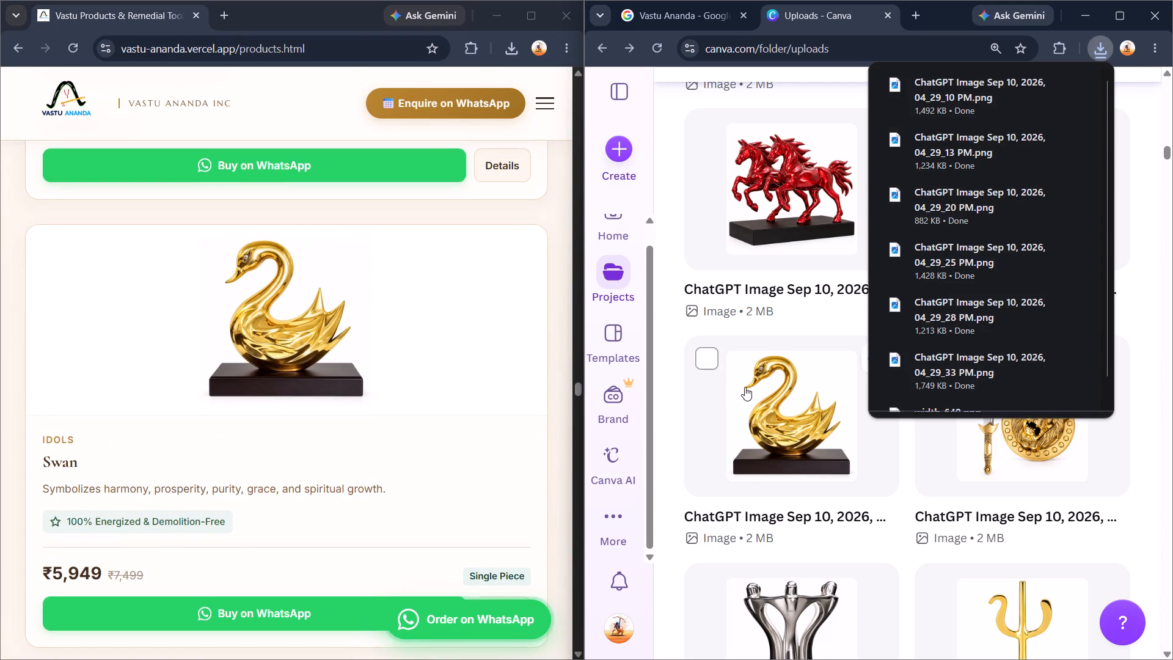
pyautogui.scroll(1, 863, 399)
pyautogui.click(877, 439)
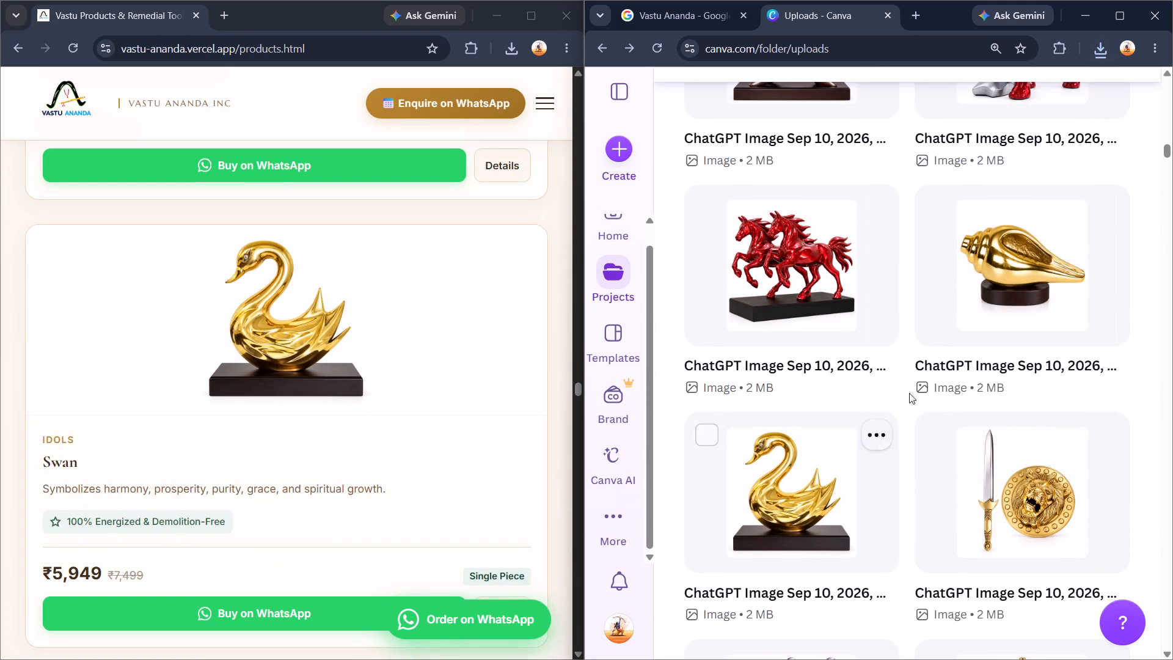
pyautogui.click(779, 368)
pyautogui.scroll(-4, 250, 365)
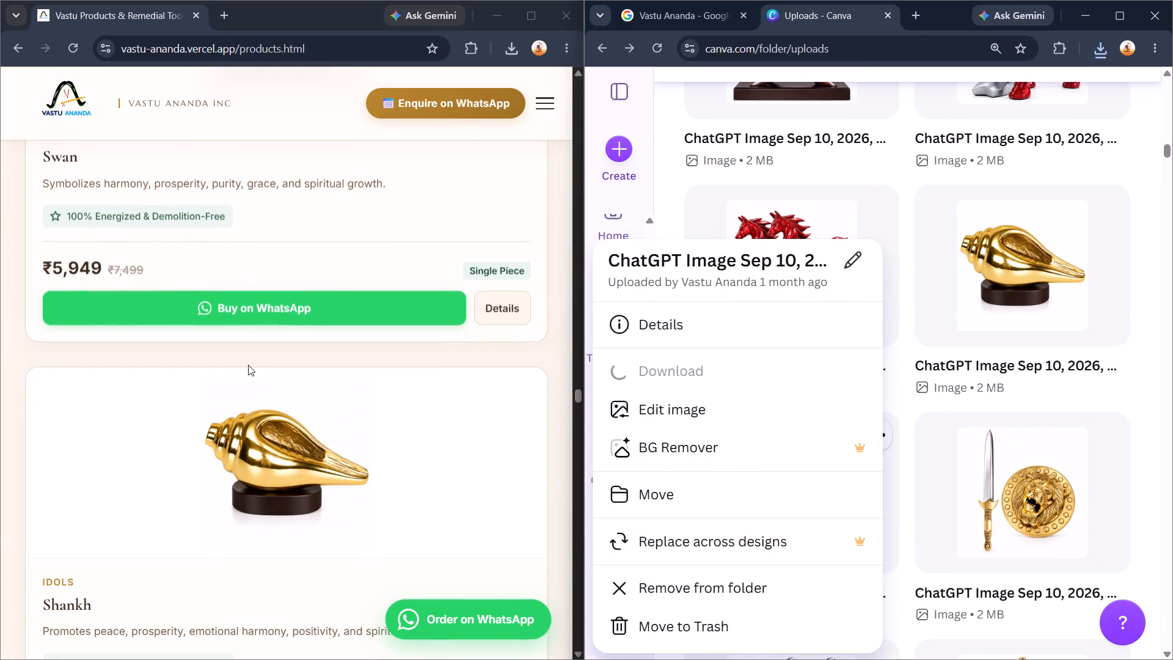
pyautogui.scroll(-1, 248, 365)
pyautogui.click(1028, 334)
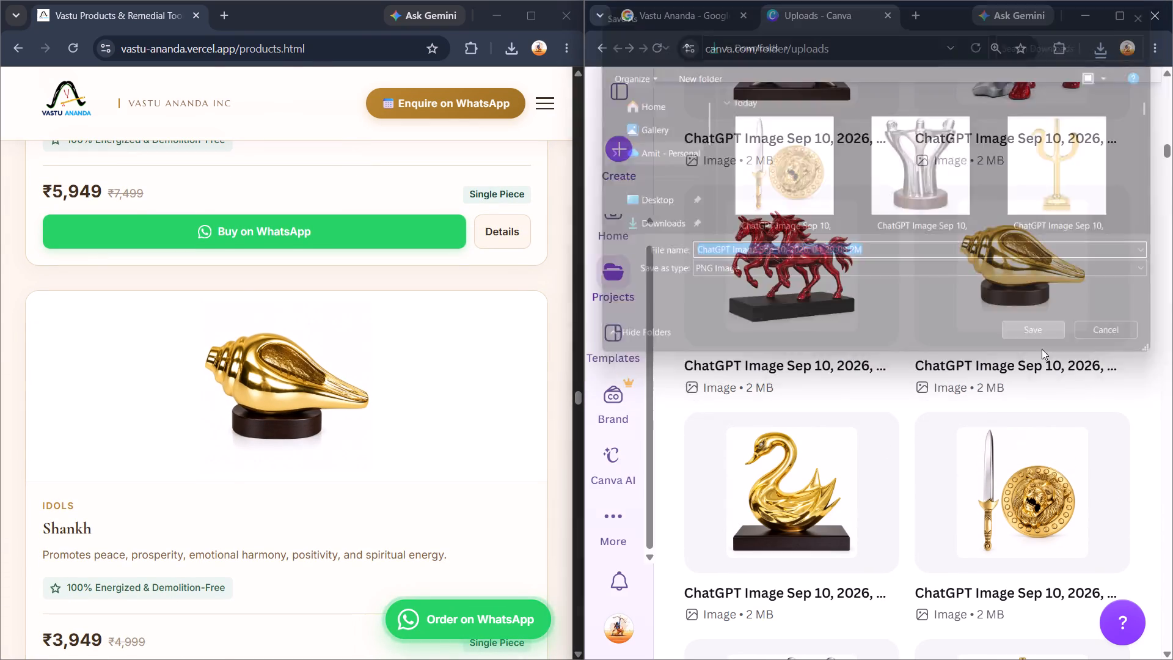
# Download the golden conch image for the Shankh product from the Canva uploads and save it as a PNG to Downloads.
pyautogui.scroll(2, 1064, 373)
pyautogui.click(1113, 358)
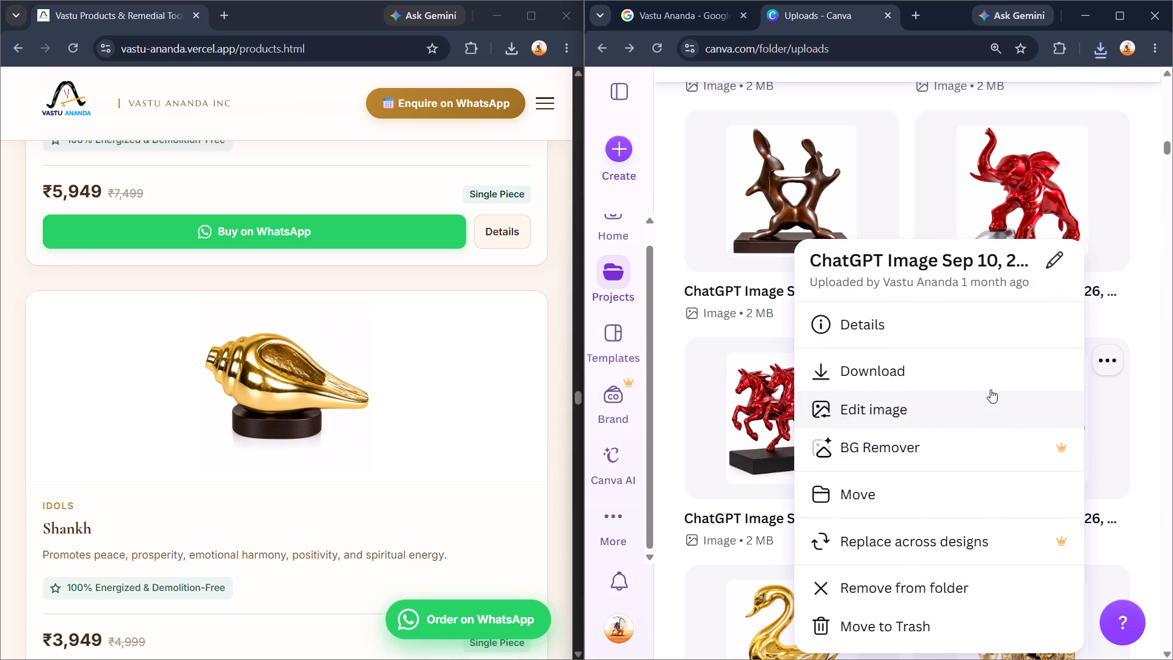
pyautogui.click(973, 380)
pyautogui.scroll(-5, 312, 433)
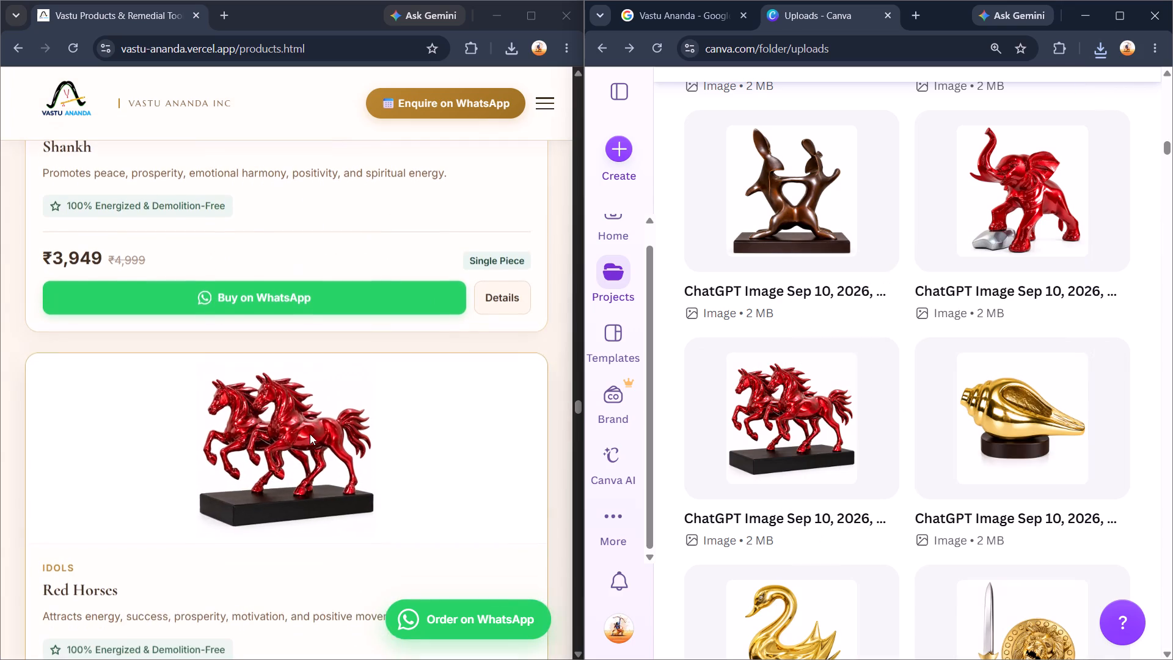
pyautogui.click(1063, 337)
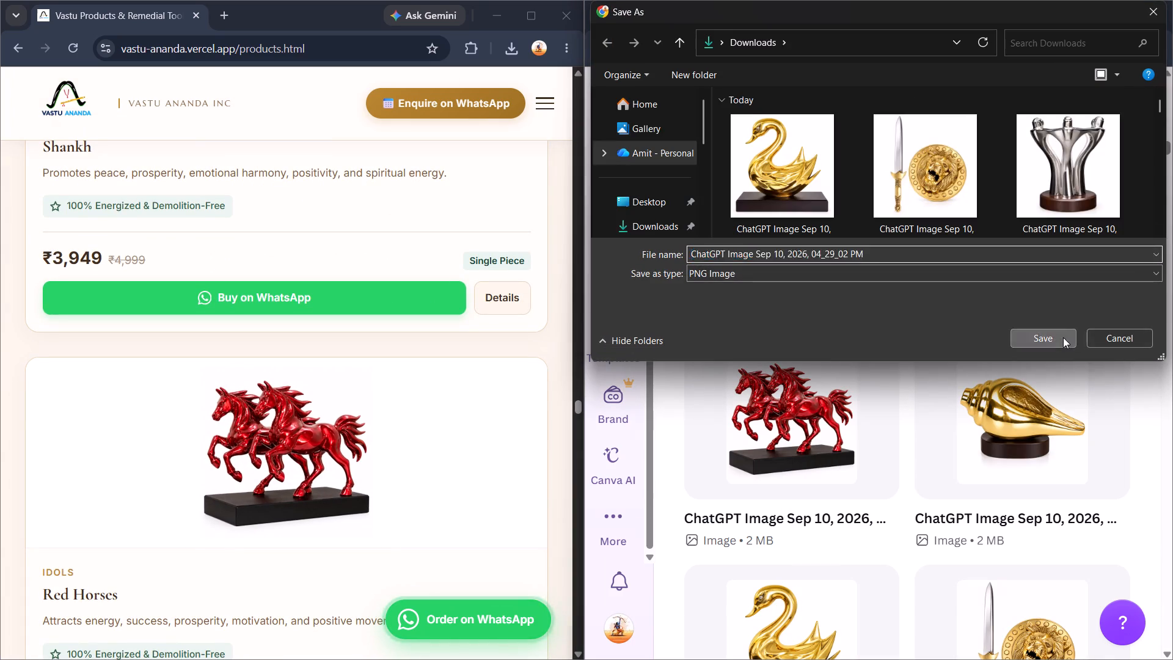
# Download the red two-horse statue image from the Canva uploads and save it as a PNG to Downloads.
pyautogui.click(886, 359)
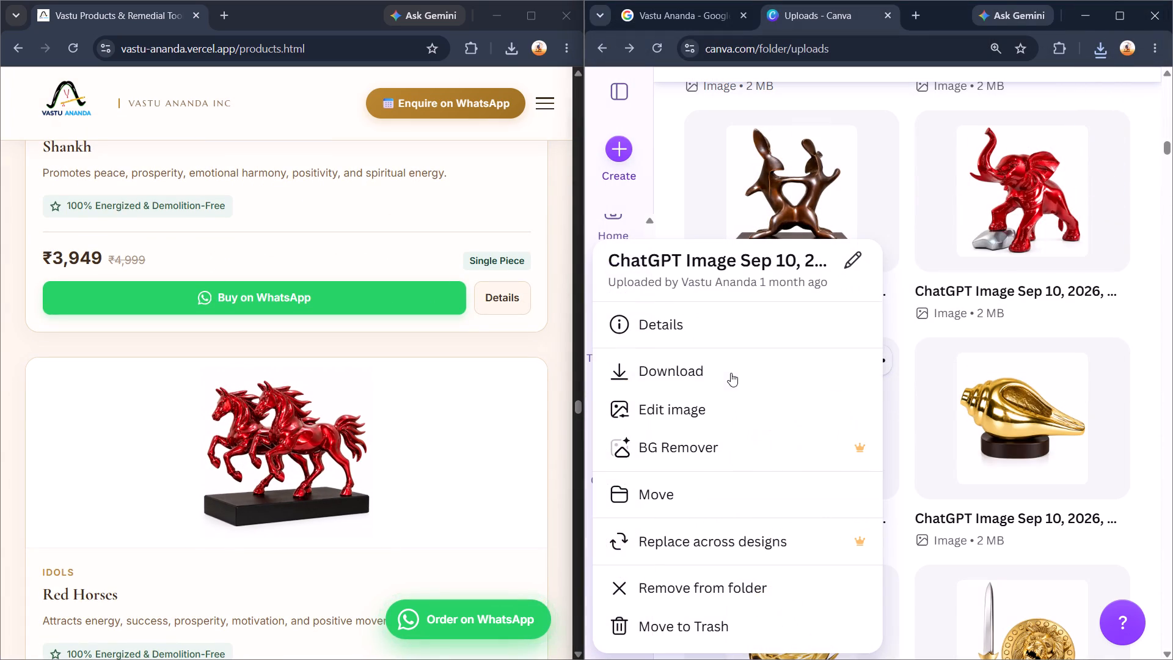
pyautogui.click(731, 373)
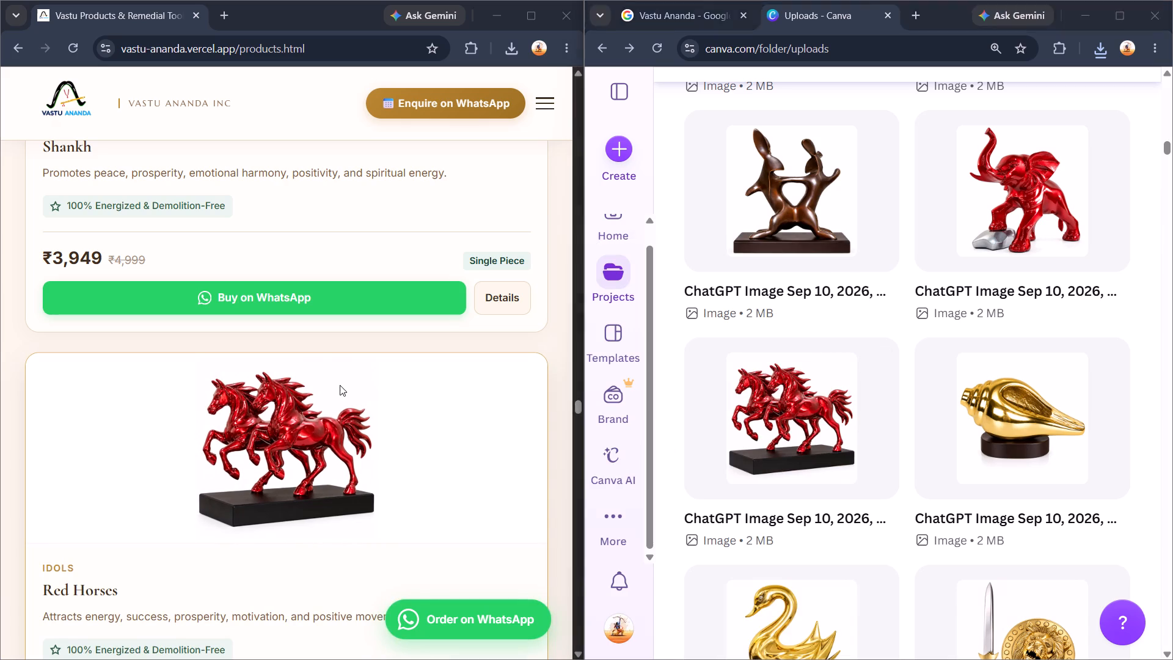
pyautogui.click(1040, 342)
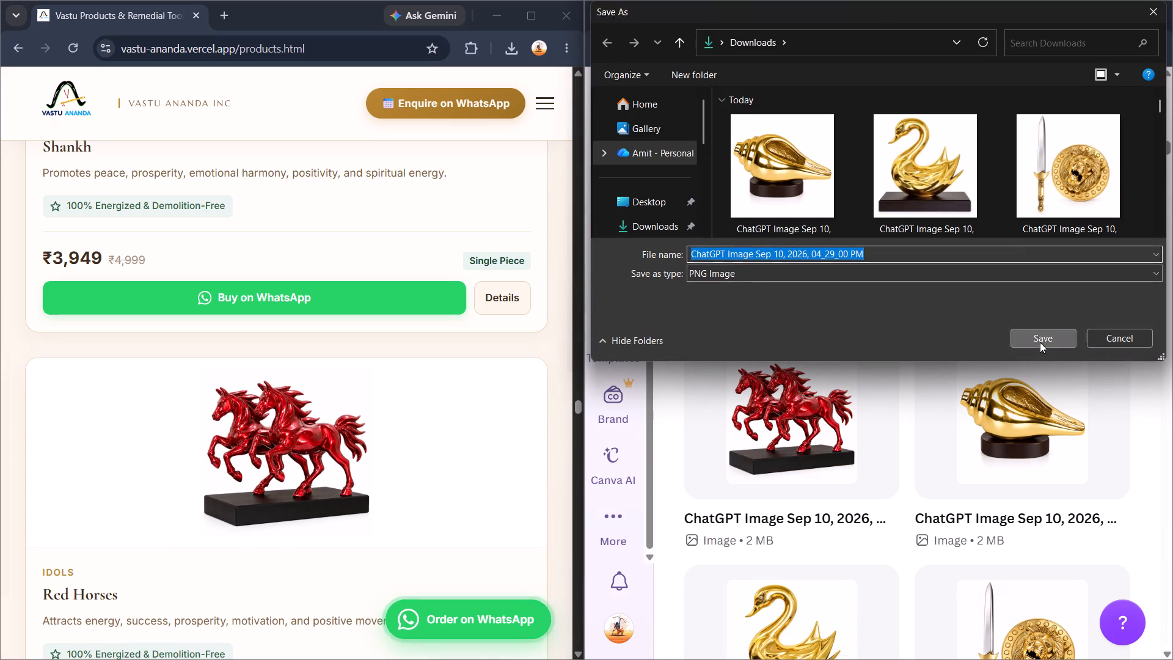
# Find the website's next idol, Red Elephant, in the Canva uploads and save its image as a PNG to Downloads.
pyautogui.scroll(-5, 300, 389)
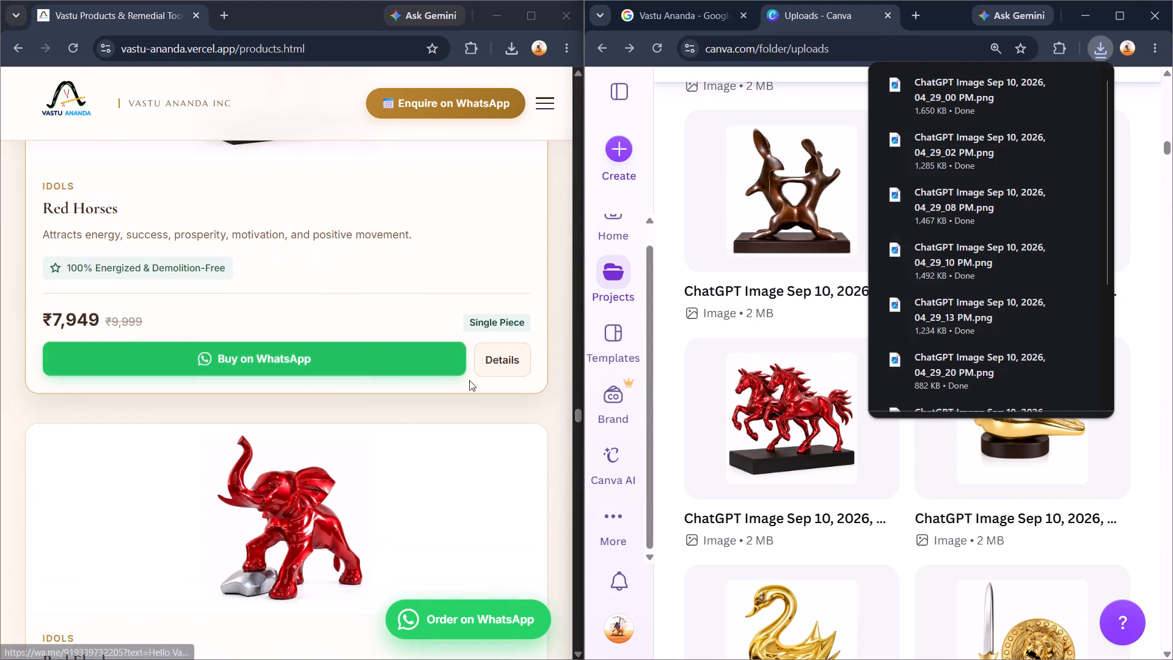
pyautogui.scroll(4, 751, 384)
pyautogui.click(1118, 442)
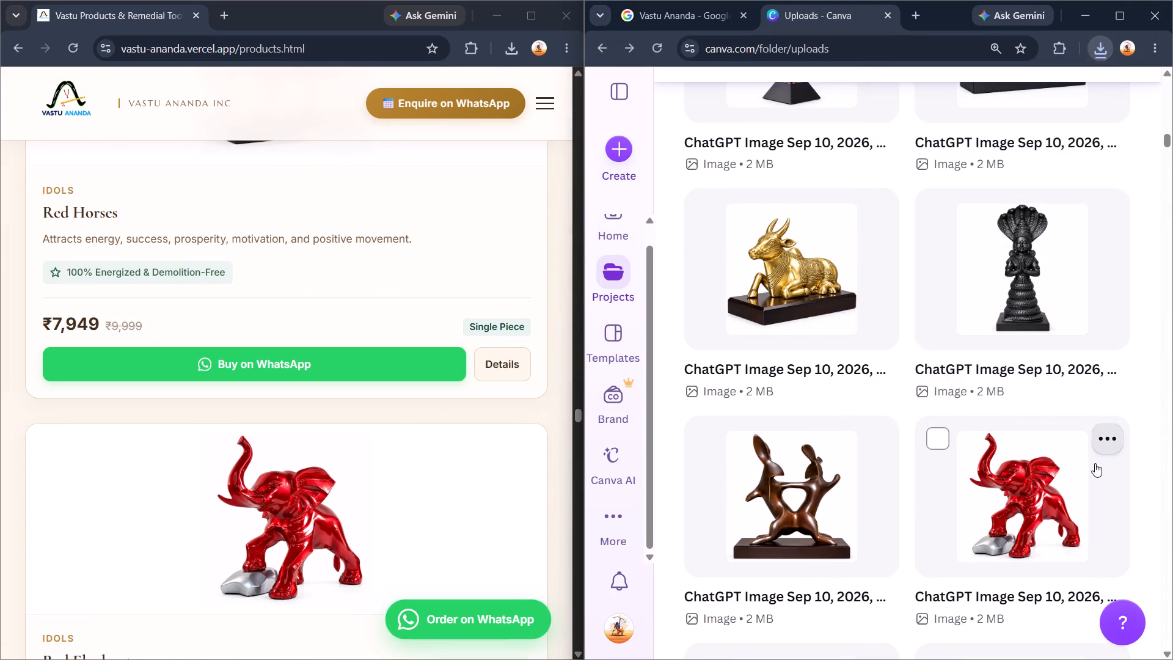
pyautogui.click(952, 377)
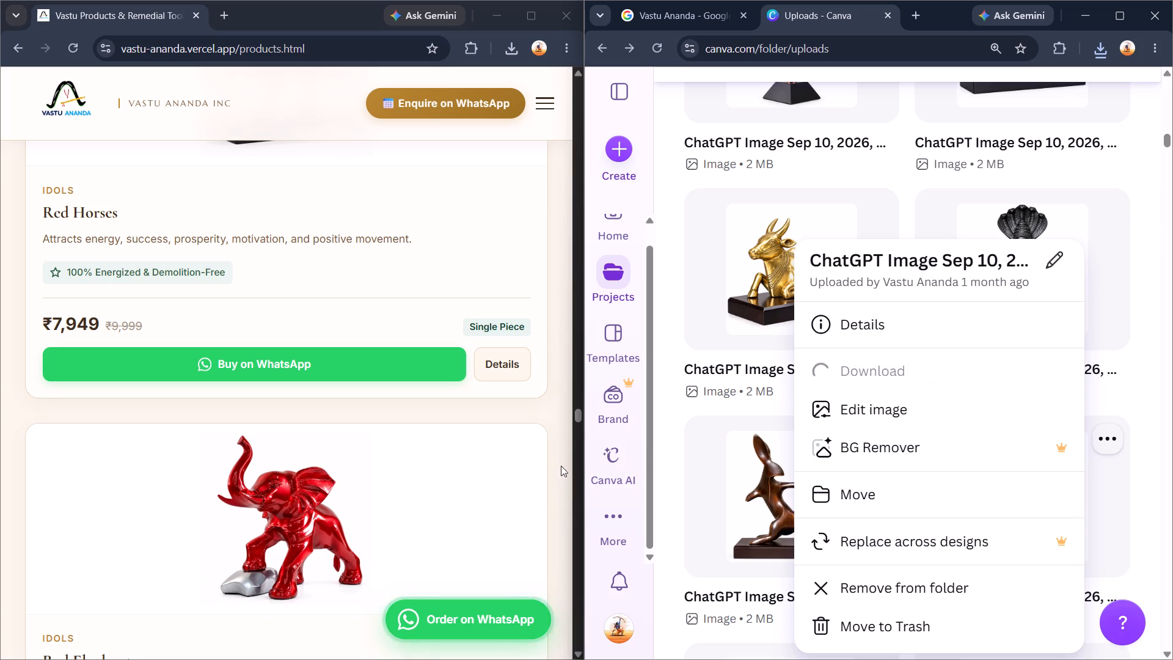
pyautogui.scroll(-4, 367, 444)
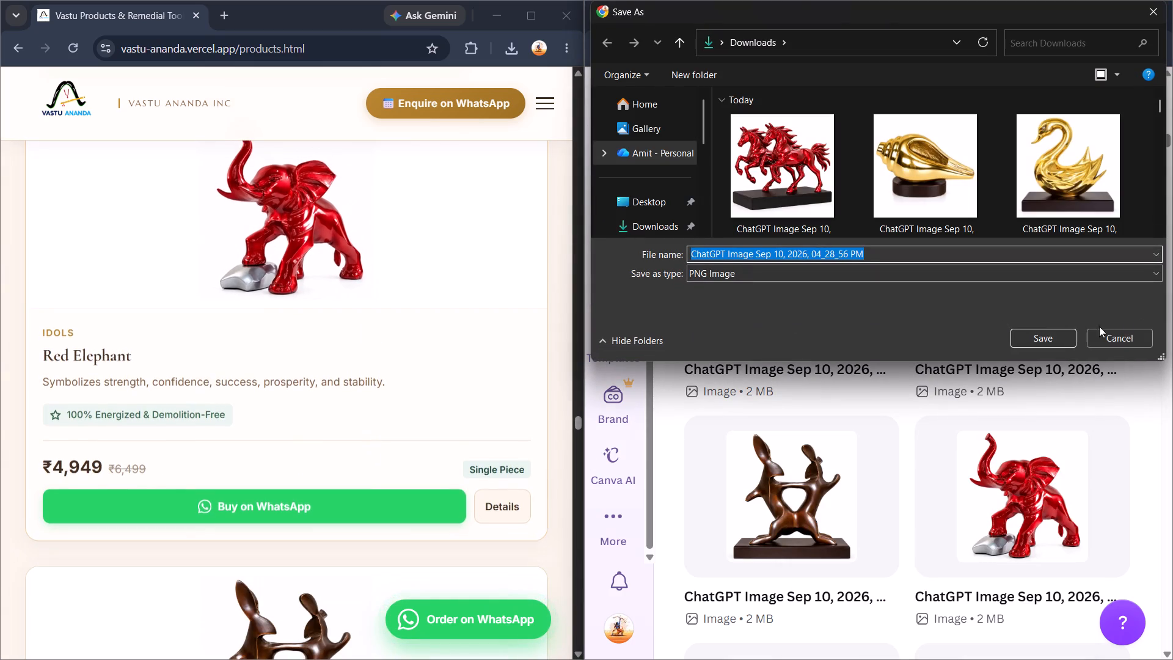
pyautogui.click(1051, 334)
# Download the brown rabbits statue image from the Canva uploads and save it as a PNG to Downloads.
pyautogui.scroll(-4, 260, 349)
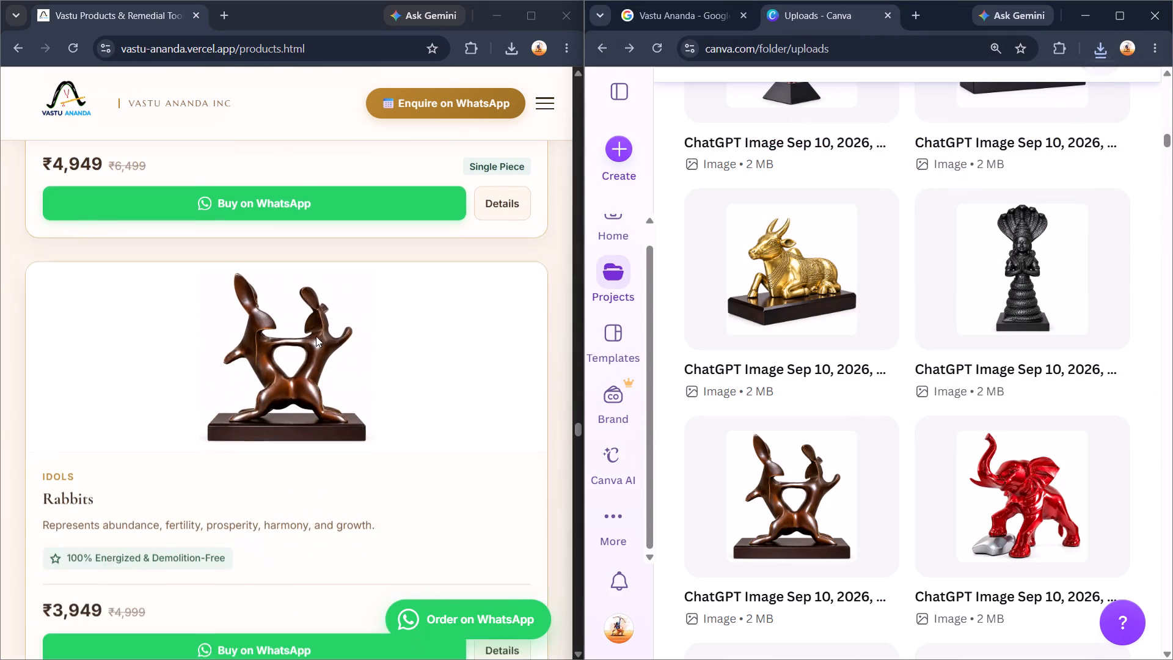
pyautogui.click(880, 435)
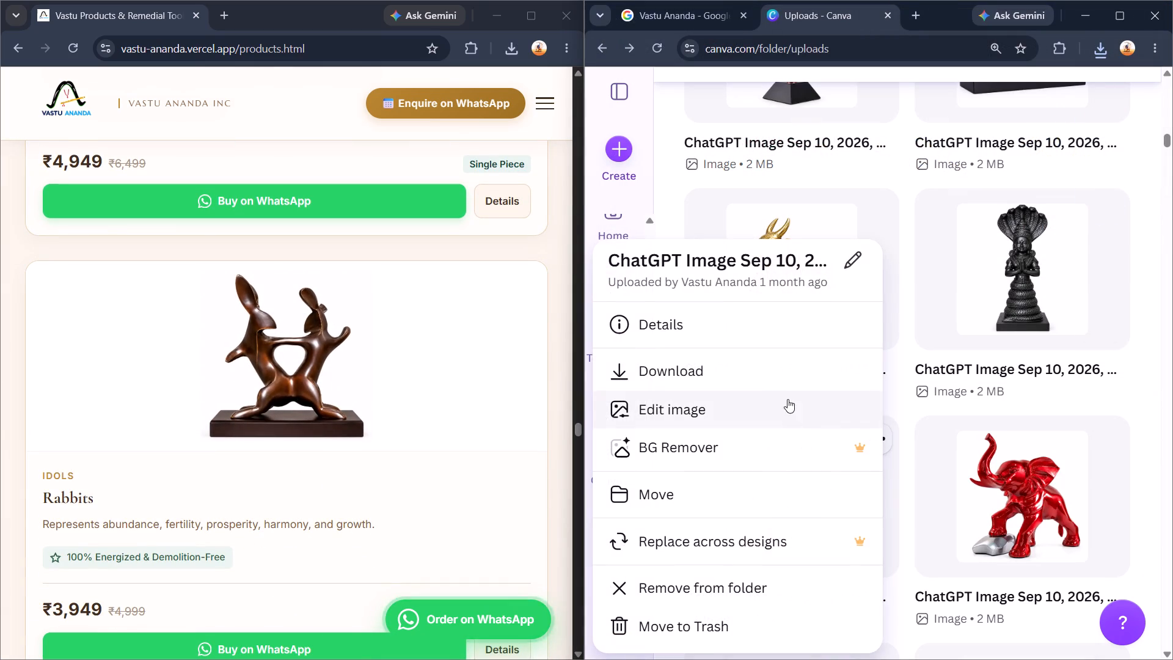
pyautogui.click(779, 377)
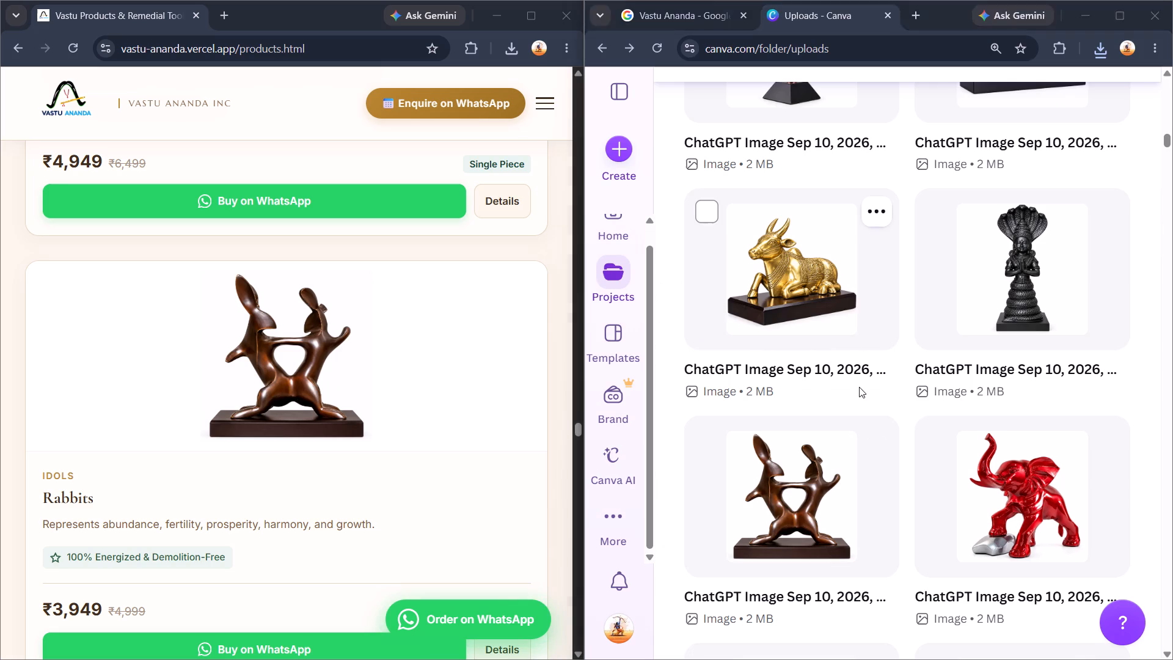
pyautogui.click(1034, 334)
# Find the black Patanjali statue image in the Canva uploads and save it as a PNG to Downloads.
pyautogui.scroll(-5, 234, 384)
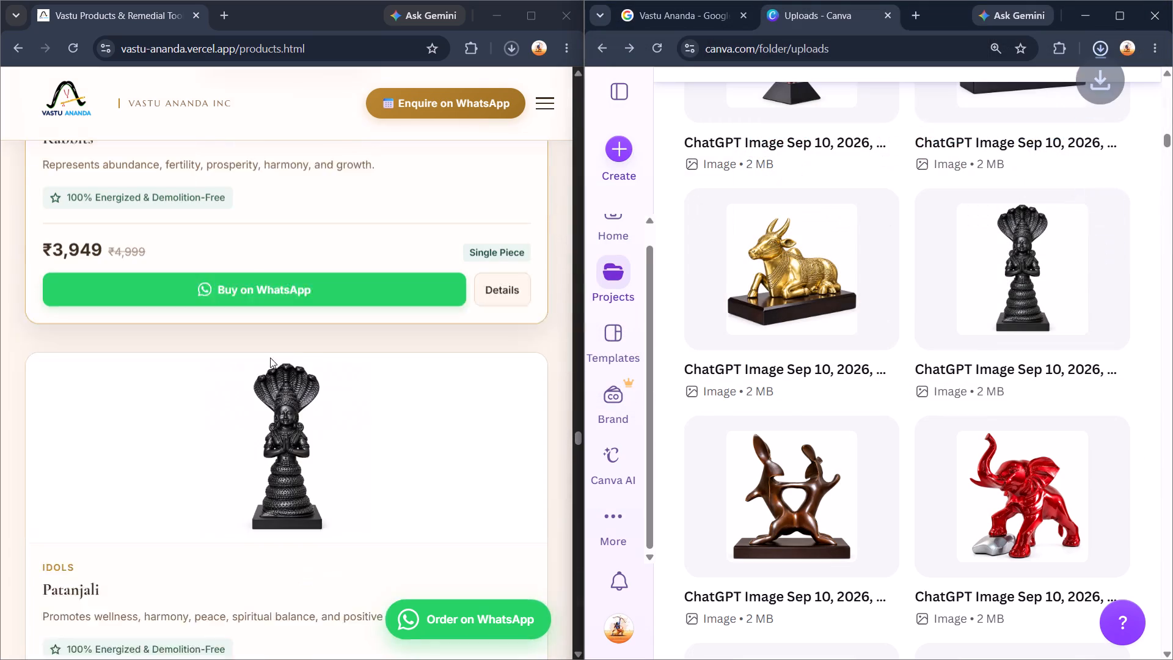
pyautogui.scroll(2, 1172, 340)
pyautogui.scroll(2, 1147, 411)
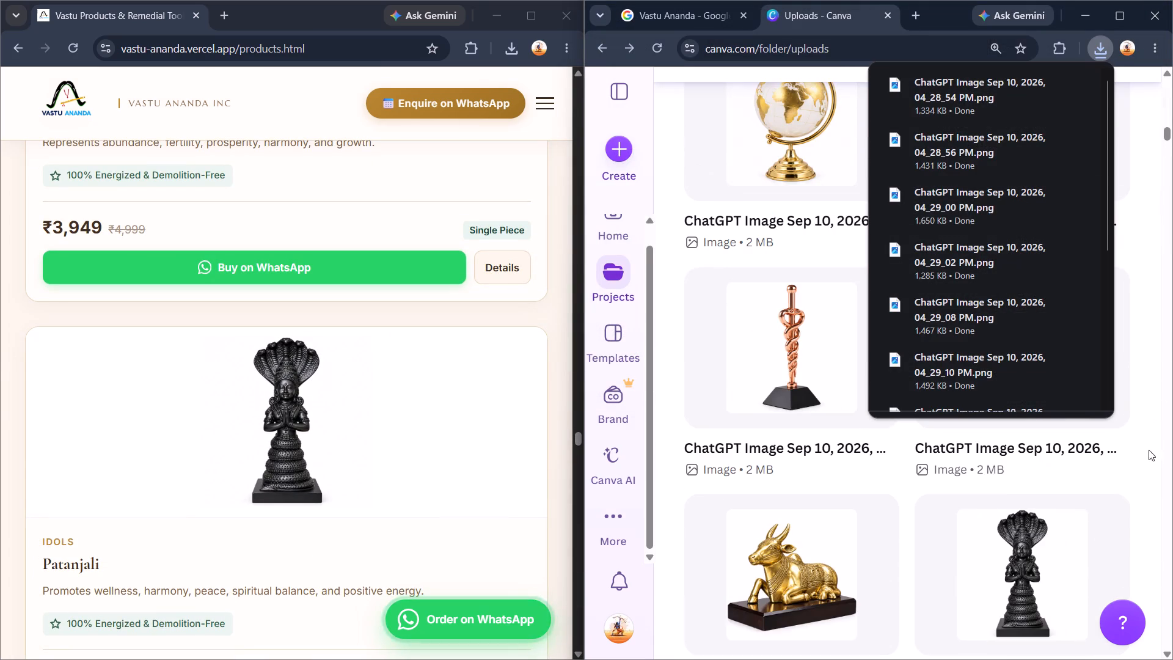
pyautogui.click(1103, 520)
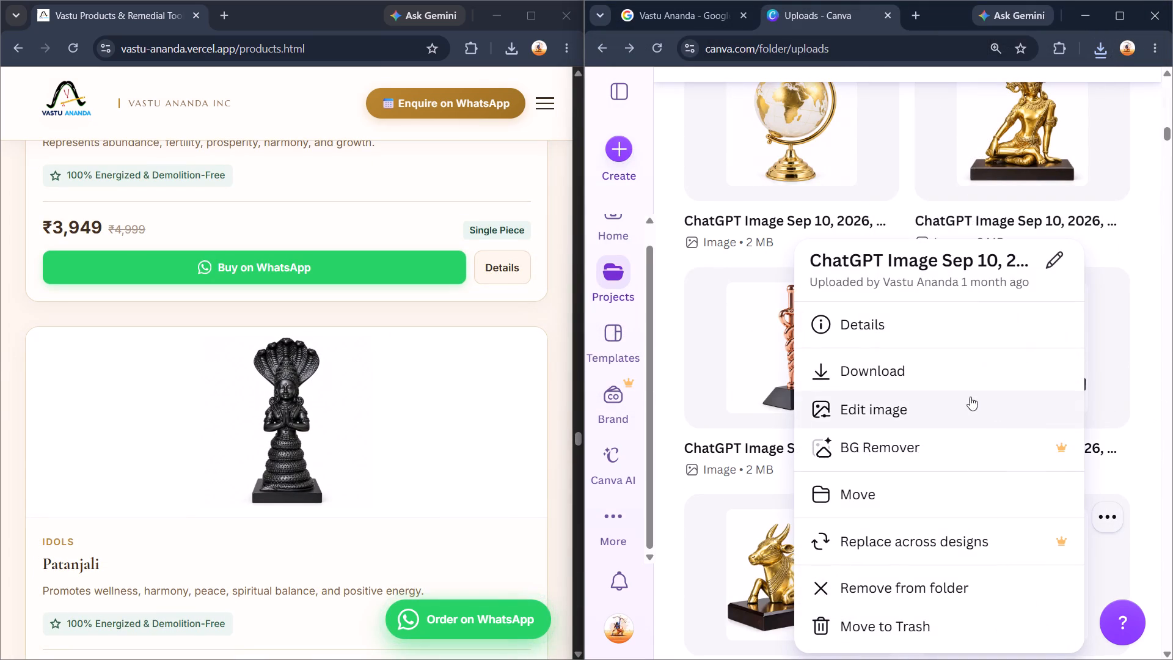
pyautogui.click(964, 377)
pyautogui.scroll(-2, 327, 425)
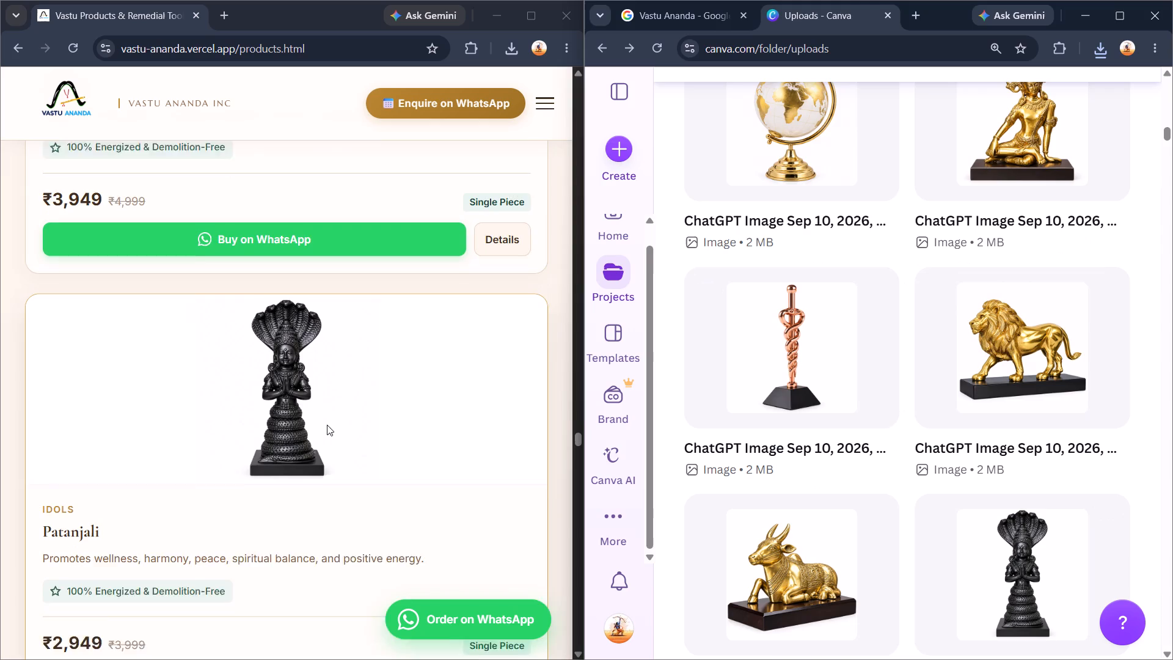
pyautogui.scroll(-3, 327, 425)
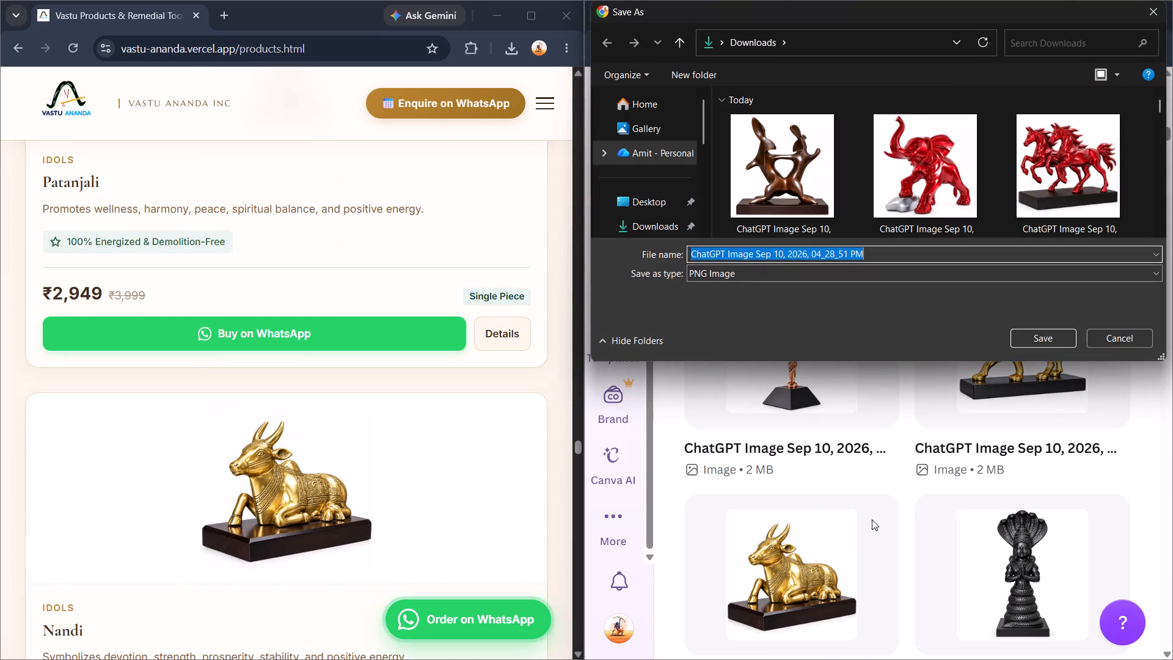
pyautogui.click(1049, 338)
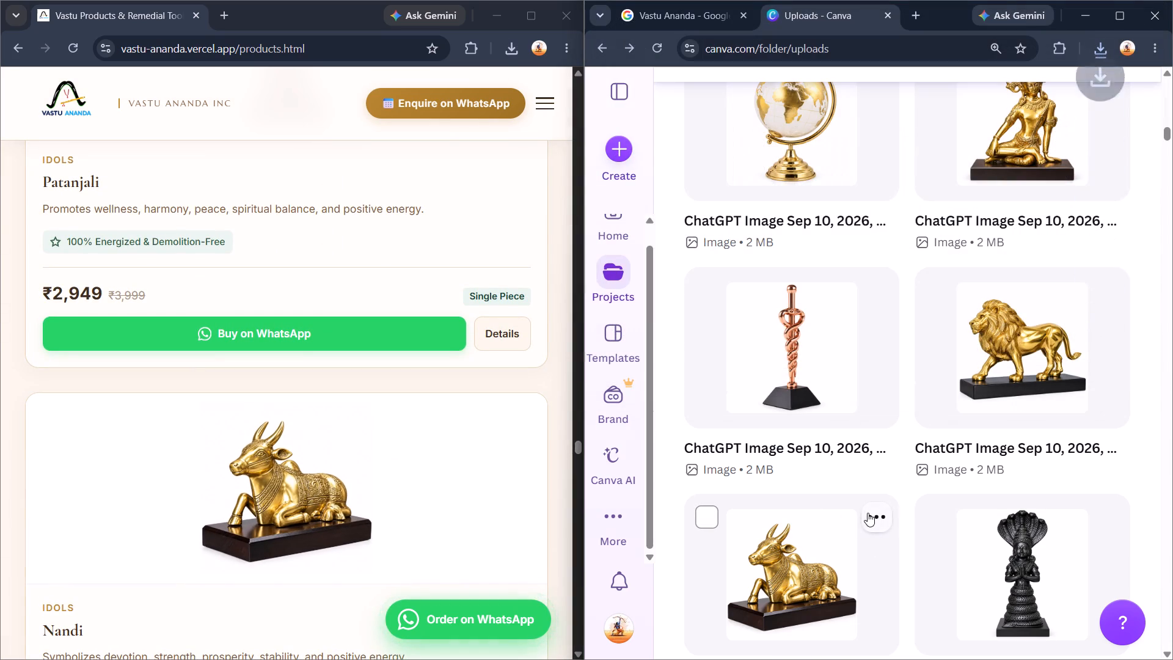
# Download the golden Nandi bull image from the Canva uploads and save it as a PNG to Downloads.
pyautogui.click(868, 513)
pyautogui.click(828, 370)
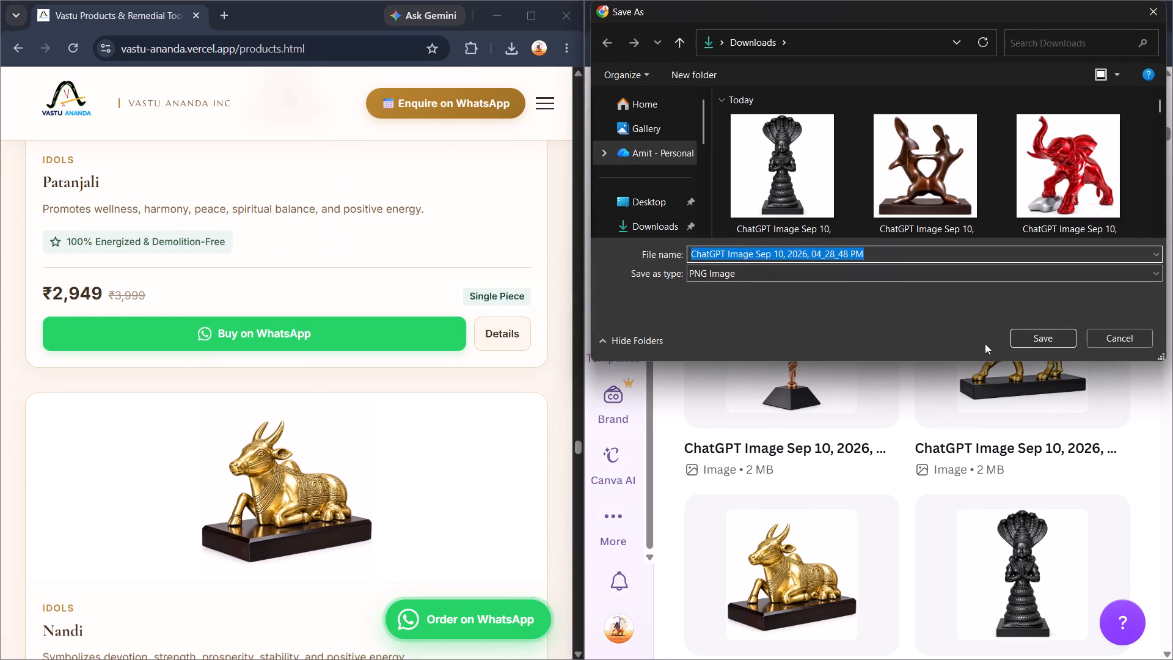
pyautogui.click(1026, 335)
# Find the golden lion statue image in the Canva uploads, matching the website's Lion product, and download it.
pyautogui.scroll(-6, 225, 402)
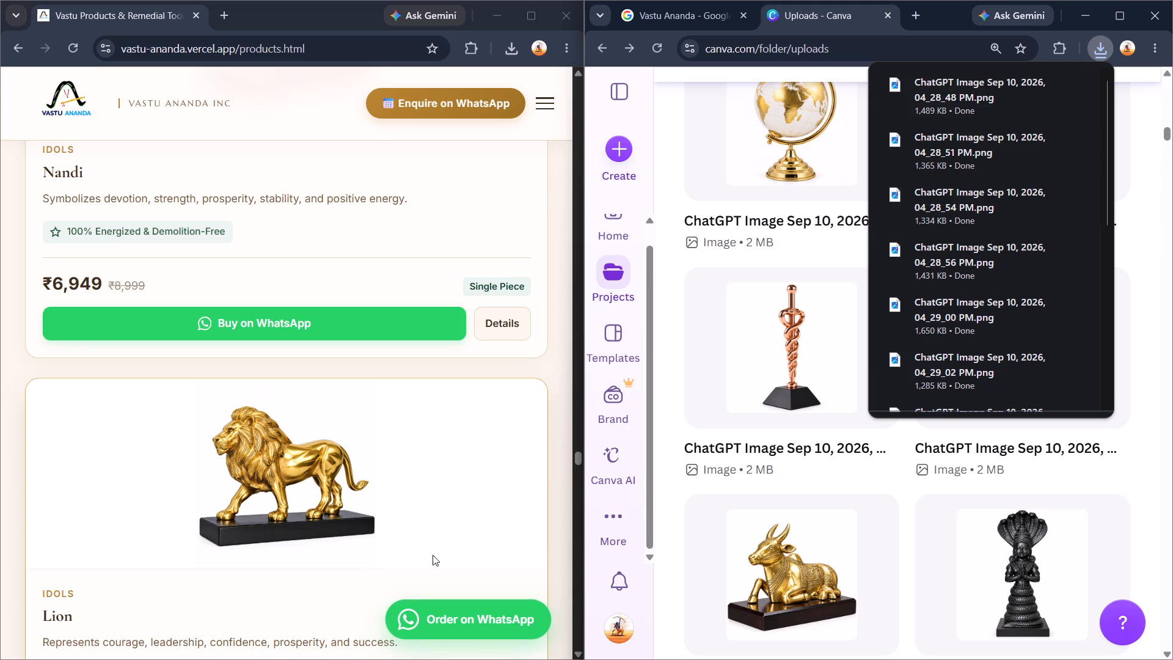
pyautogui.scroll(4, 393, 550)
pyautogui.scroll(-6, 393, 550)
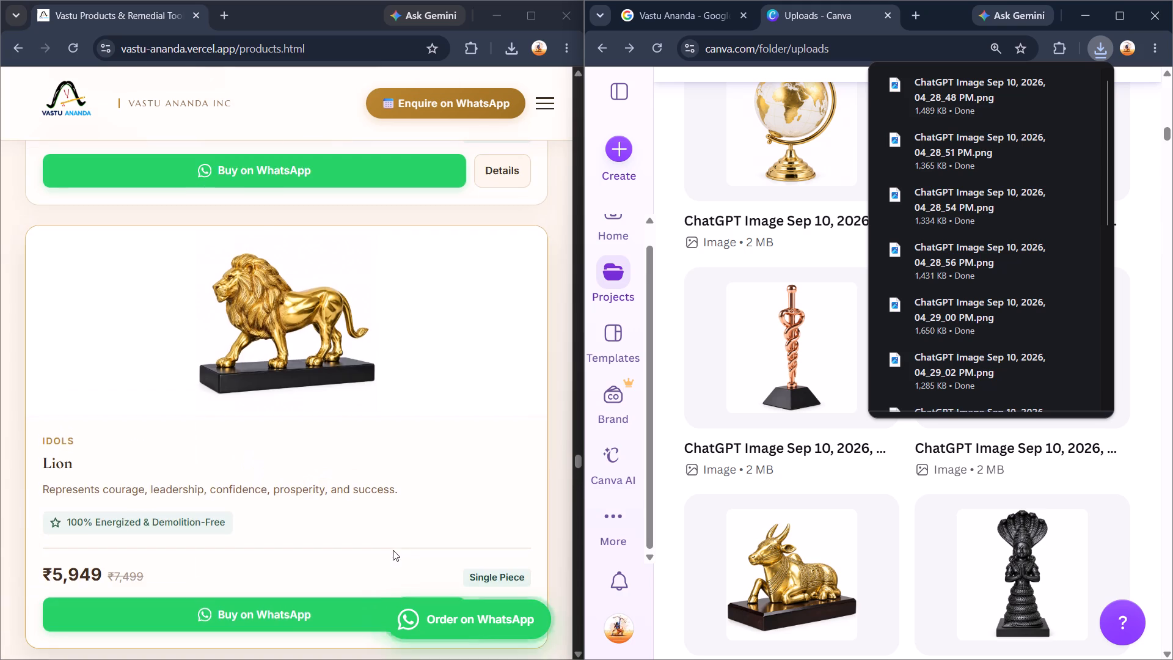
pyautogui.scroll(5, 959, 572)
pyautogui.scroll(-2, 1035, 596)
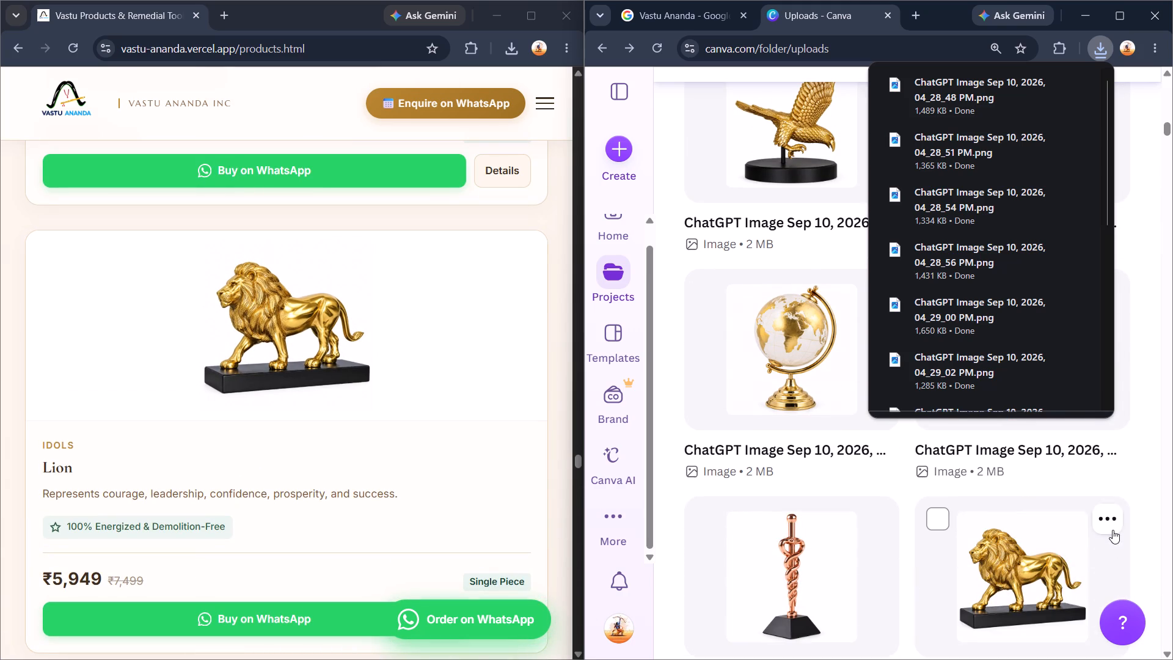
pyautogui.click(1111, 525)
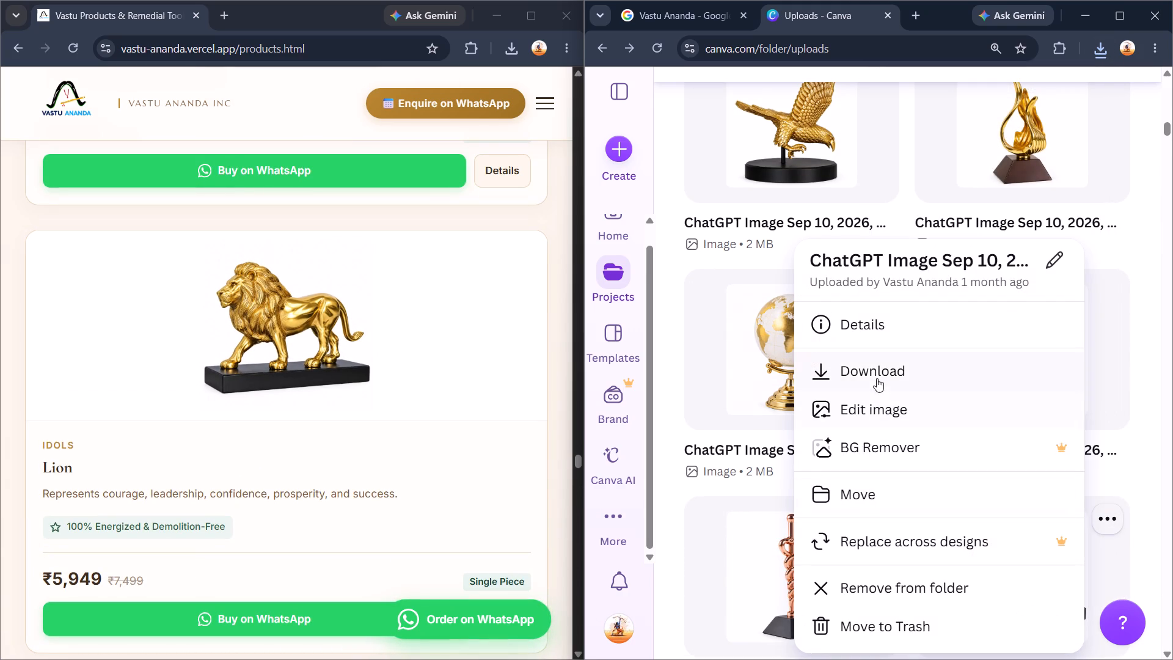
pyautogui.click(877, 373)
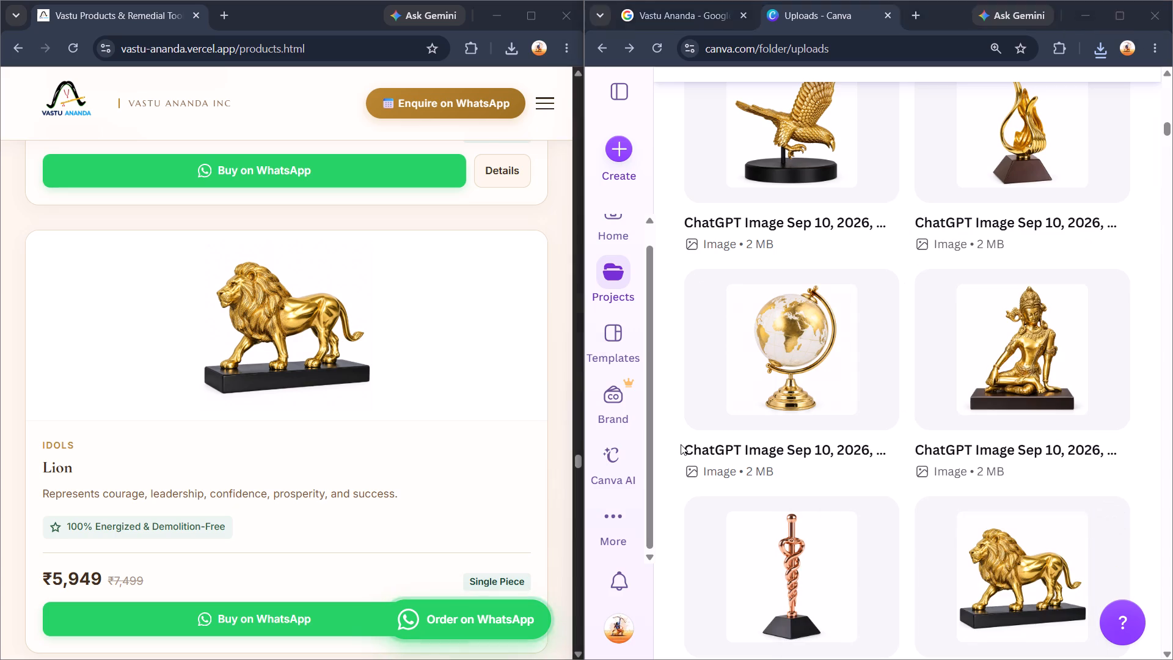
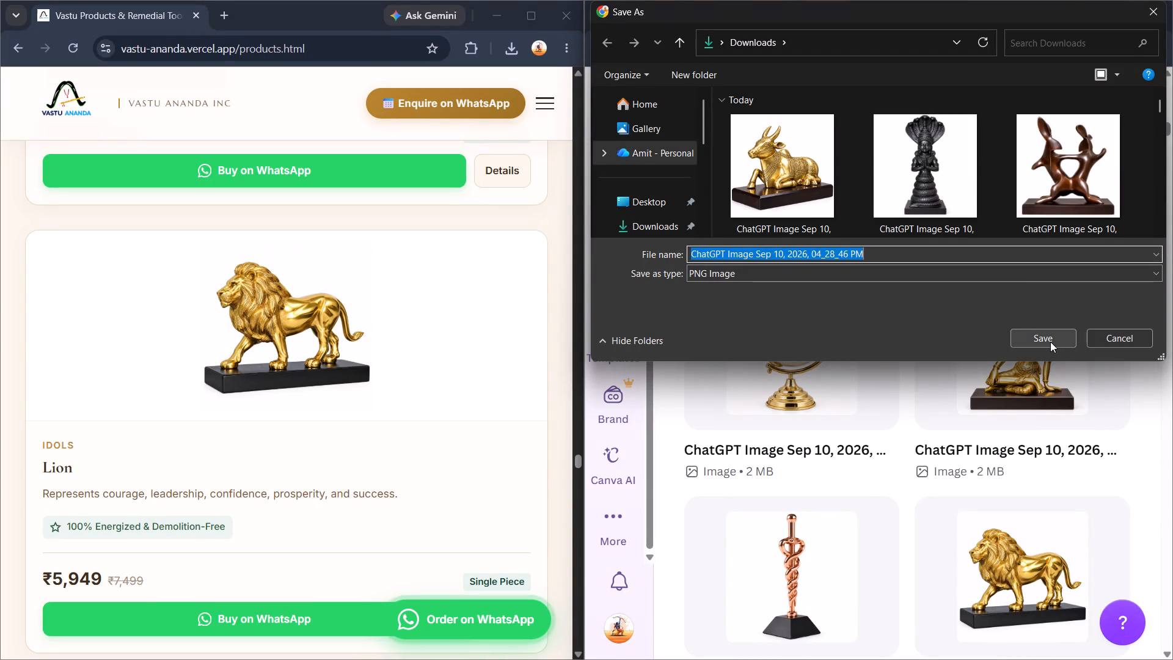
# Save the golden lion statue image as a PNG in Downloads.
pyautogui.click(1034, 336)
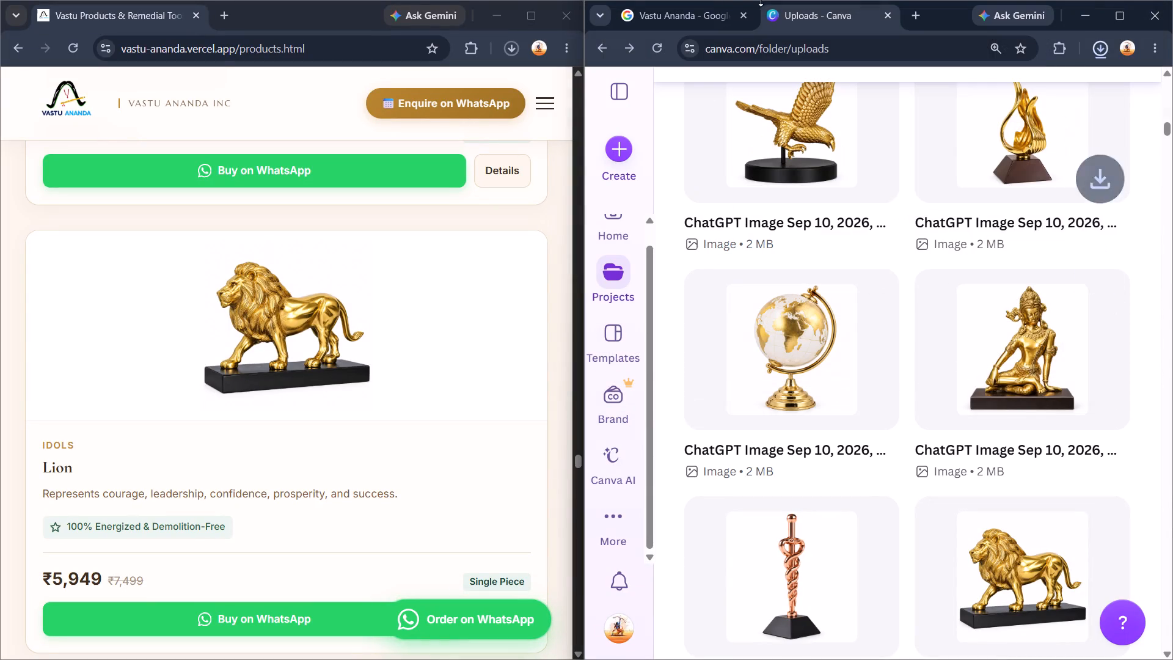
# Add the silver horses image from Downloads to the White Horses product in the Google Business Profile and publish it.
pyautogui.scroll(4, 423, 275)
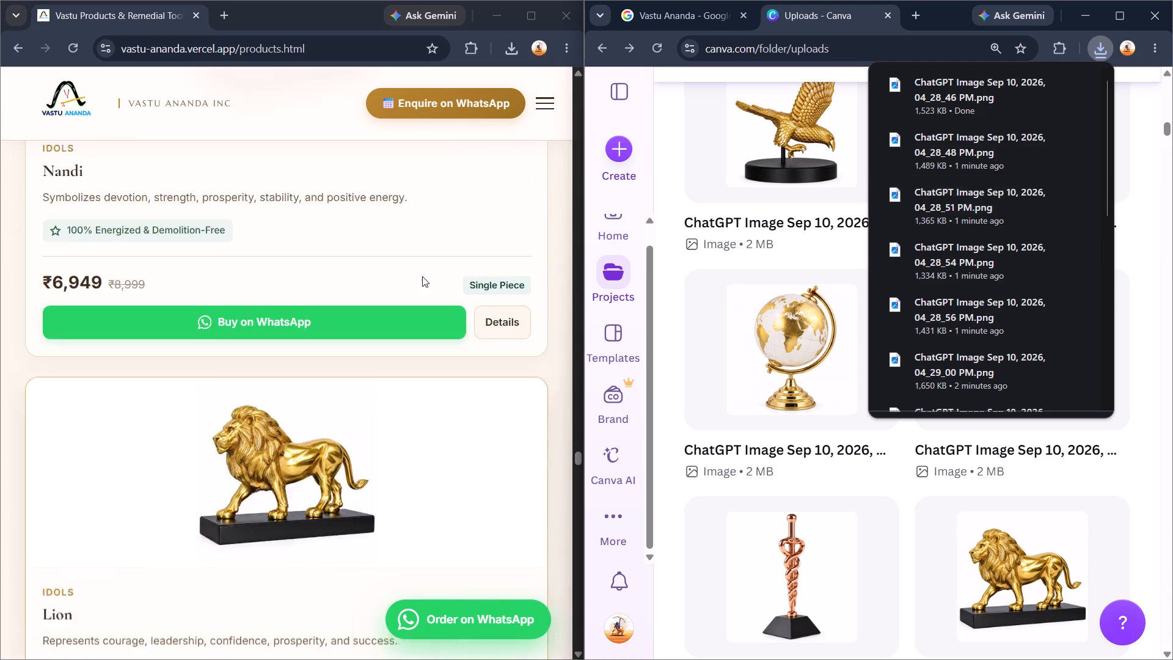
pyautogui.scroll(20, 422, 276)
pyautogui.scroll(3, 422, 276)
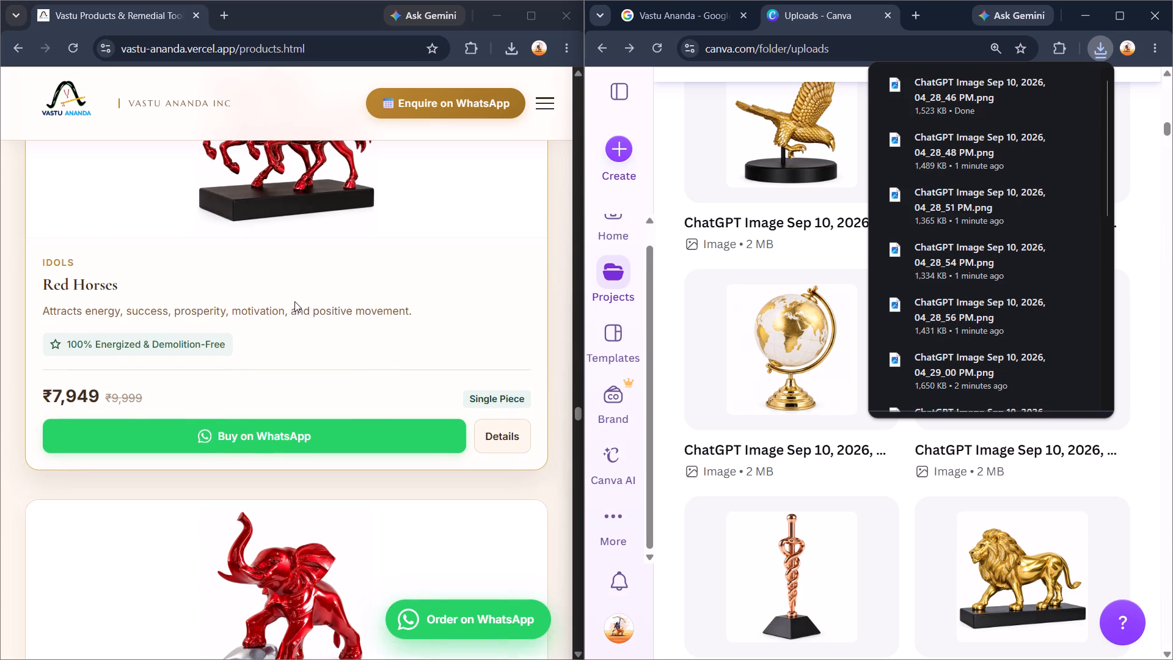
pyautogui.scroll(4, 294, 301)
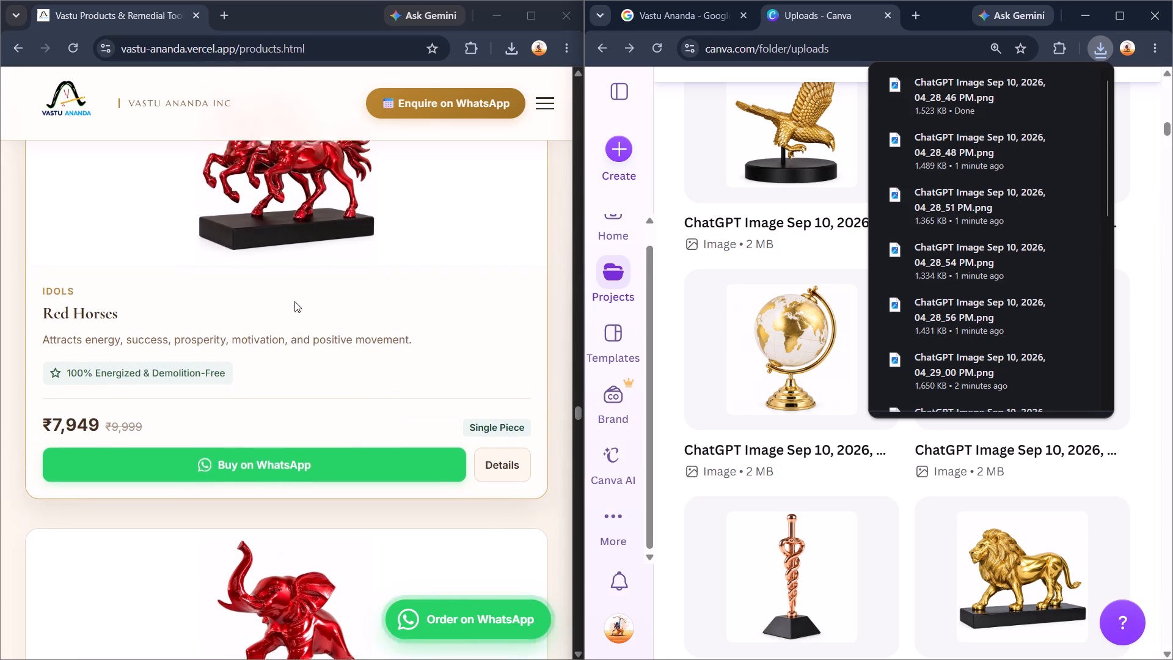
pyautogui.scroll(2, 294, 301)
pyautogui.scroll(20, 294, 301)
pyautogui.scroll(11, 294, 301)
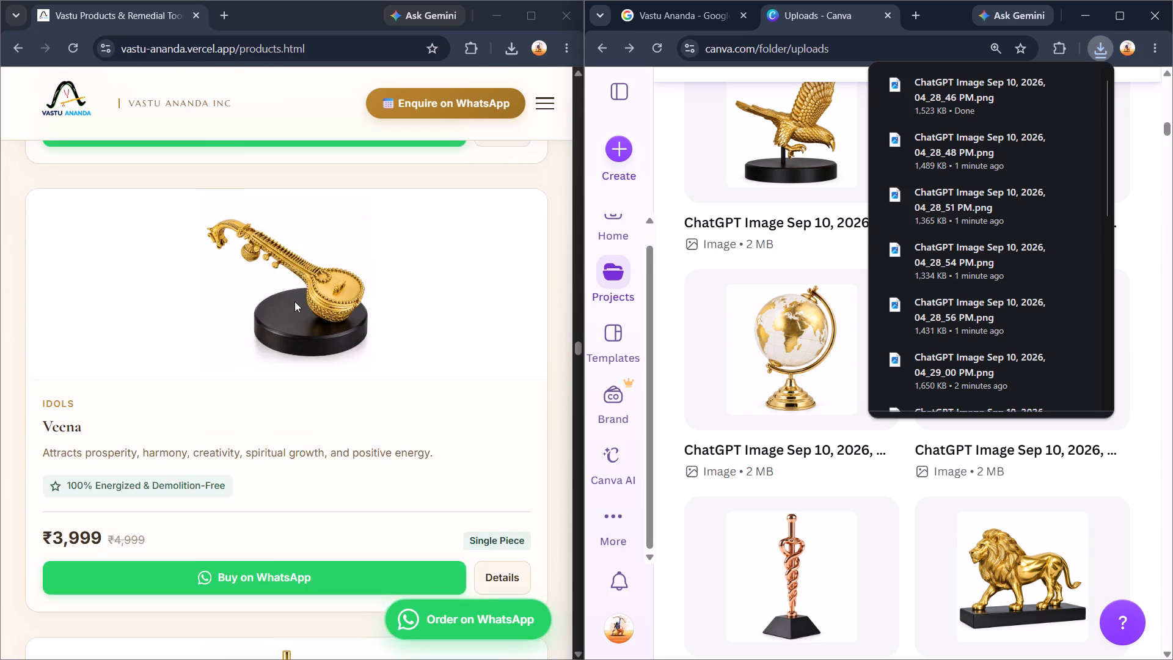
pyautogui.scroll(17, 294, 301)
pyautogui.scroll(-2, 294, 301)
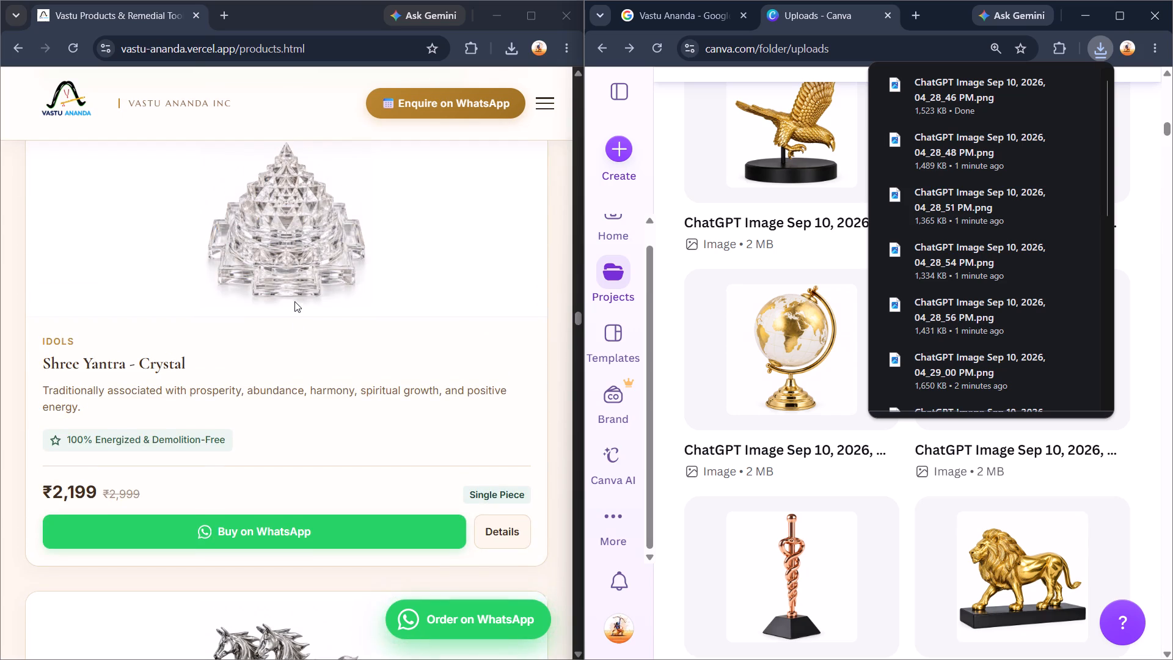
pyautogui.scroll(-3, 294, 301)
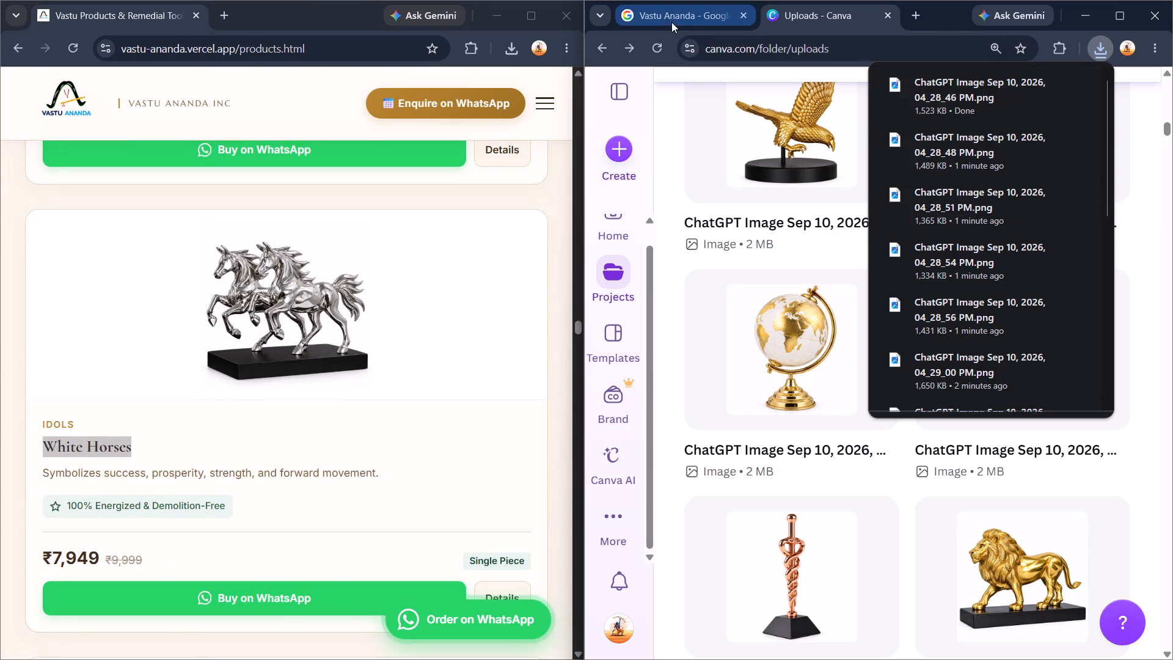
pyautogui.click(671, 22)
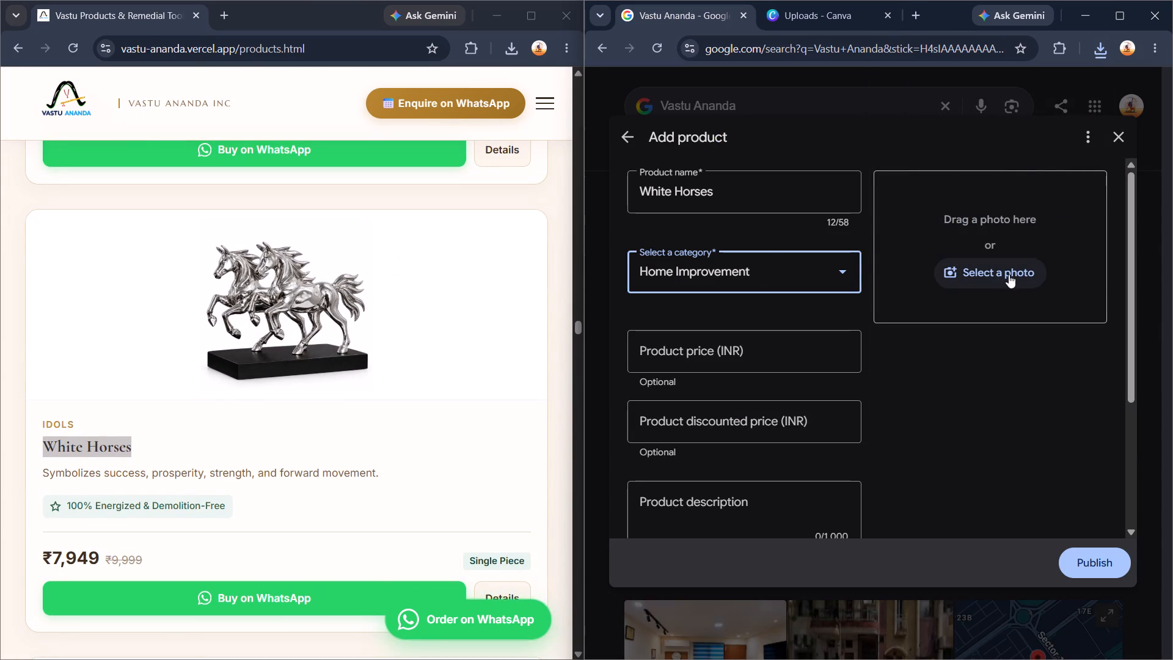
pyautogui.click(1008, 274)
pyautogui.scroll(-2, 889, 218)
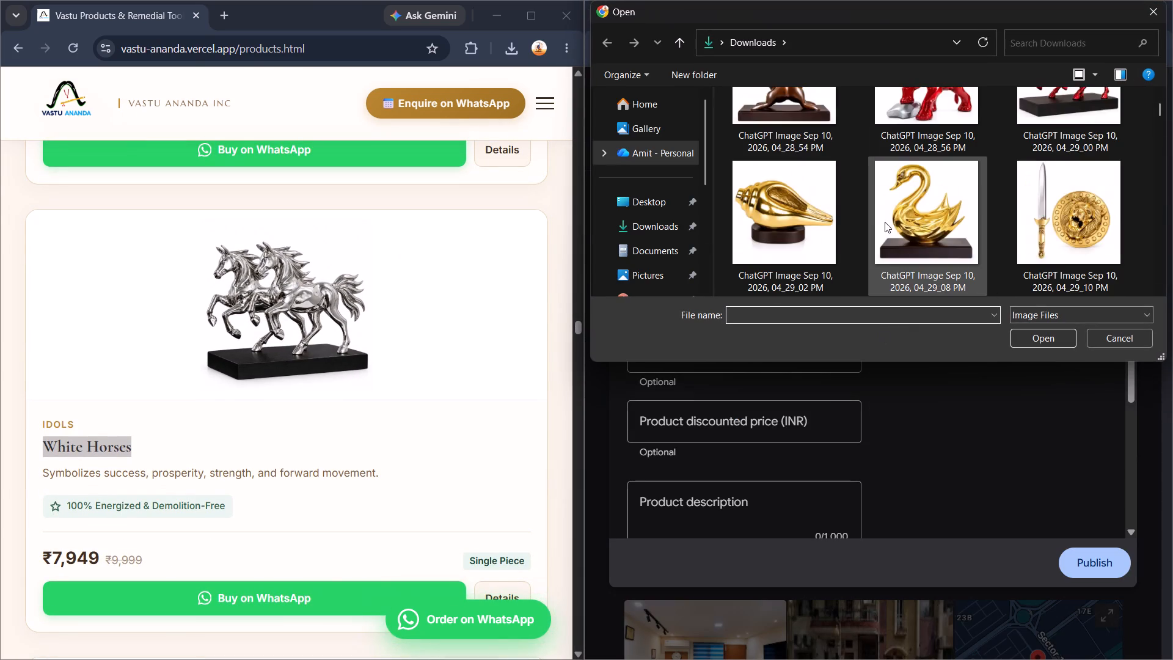
pyautogui.scroll(-2, 882, 224)
pyautogui.doubleClick(916, 214)
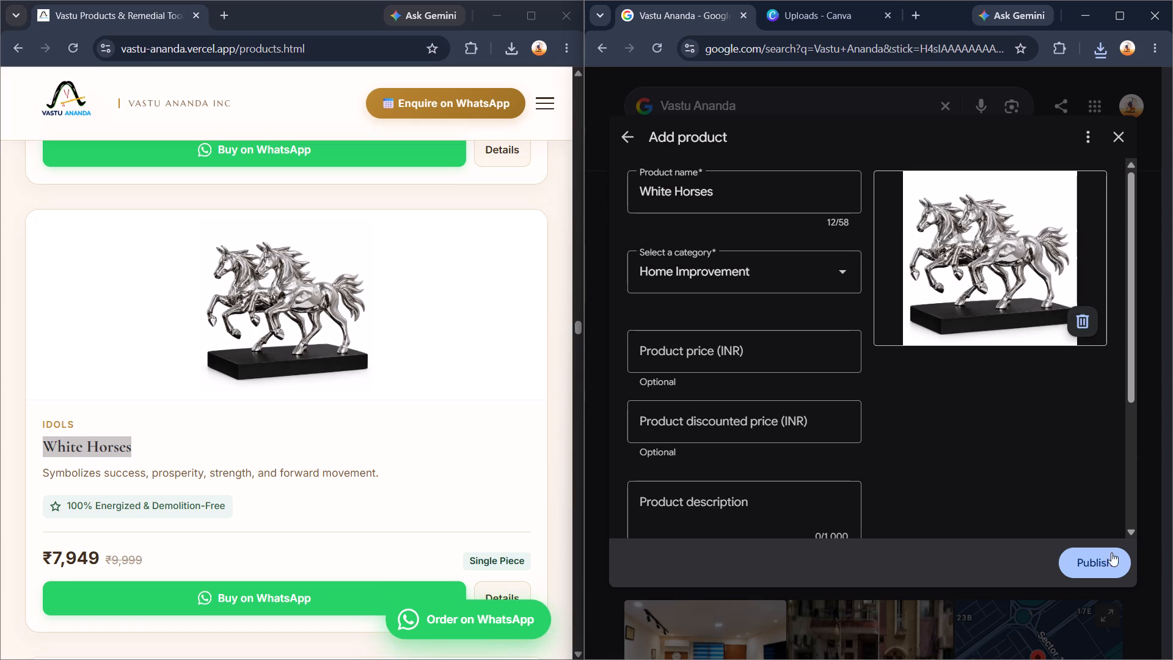
pyautogui.click(1100, 569)
# Start the next Google product, using the website's product name Weighing Scale and the category Home Improvement.
pyautogui.scroll(-3, 523, 518)
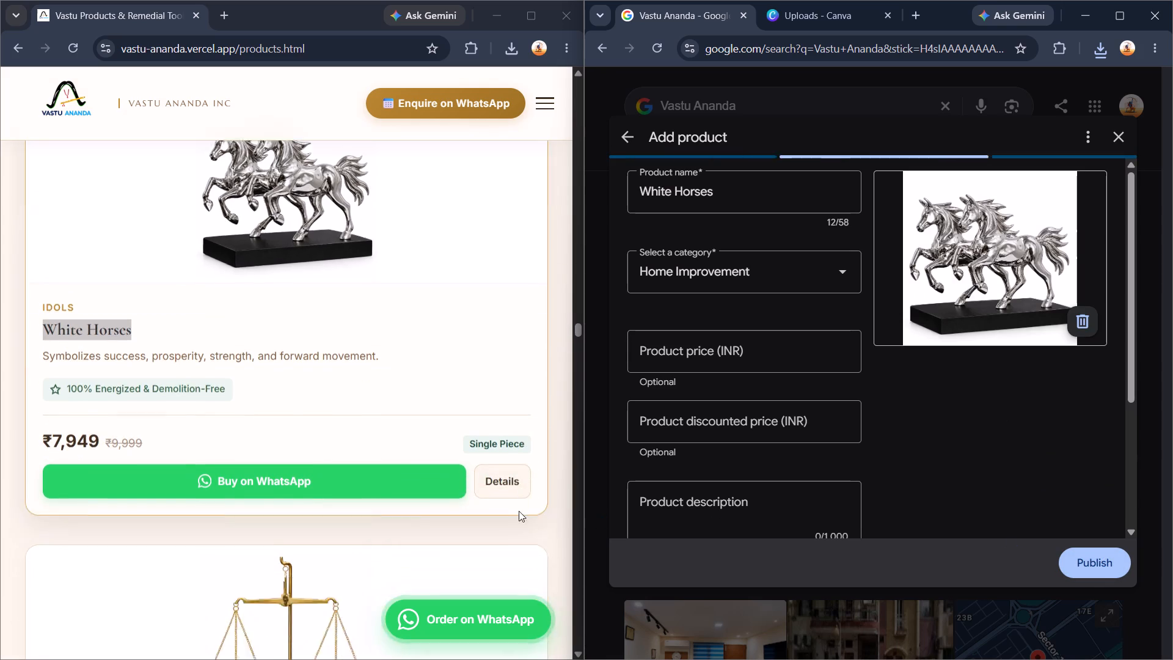
pyautogui.scroll(-2, 475, 459)
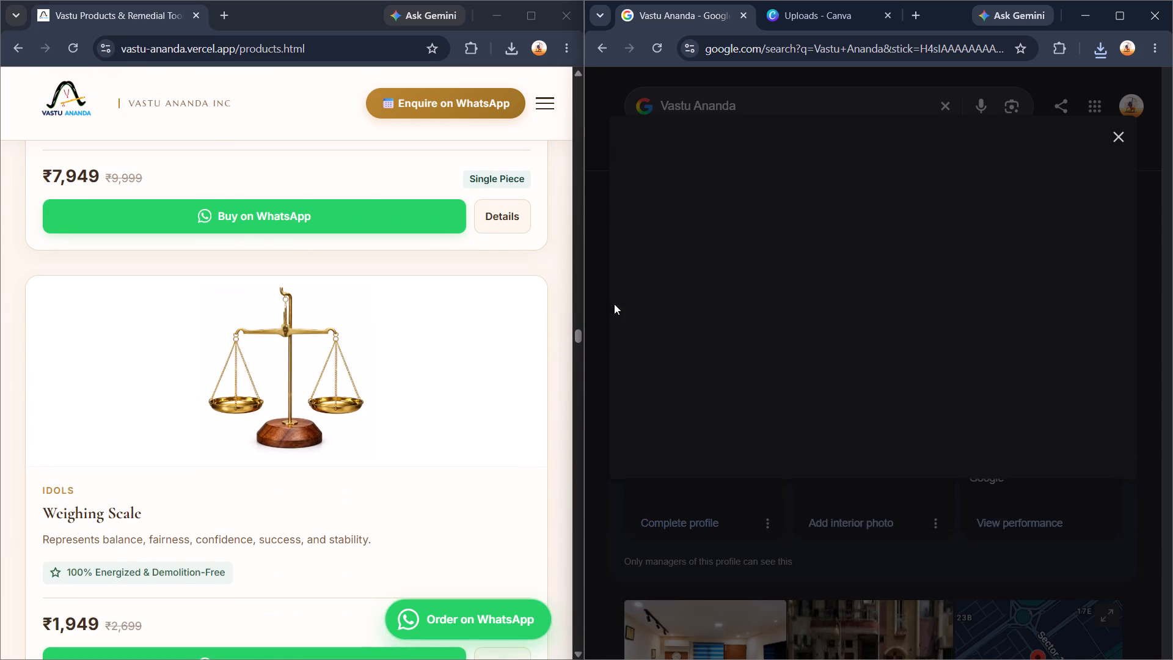
pyautogui.moveTo(143, 504); pyautogui.dragTo(4, 516)
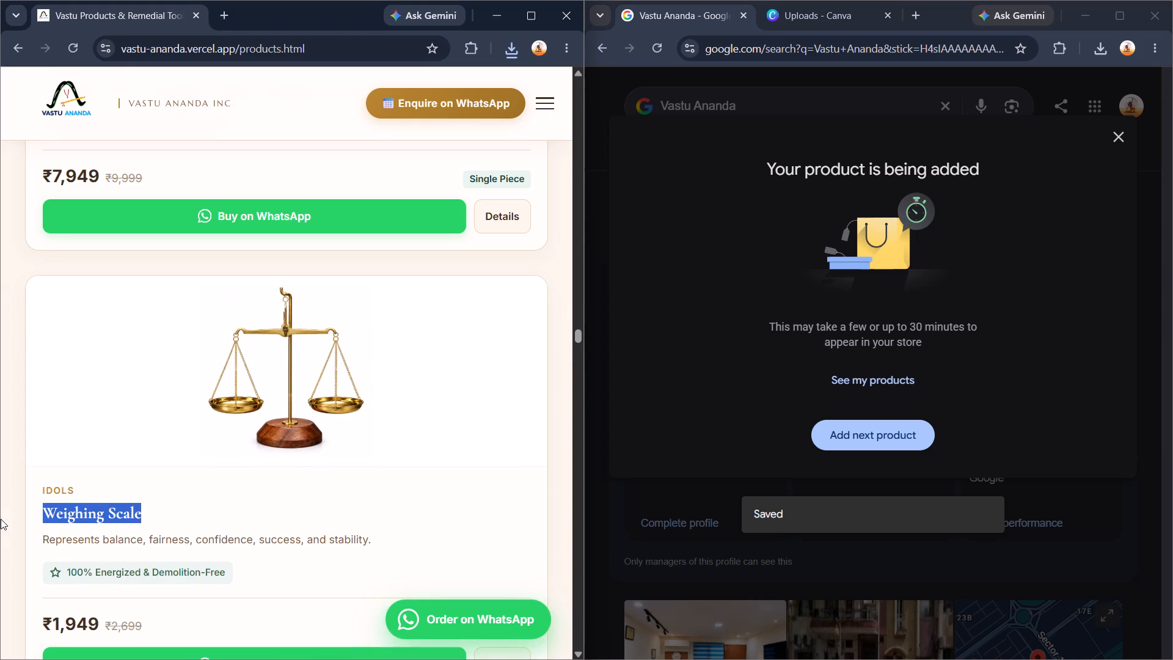
pyautogui.hotkey('ctrl', 'c')
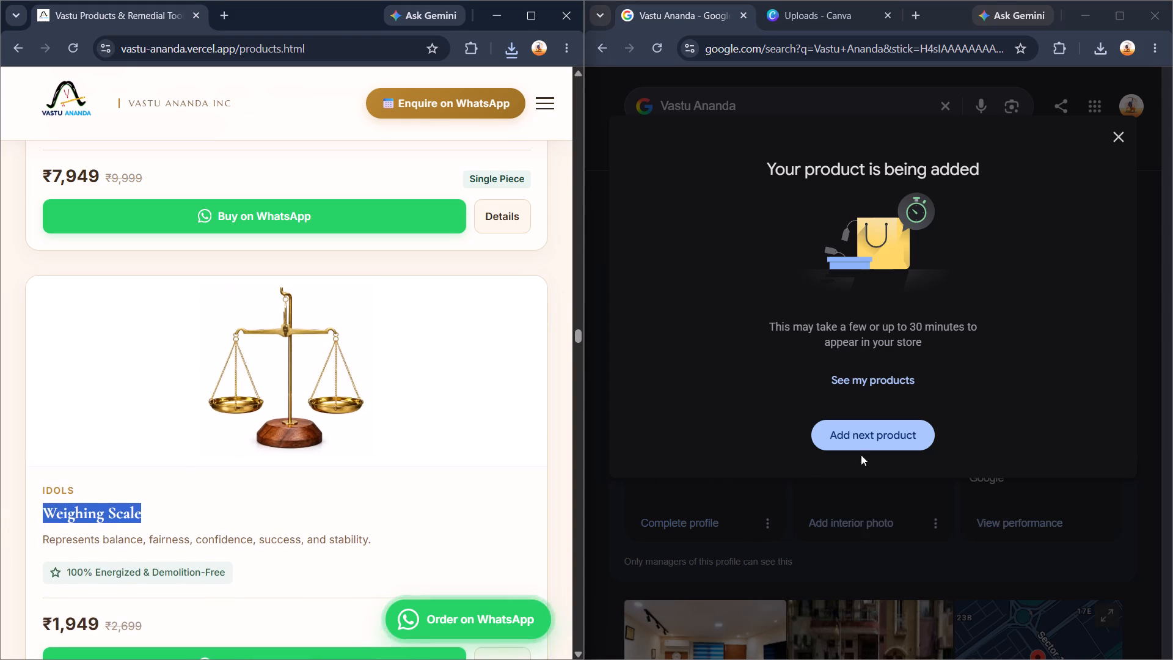
pyautogui.click(871, 443)
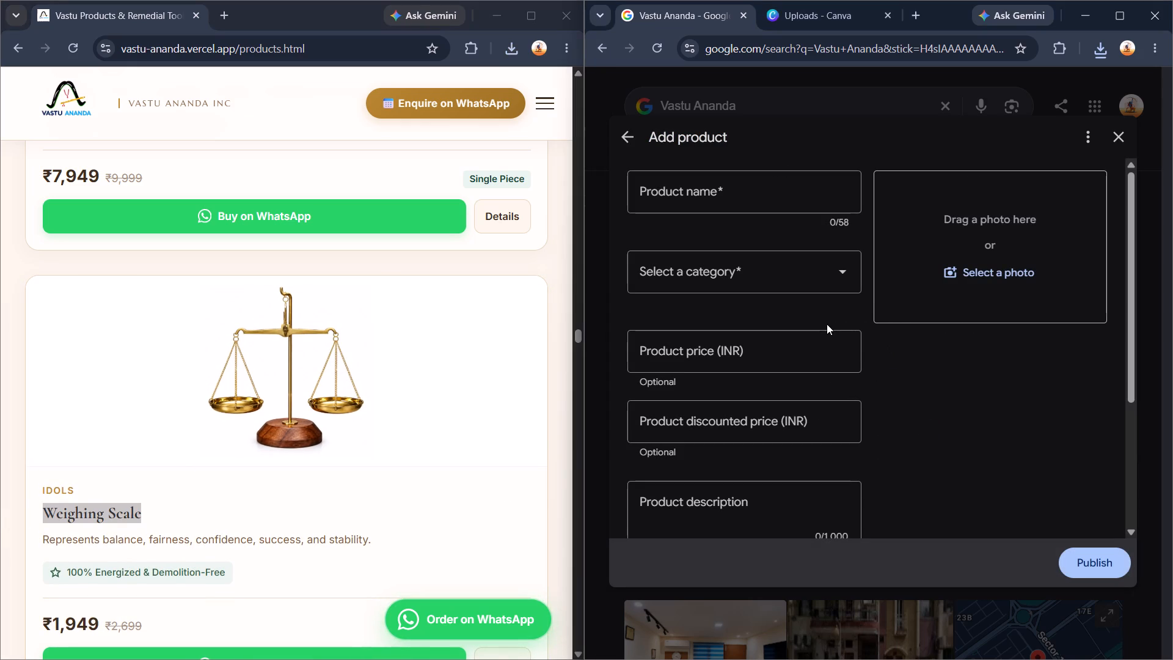
pyautogui.click(783, 204)
pyautogui.hotkey('ctrl', 'v')
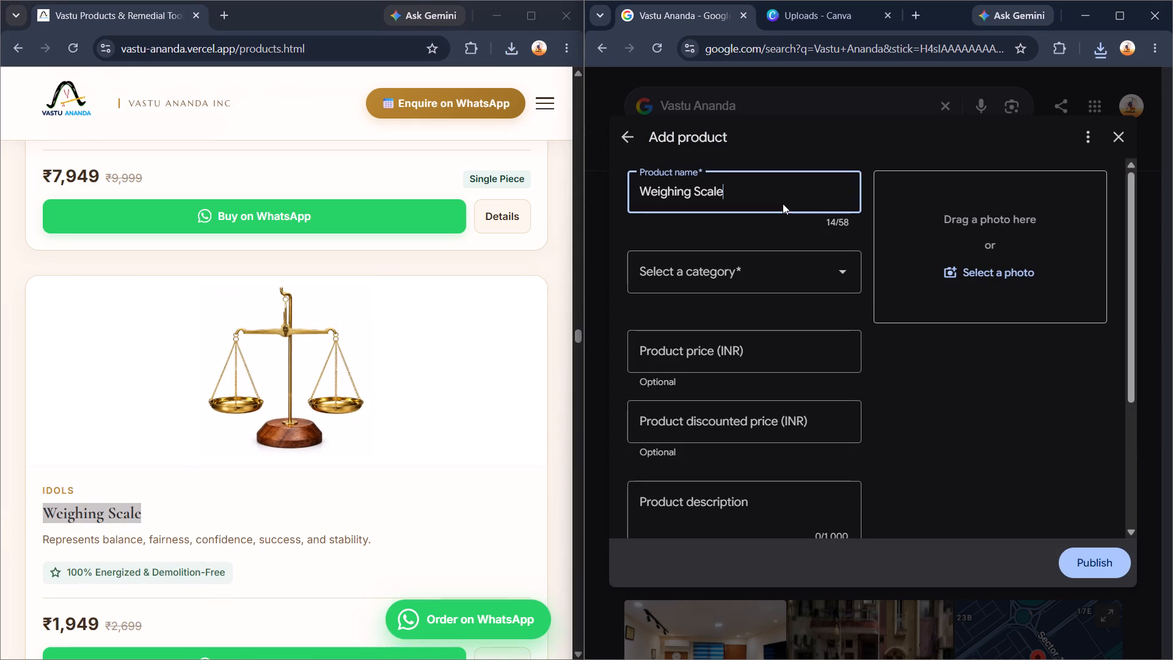
pyautogui.click(757, 276)
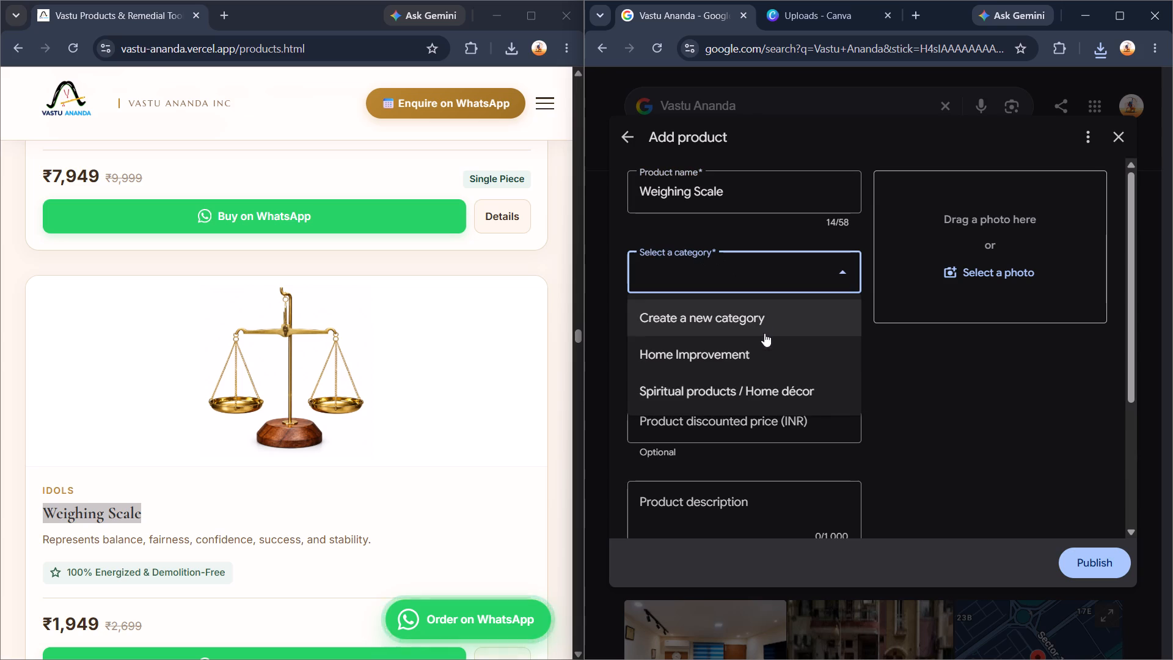
pyautogui.click(764, 343)
# Add the golden weighing scale image from Downloads as the Weighing Scale product's photo.
pyautogui.click(956, 275)
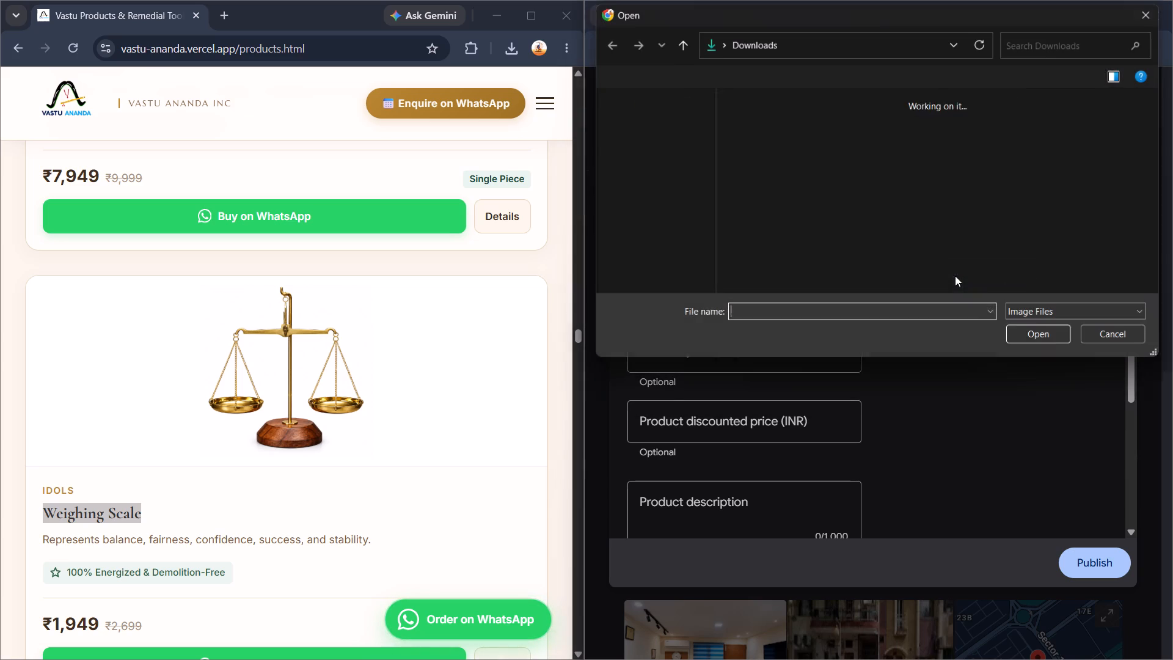
pyautogui.scroll(-3, 904, 213)
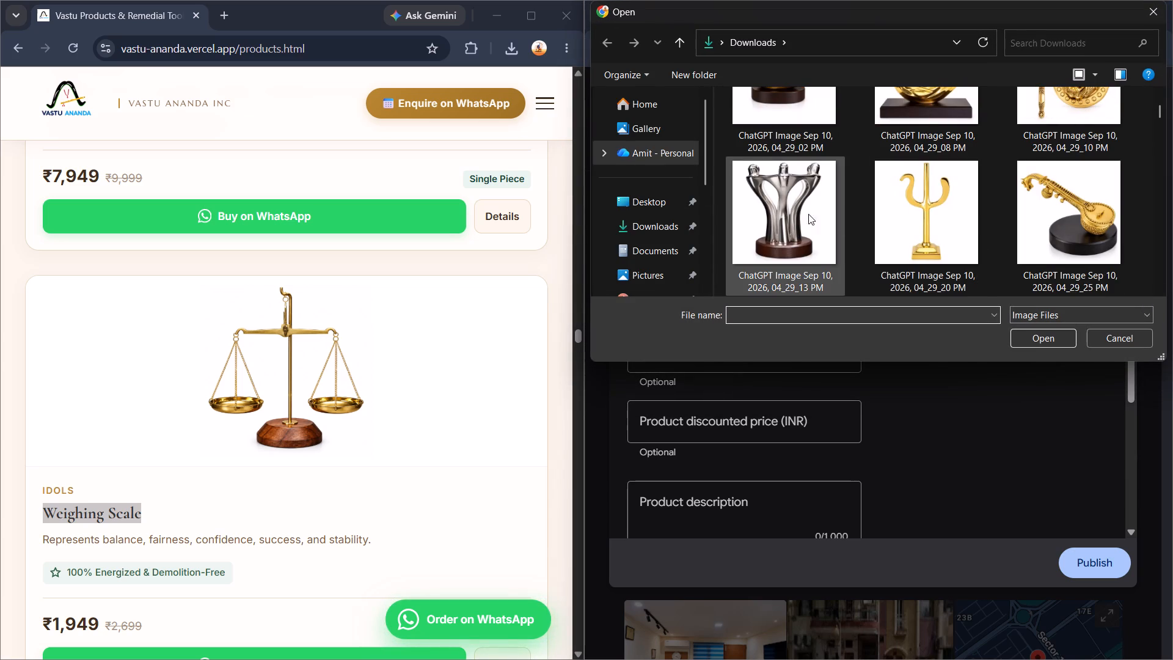
pyautogui.scroll(-1, 1020, 202)
pyautogui.doubleClick(790, 210)
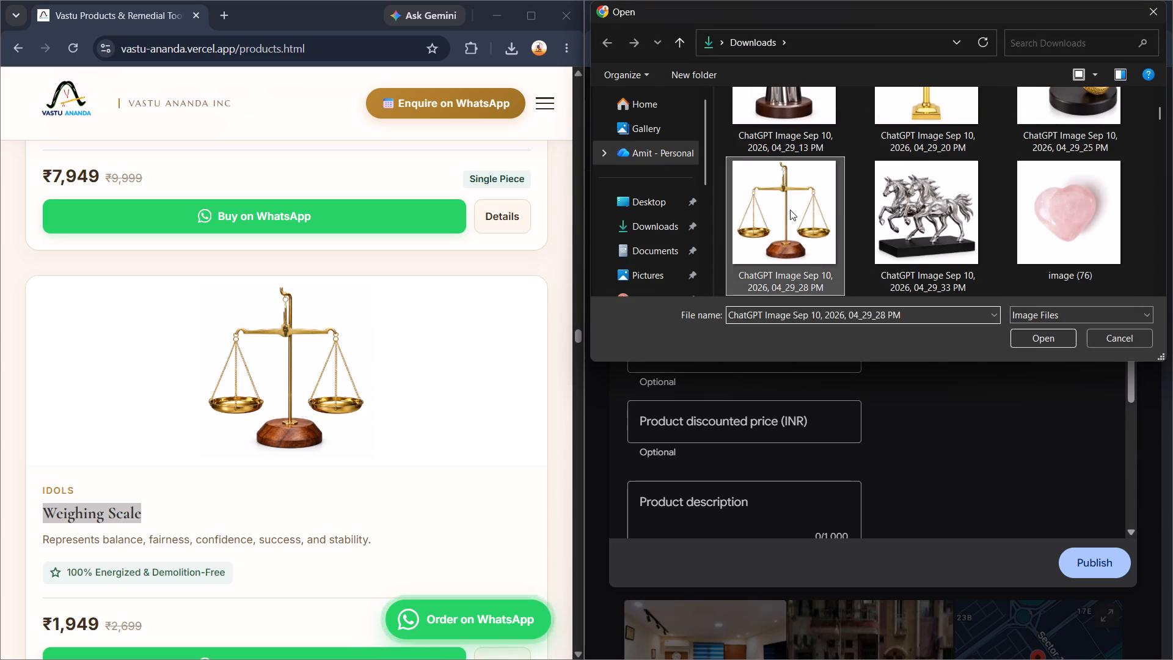
# Copy the product name Veena from the Idols listing on the Vastu Ananda website.
pyautogui.scroll(-2, 349, 396)
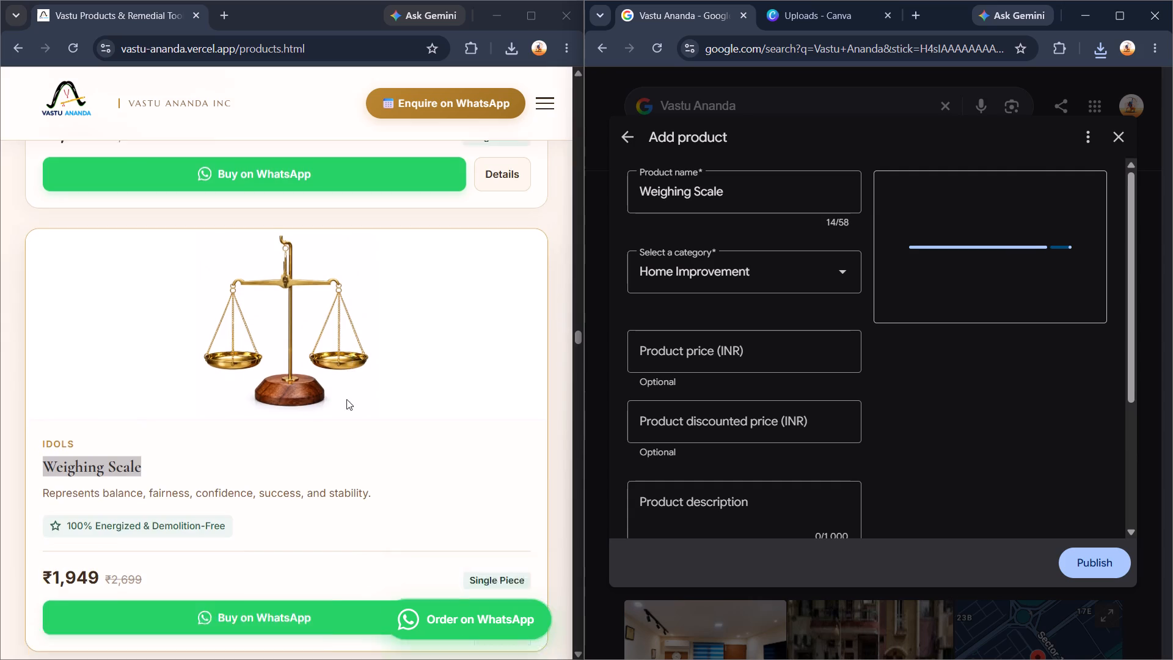
pyautogui.scroll(-3, 346, 399)
pyautogui.scroll(-1, 395, 369)
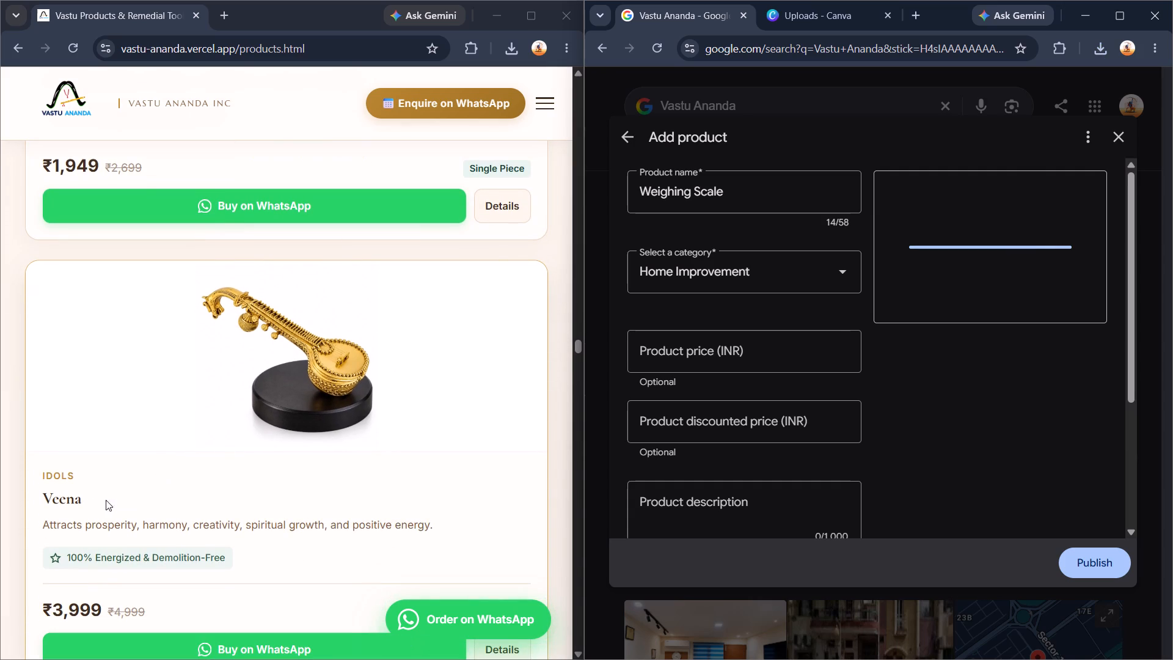
pyautogui.moveTo(95, 500); pyautogui.dragTo(9, 516)
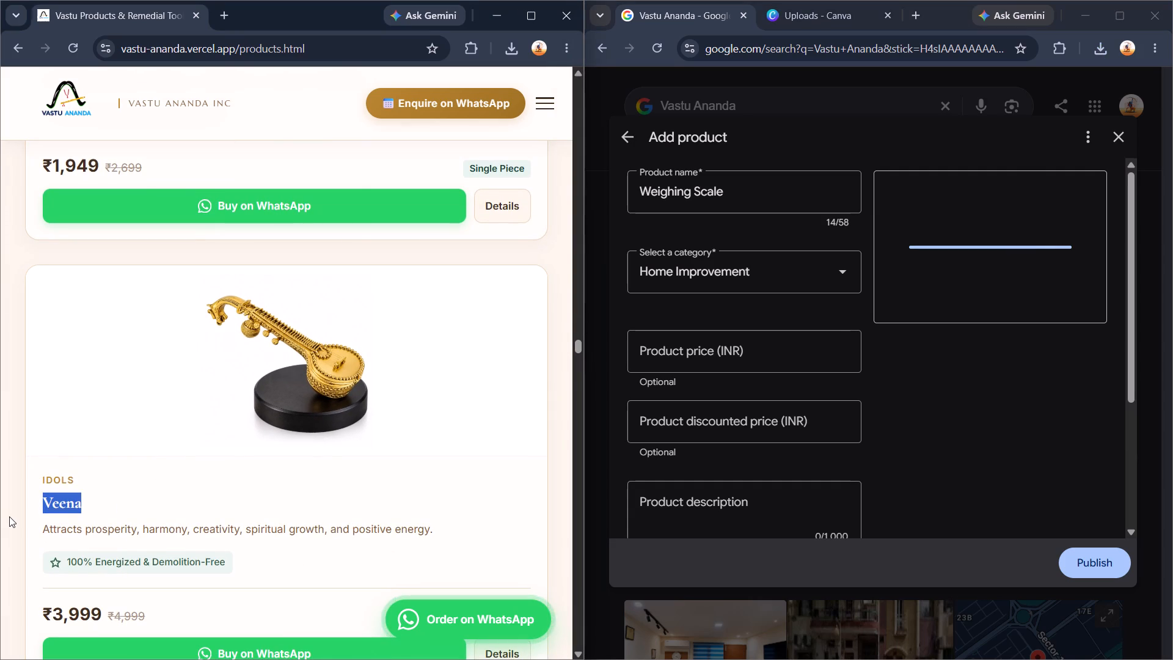
pyautogui.hotkey('ctrl', 'c')
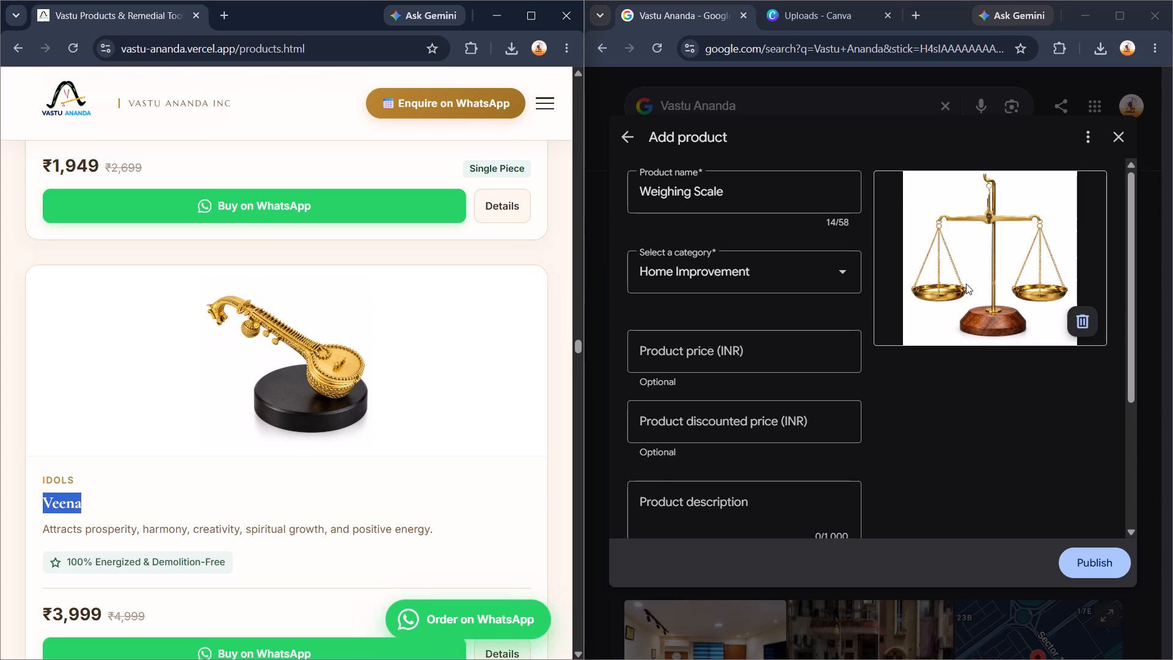
# Publish the Weighing Scale product to the Google Business Profile.
pyautogui.click(1102, 558)
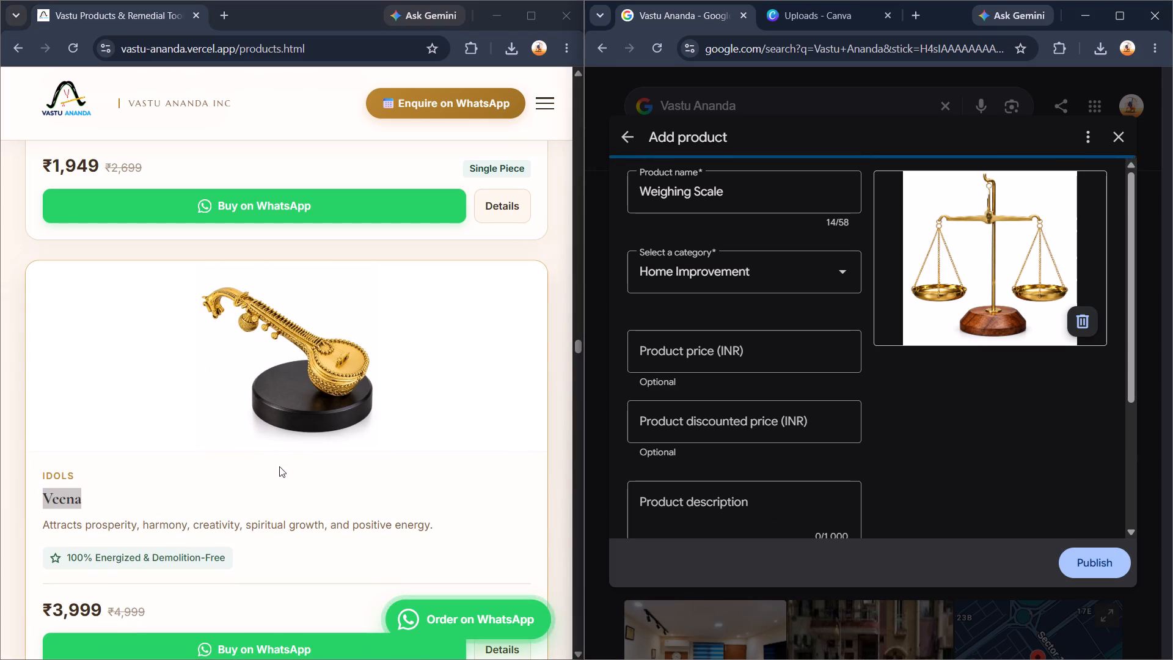
pyautogui.scroll(6, 375, 409)
pyautogui.scroll(-6, 375, 409)
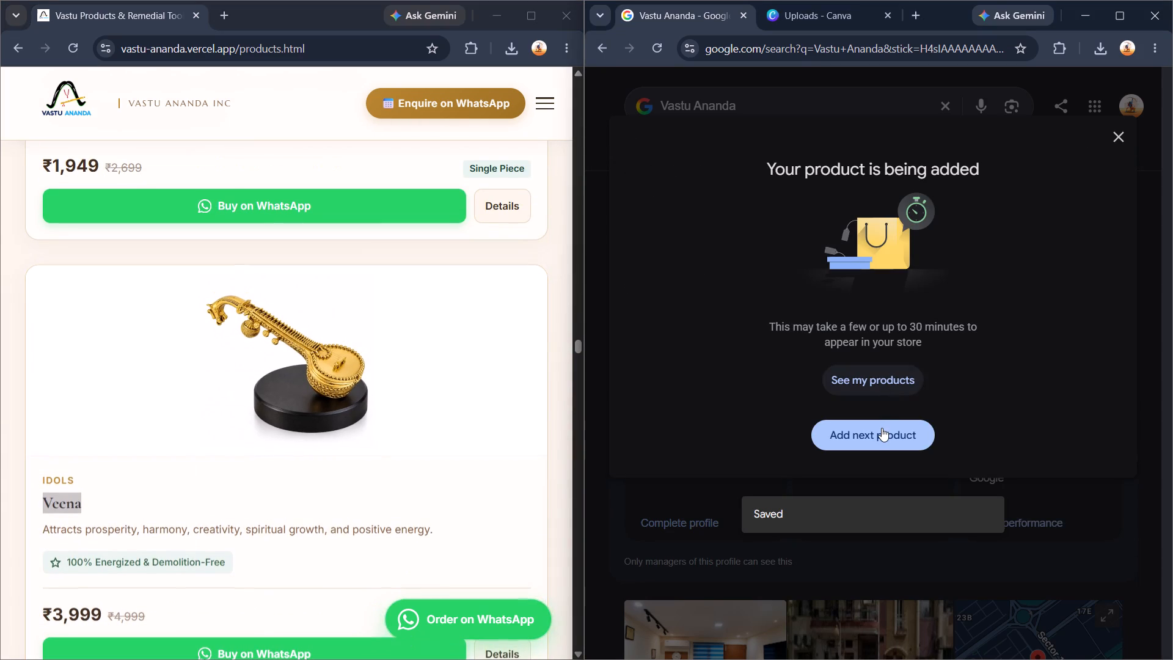
# Start the next Google product with the copied name Veena and the category Home Improvement.
pyautogui.click(883, 430)
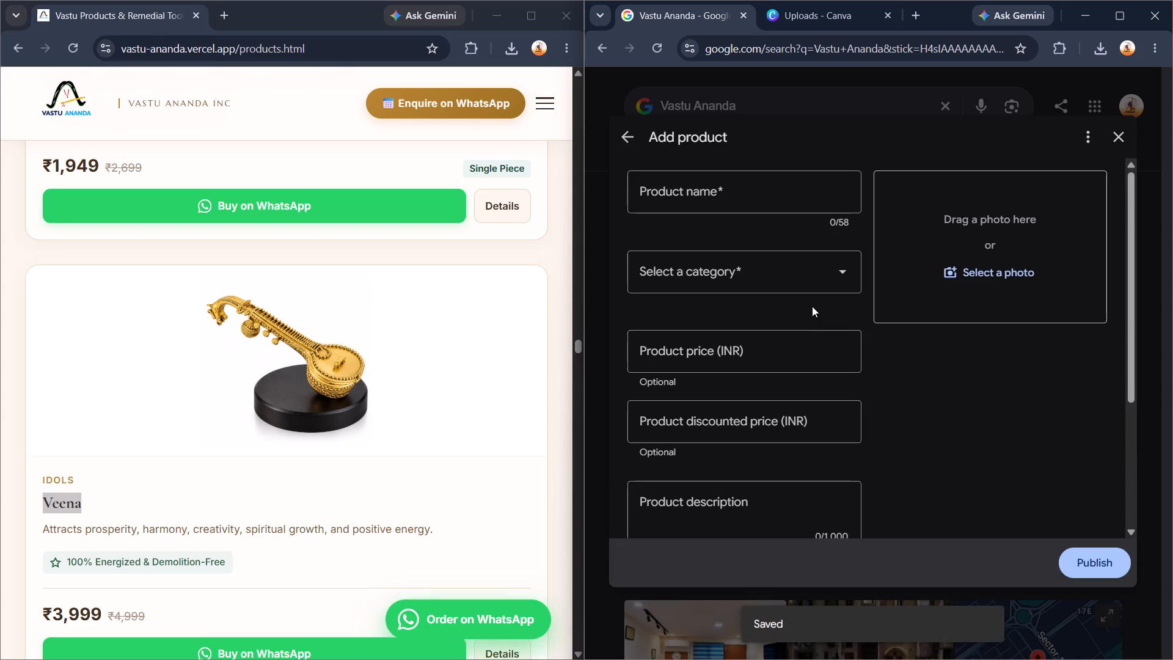
pyautogui.click(809, 194)
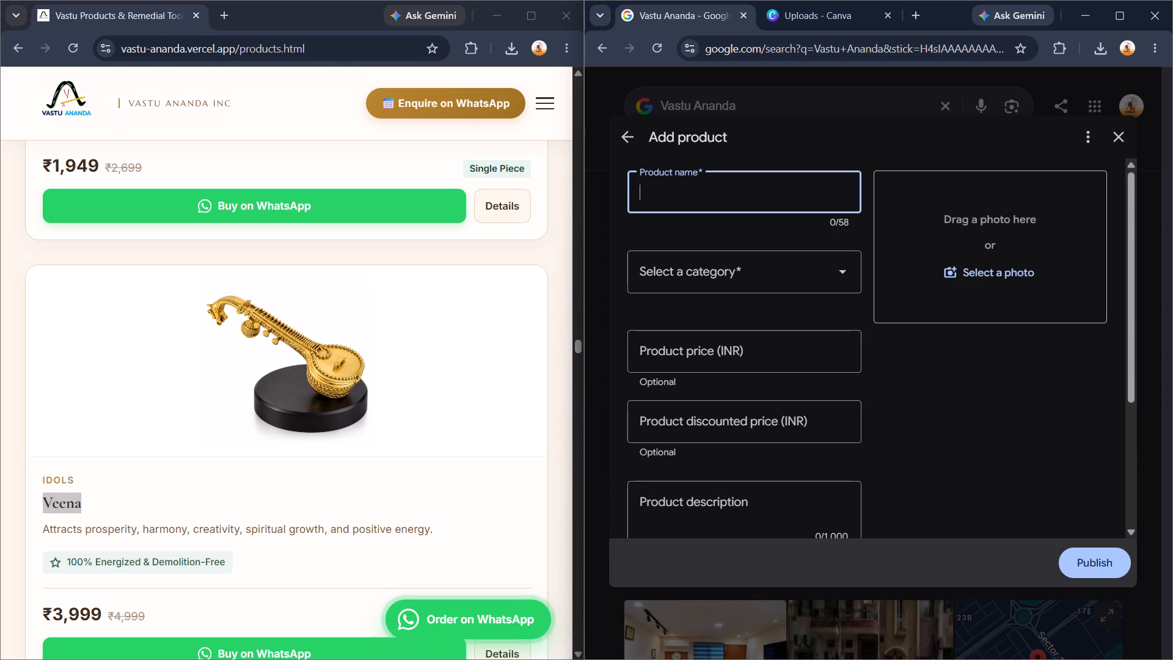
pyautogui.hotkey('ctrl', 'v')
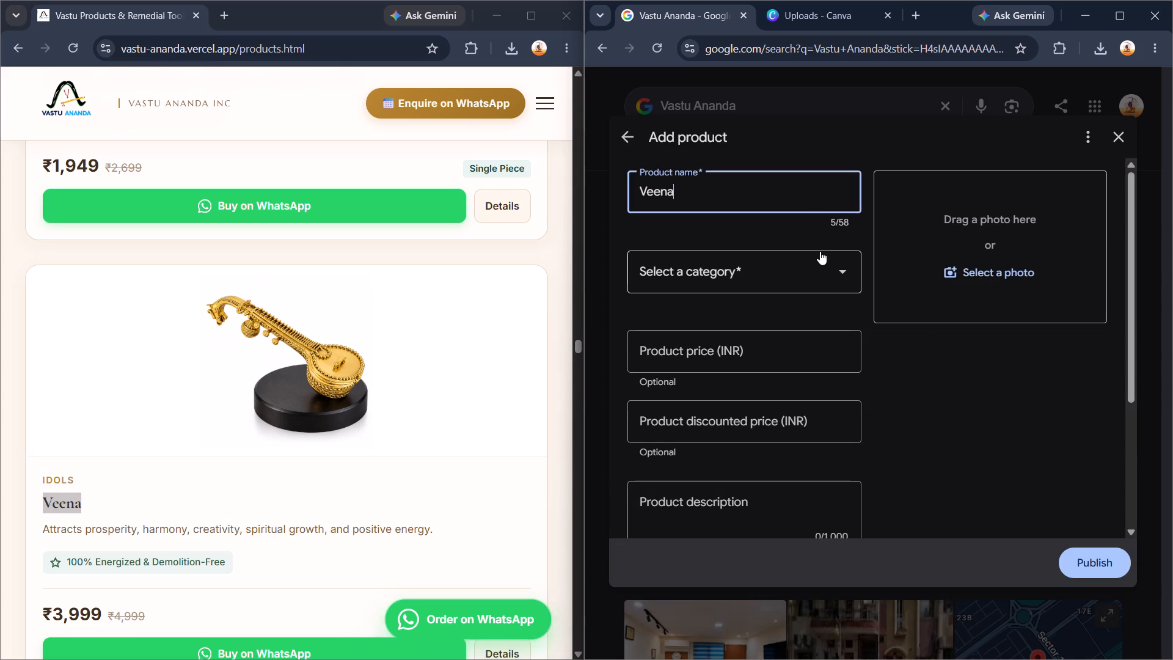
pyautogui.click(820, 251)
pyautogui.click(797, 344)
# Choose the golden veena image from Downloads as the Veena product's photo.
pyautogui.click(981, 280)
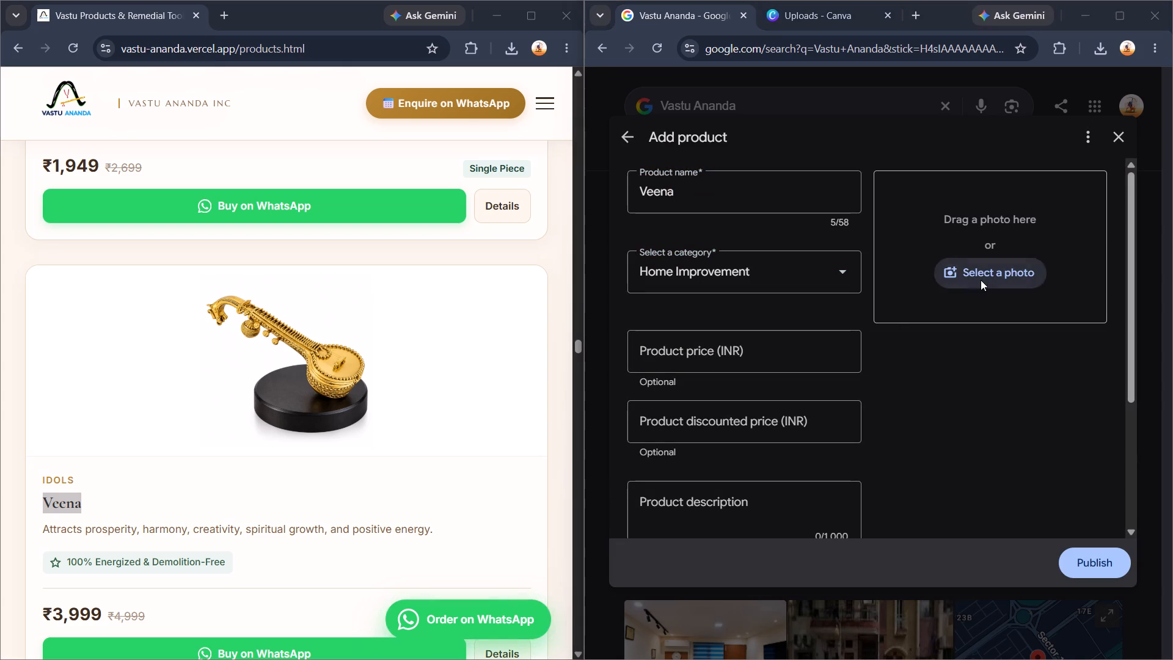
pyautogui.scroll(-2, 820, 243)
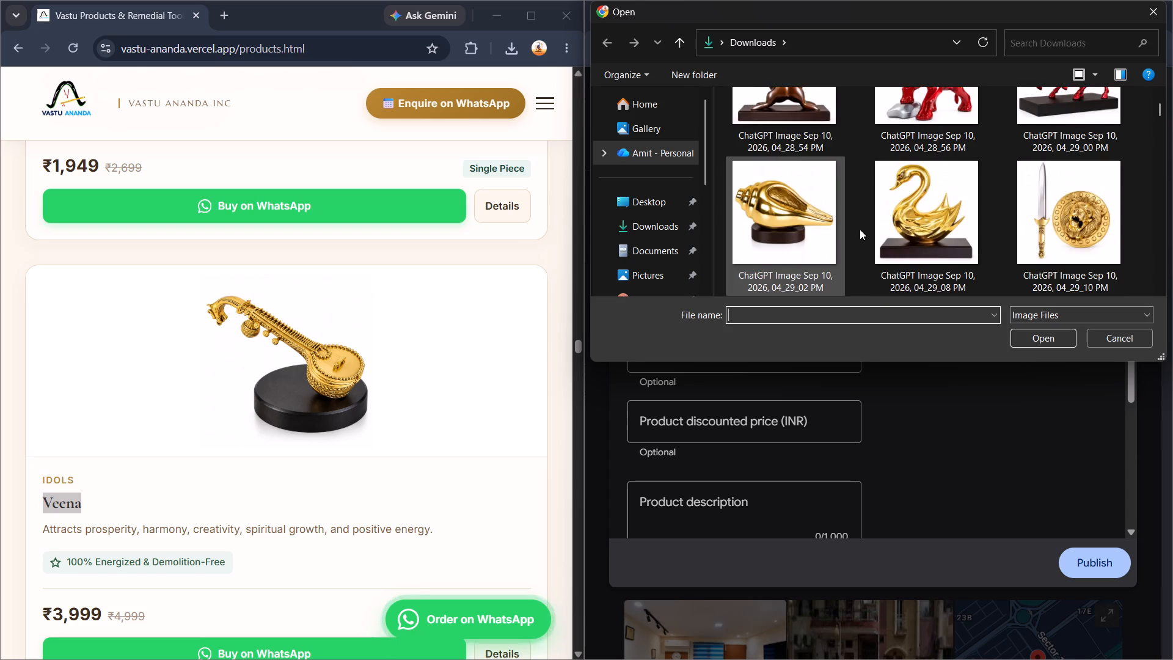
pyautogui.scroll(-2, 861, 222)
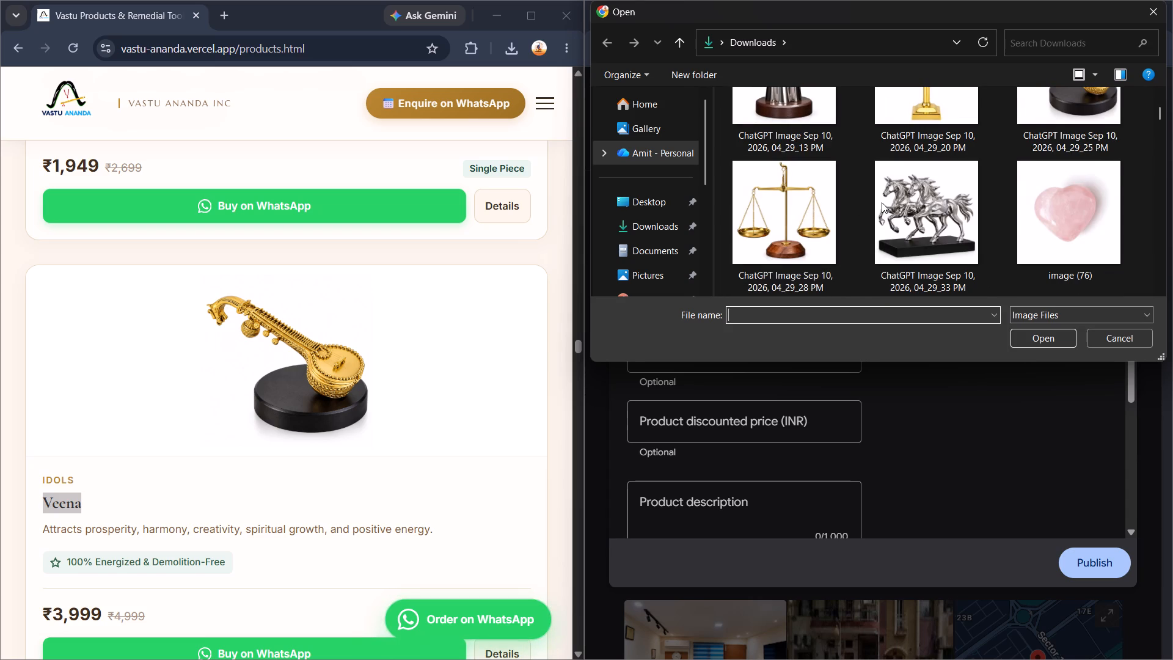
pyautogui.scroll(2, 904, 205)
pyautogui.doubleClick(1057, 248)
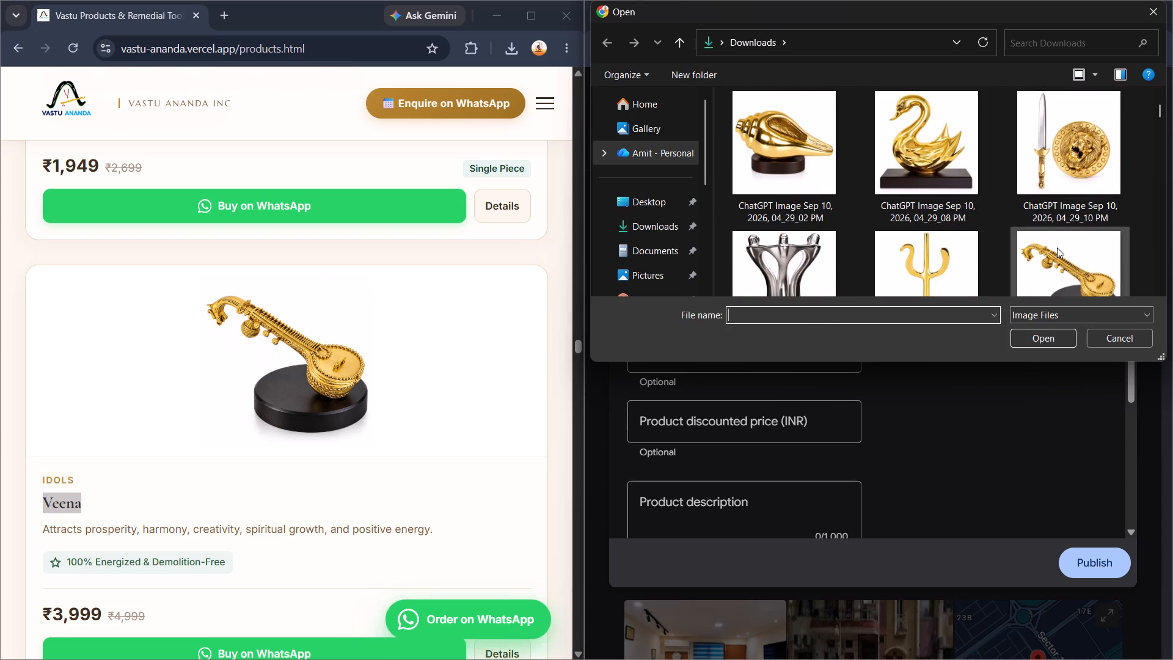